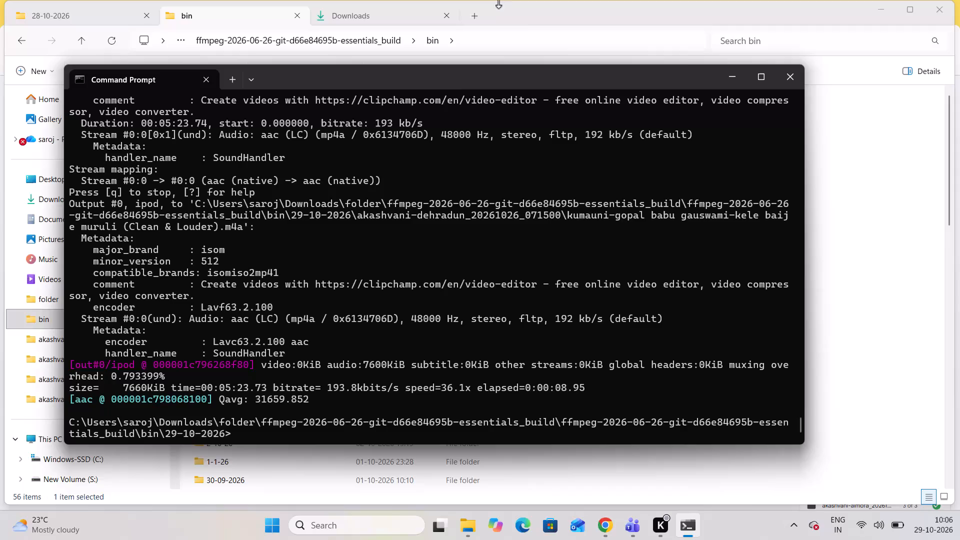
# Switch to the Songs-29-10-2026 folder in Google Drive and dismiss the list of completed uploads.
pyautogui.click(730, 76)
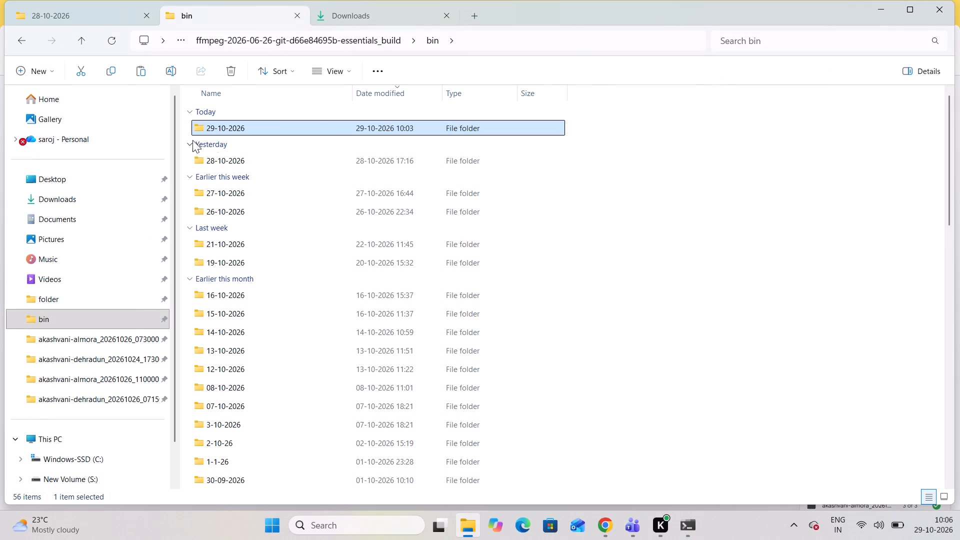
pyautogui.click(353, 15)
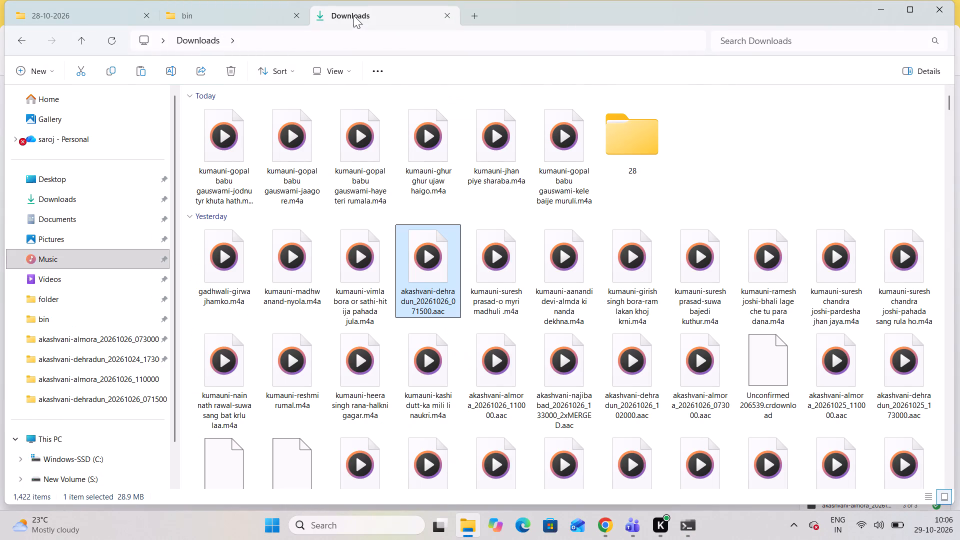
pyautogui.click(887, 11)
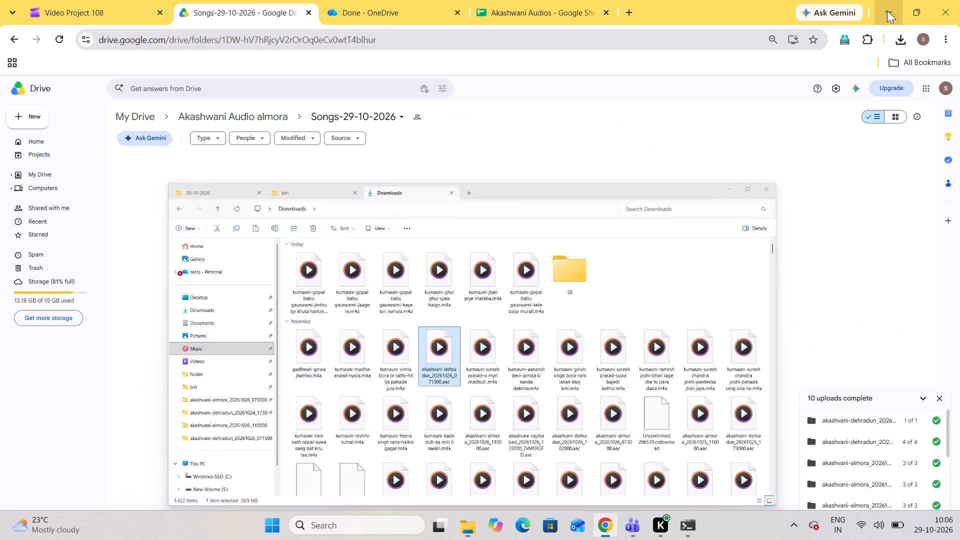
pyautogui.rightClick(349, 216)
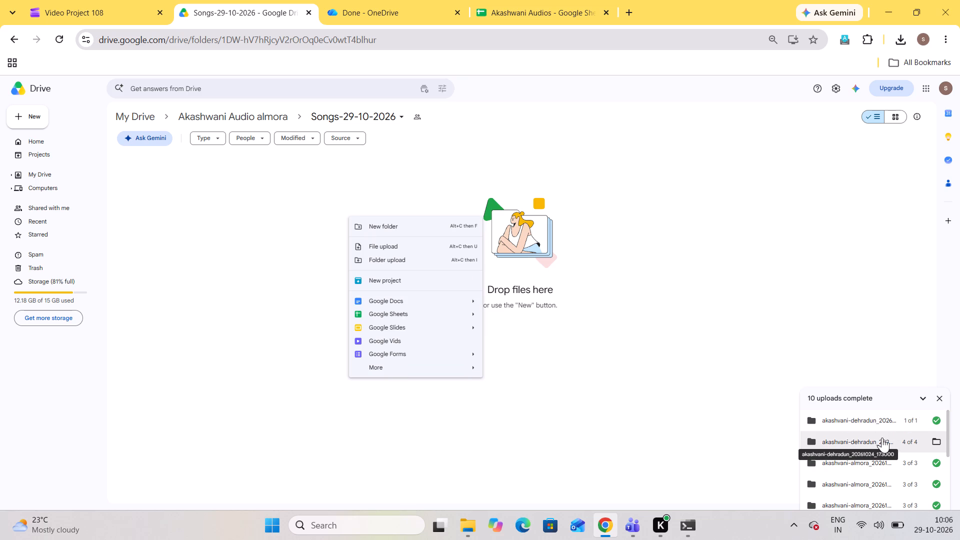
pyautogui.click(936, 399)
# Upload the folder akashvani-almora_20261025_110000 from bin's 29-10-2026 folder into the Songs-29-10-2026 Drive folder.
pyautogui.rightClick(287, 211)
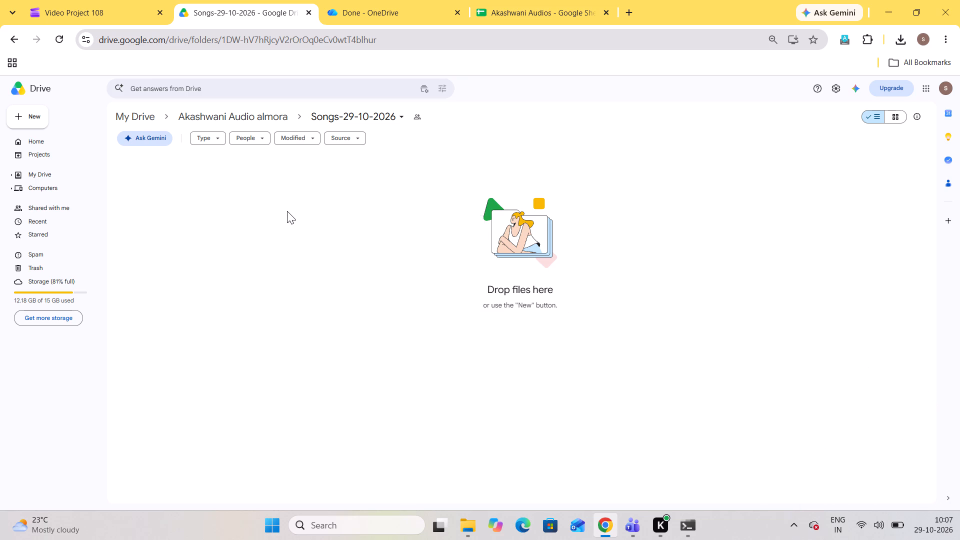
pyautogui.click(321, 257)
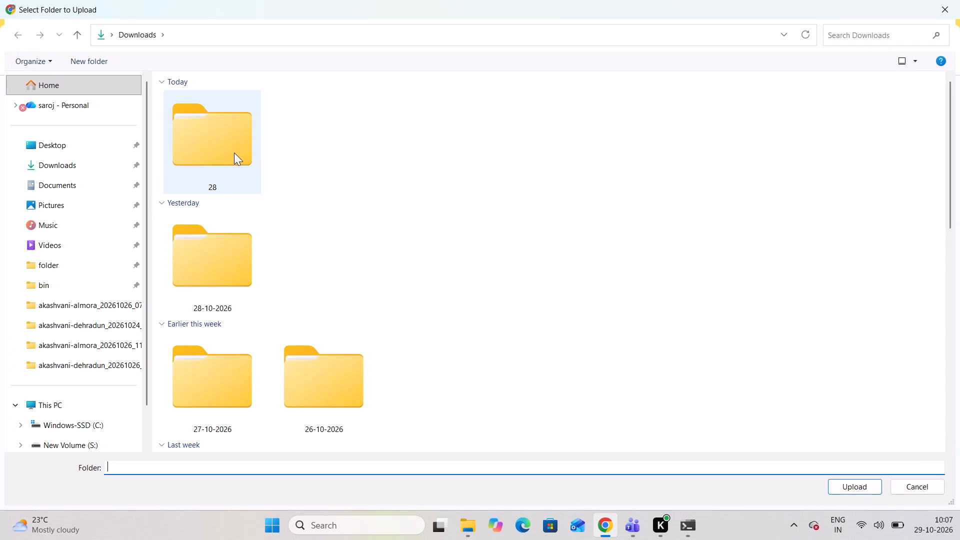
pyautogui.click(78, 287)
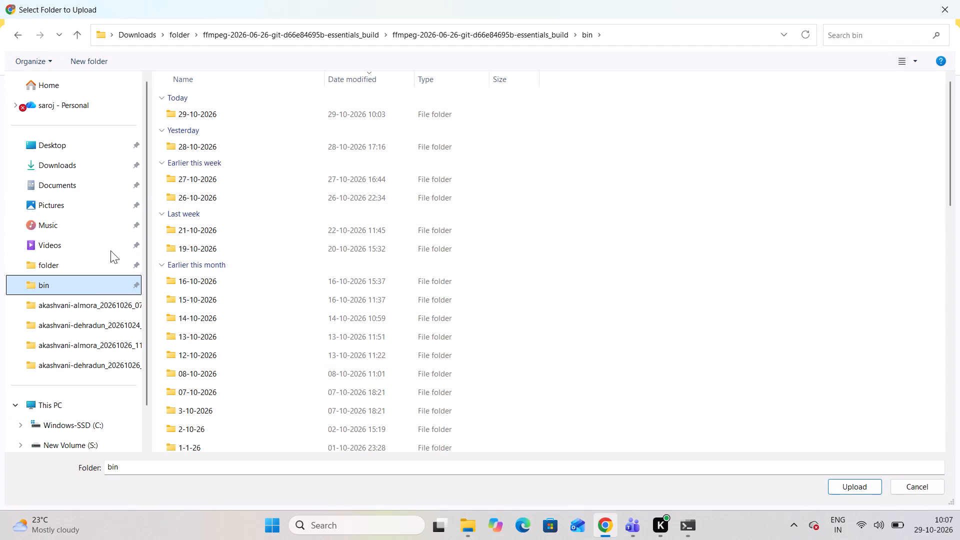
pyautogui.doubleClick(222, 112)
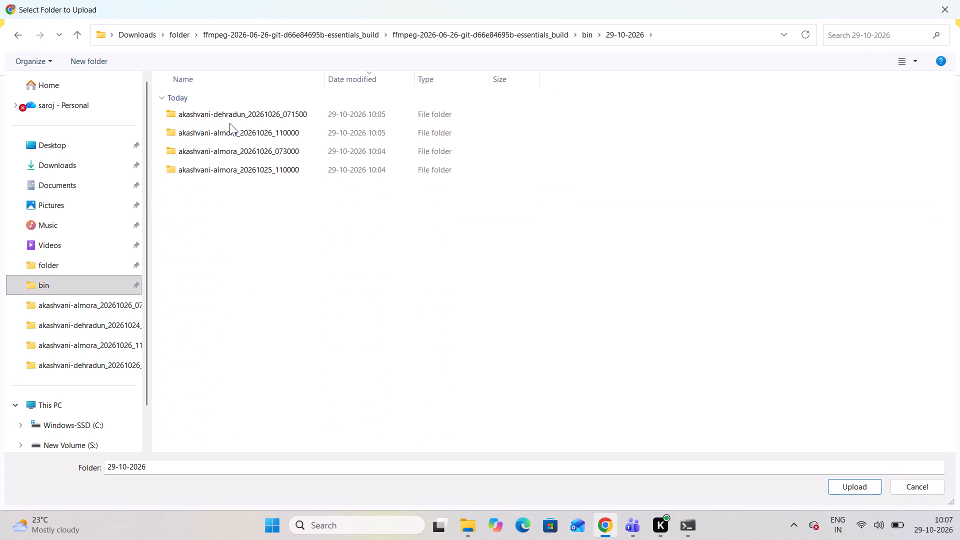
pyautogui.click(242, 168)
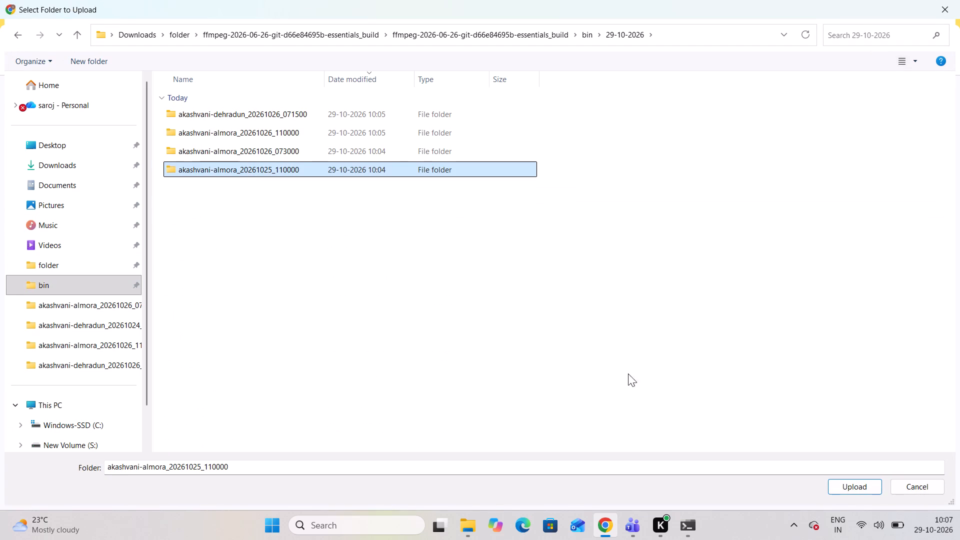
pyautogui.click(861, 484)
pyautogui.click(535, 131)
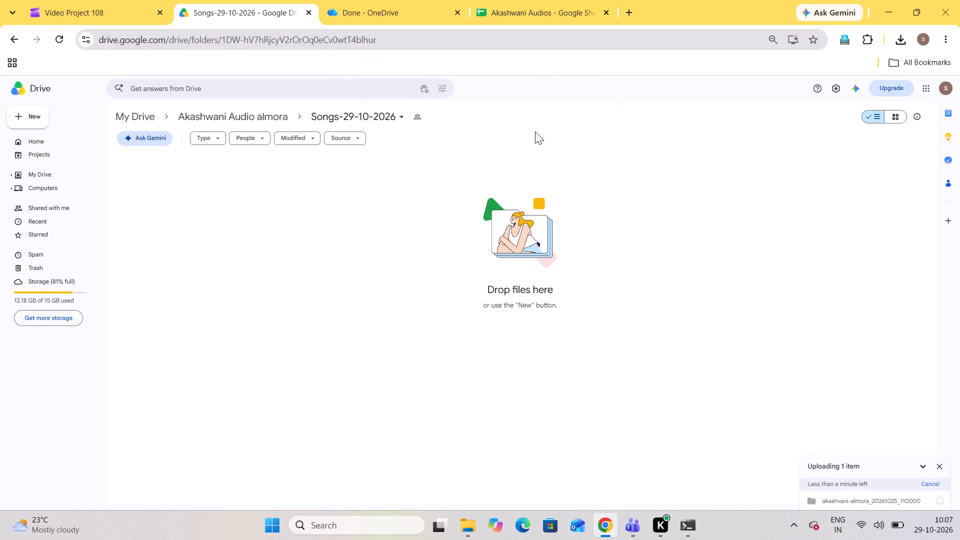
# Upload the folder akashvani-almora_20261026_073000 from the local 29-10-2026 folder into Songs-29-10-2026.
pyautogui.rightClick(455, 173)
pyautogui.click(475, 216)
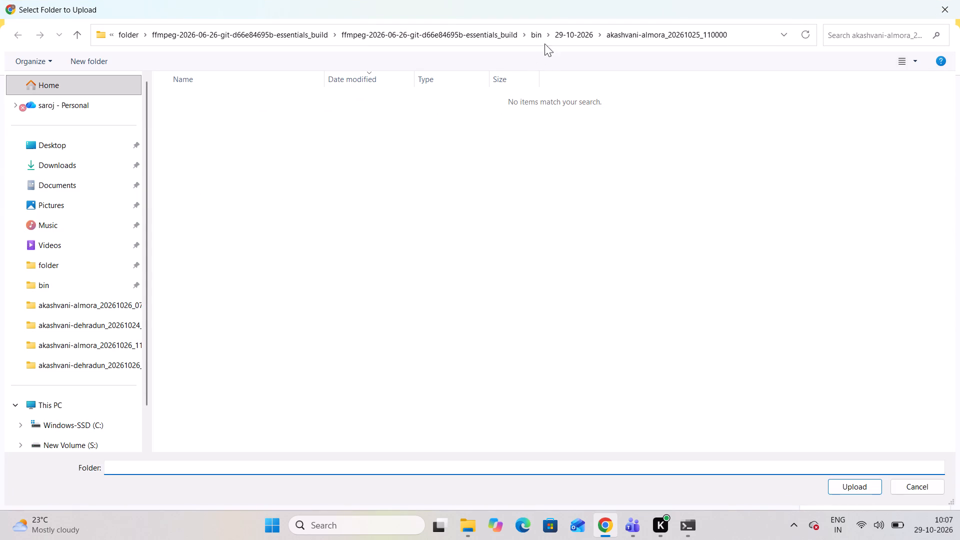
pyautogui.click(558, 35)
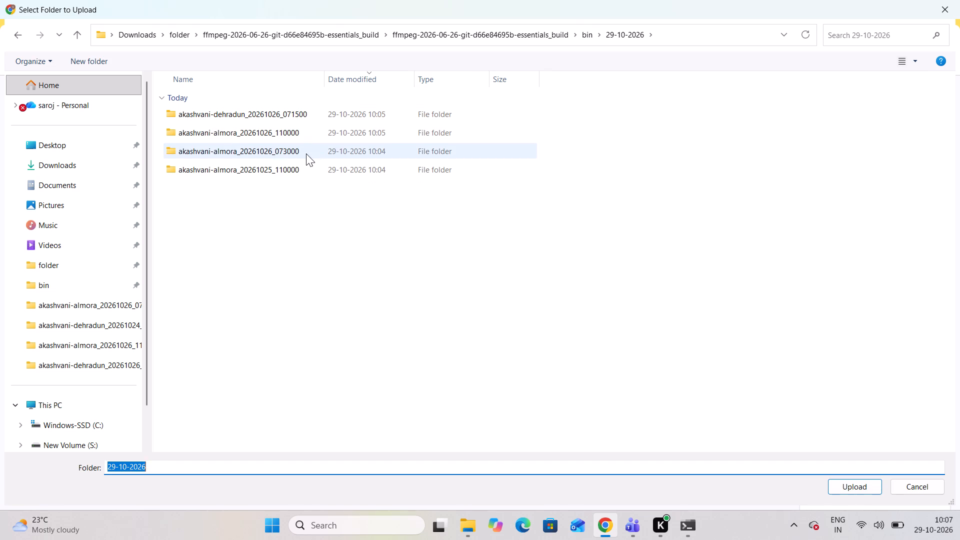
pyautogui.click(306, 153)
pyautogui.click(838, 489)
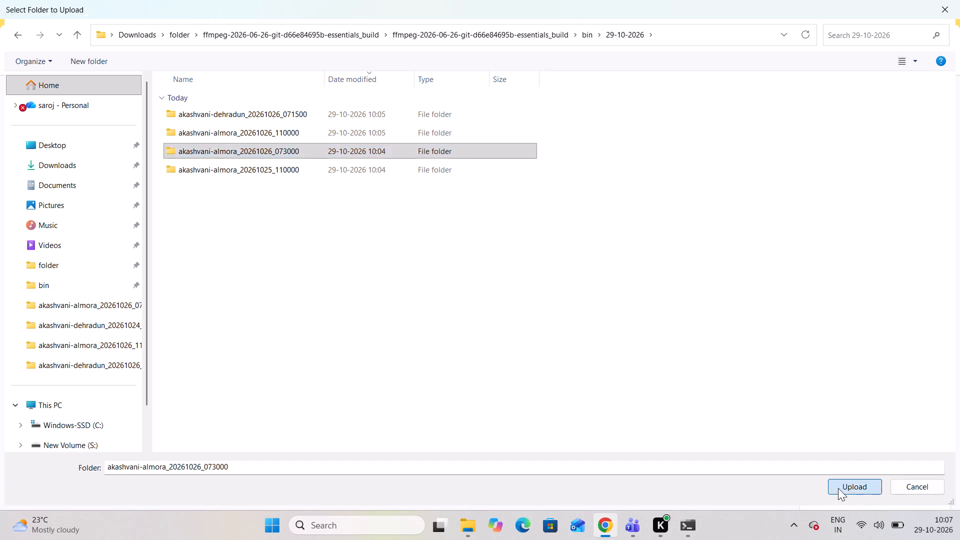
pyautogui.click(525, 133)
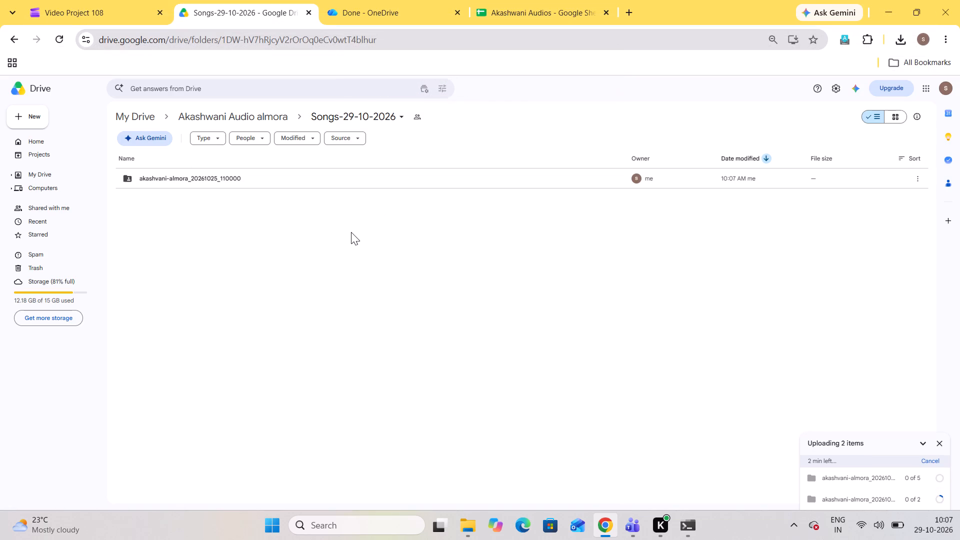
# Upload the folder akashvani-almora_20261026_110000 from the local 29-10-2026 folder into Songs-29-10-2026.
pyautogui.rightClick(351, 232)
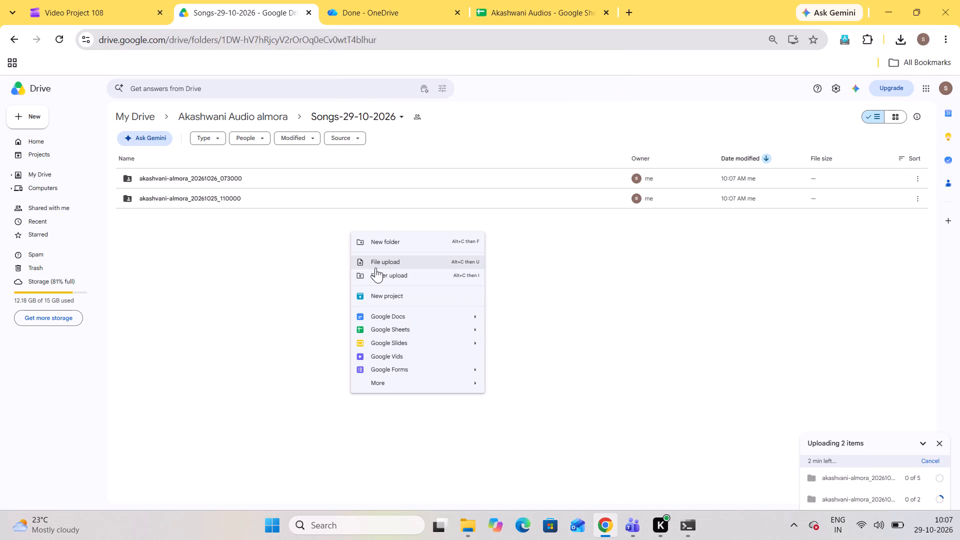
pyautogui.click(381, 277)
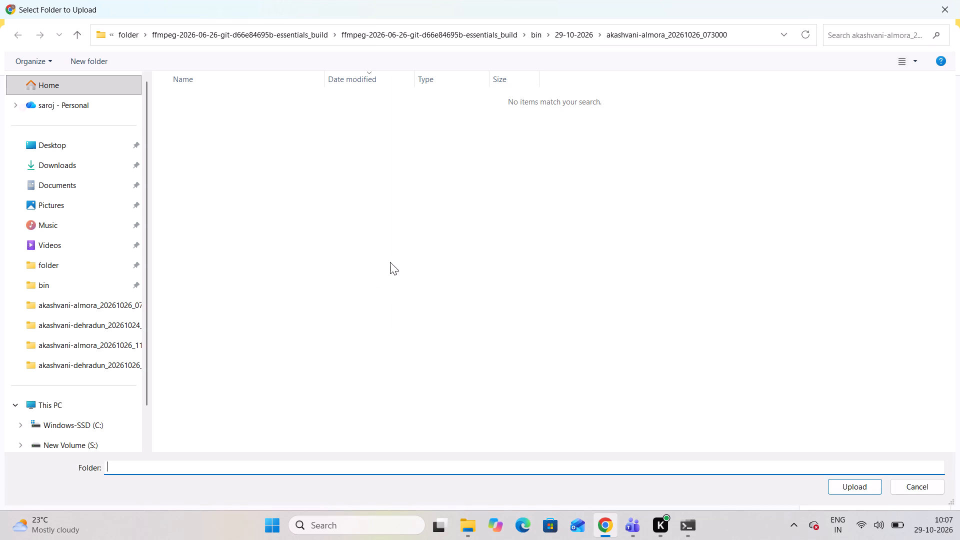
pyautogui.click(575, 32)
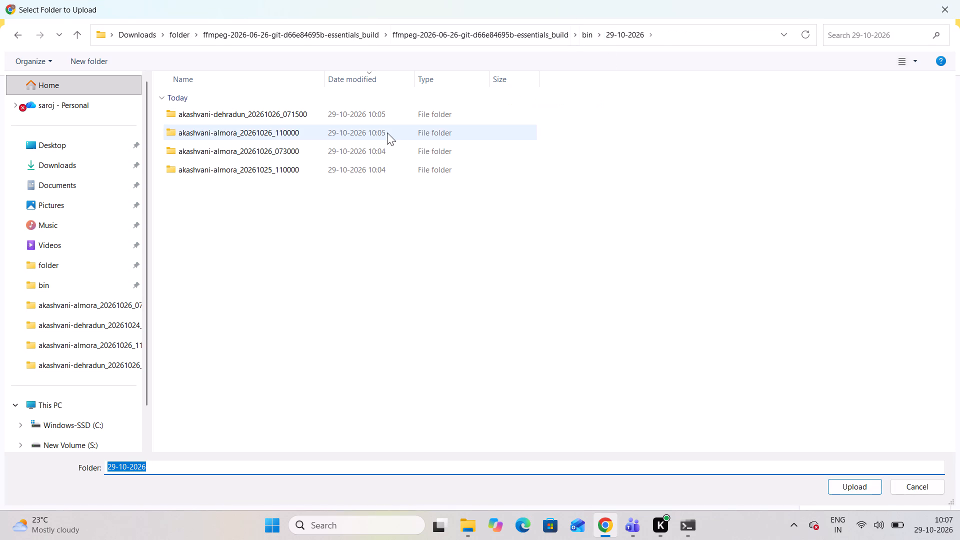
pyautogui.click(387, 132)
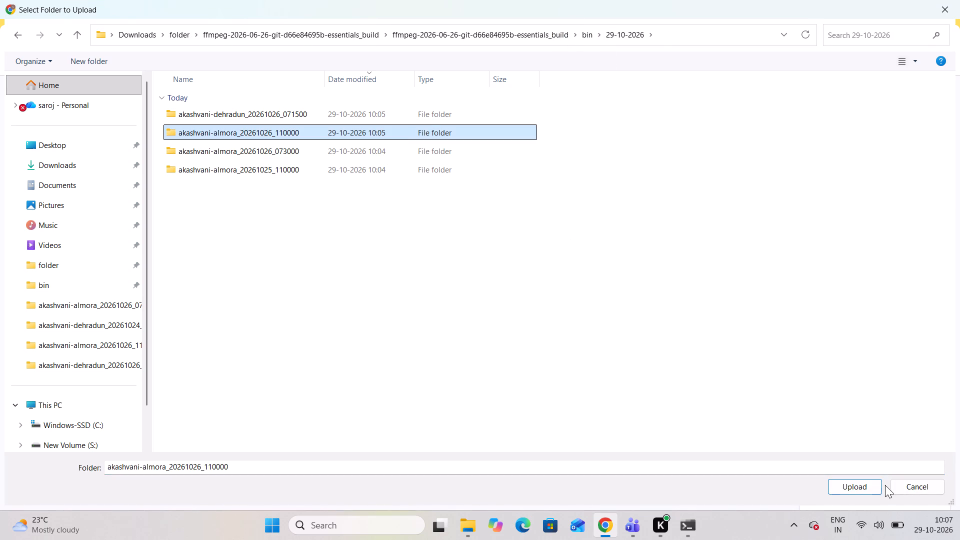
pyautogui.click(856, 484)
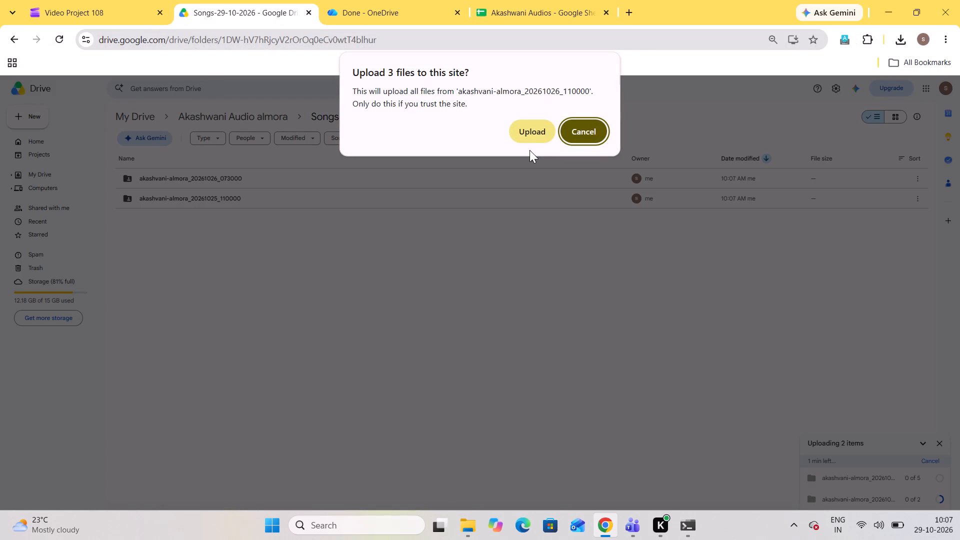
pyautogui.click(530, 137)
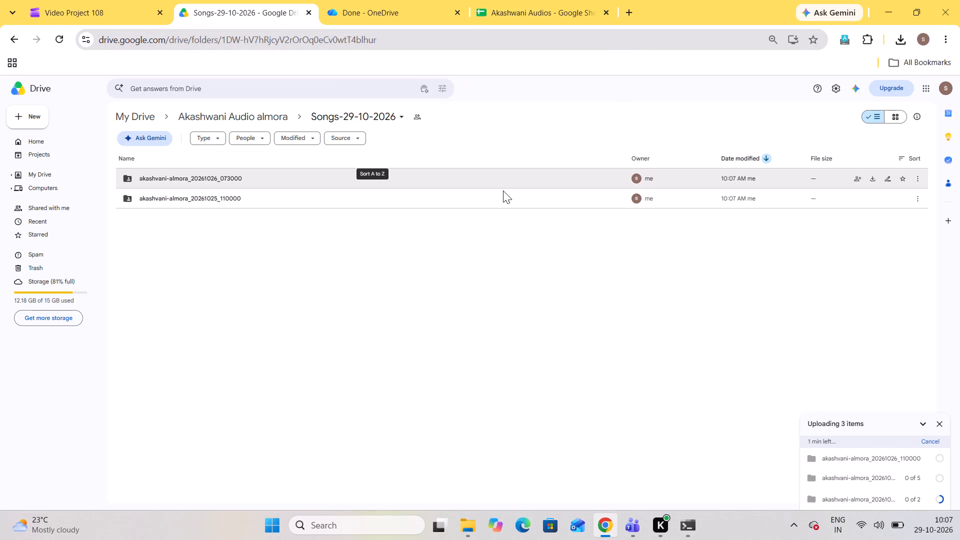
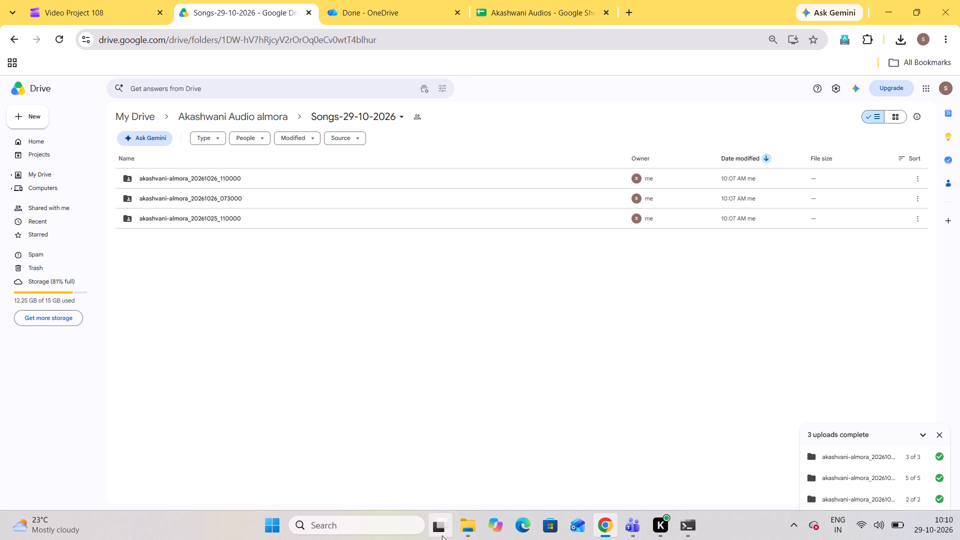
# In File Explorer, copy the name of folder akashvani-almora_20261025_110000 from the 28 folder in Downloads, and open that folder.
pyautogui.click(460, 533)
pyautogui.doubleClick(638, 157)
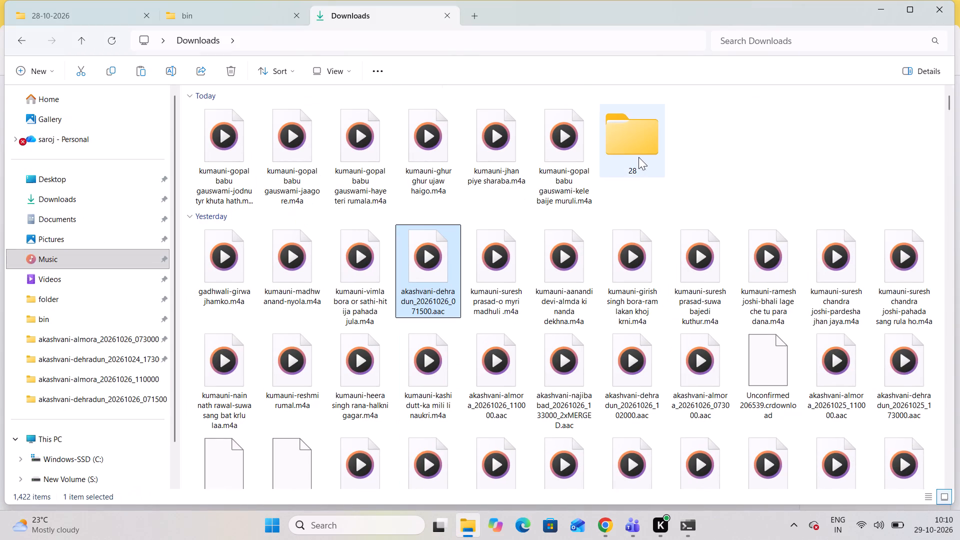
pyautogui.click(311, 193)
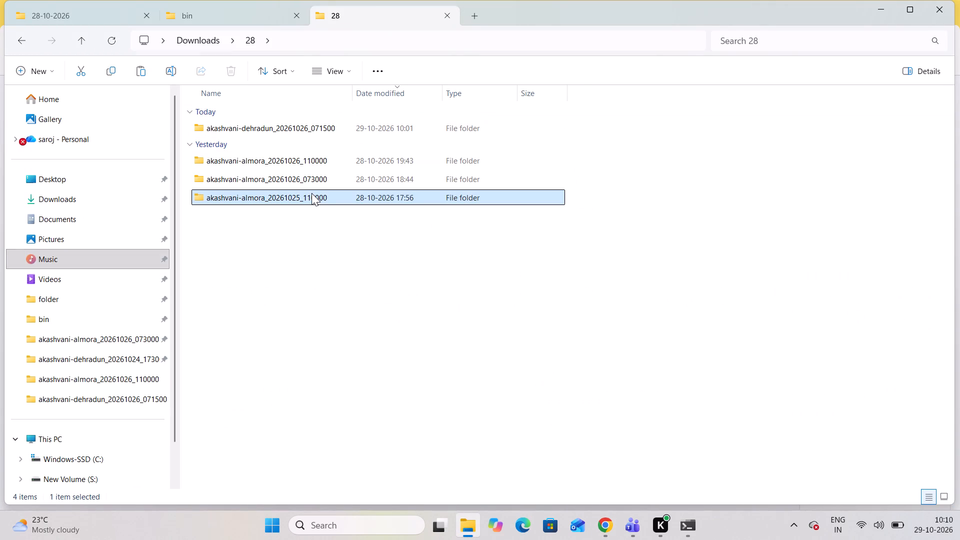
pyautogui.click(311, 192)
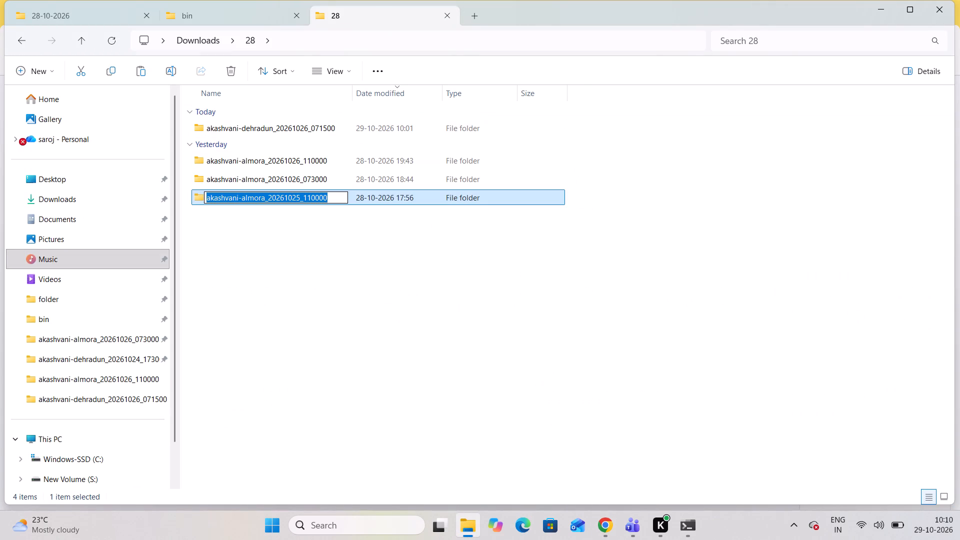
pyautogui.hotkey('ctrl', 'c')
pyautogui.doubleClick(355, 204)
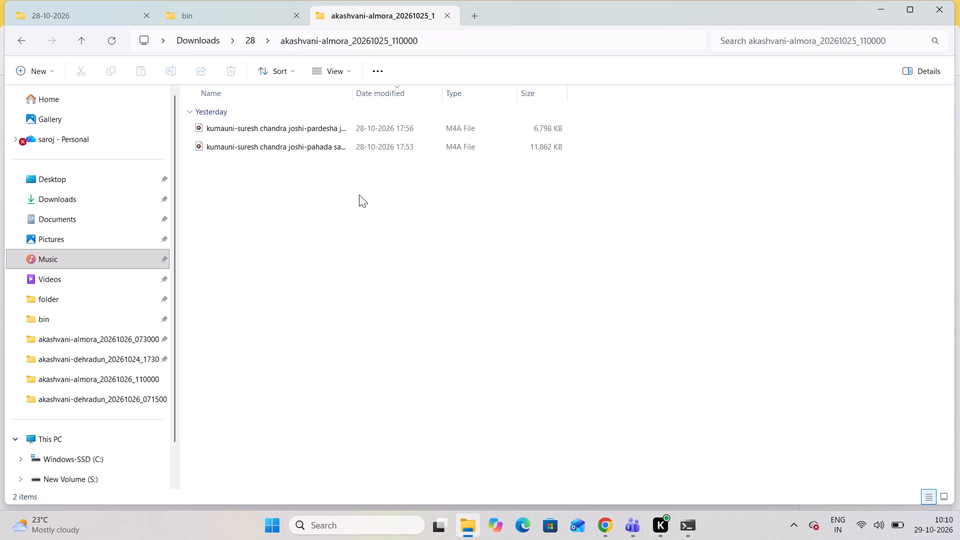
# In the Akashwani Audios spreadsheet's Almora sheet, paste the folder name akashvani-almora_20261025_110000 into the first empty row, cell B940.
pyautogui.hotkey('alt', 'Tab')
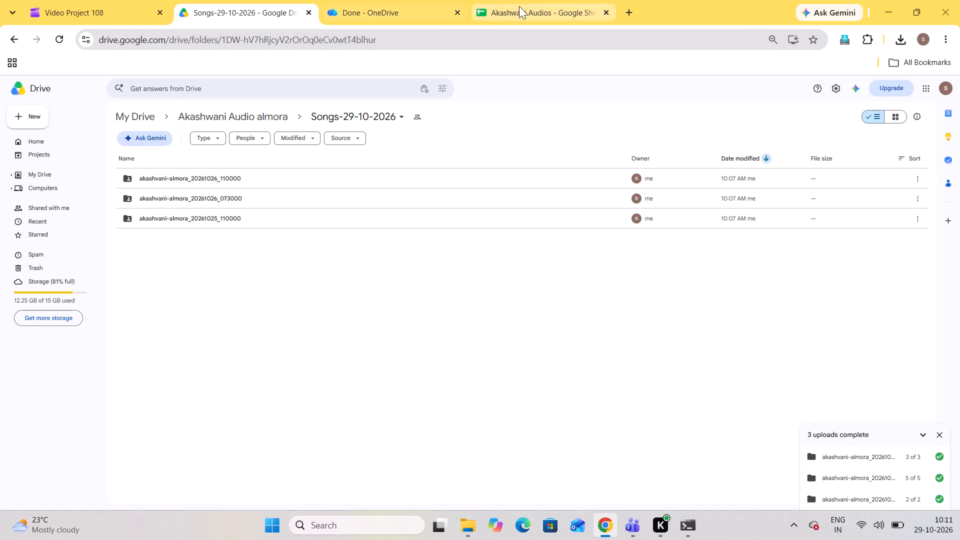
pyautogui.click(519, 5)
pyautogui.click(205, 496)
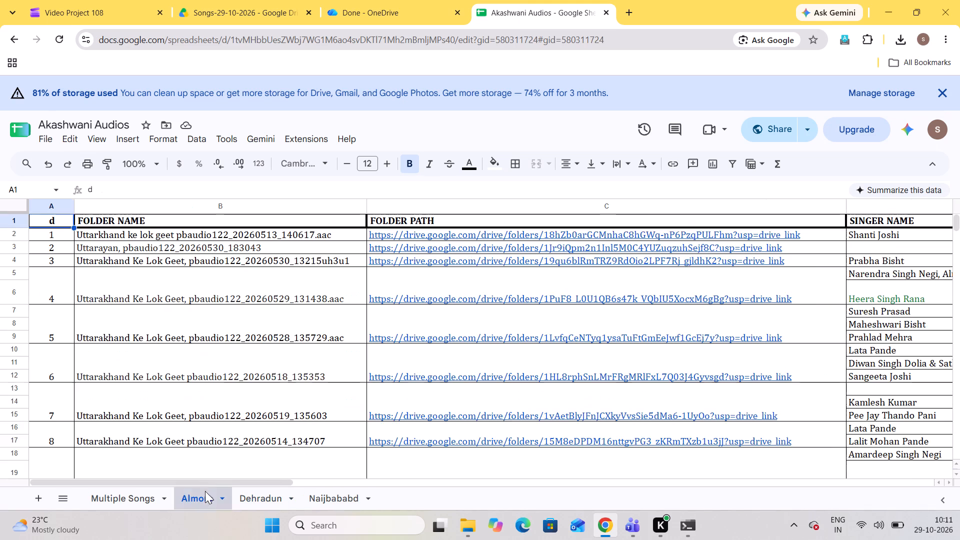
pyautogui.scroll(-6, 269, 395)
pyautogui.scroll(-20, 269, 391)
pyautogui.scroll(-9, 269, 391)
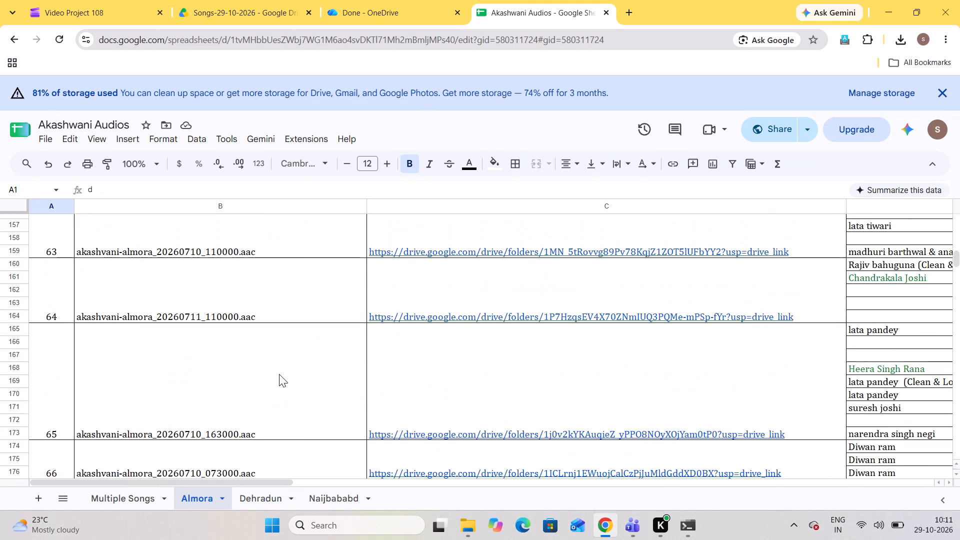
pyautogui.scroll(-20, 291, 351)
pyautogui.scroll(-20, 291, 351)
pyautogui.scroll(-1, 291, 351)
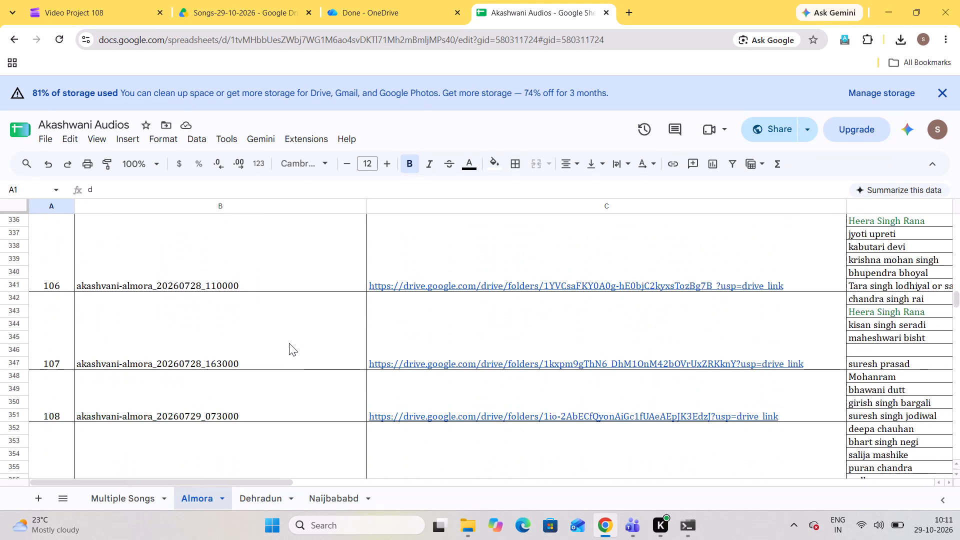
pyautogui.scroll(-20, 289, 343)
pyautogui.scroll(-20, 289, 343)
pyautogui.scroll(-8, 289, 343)
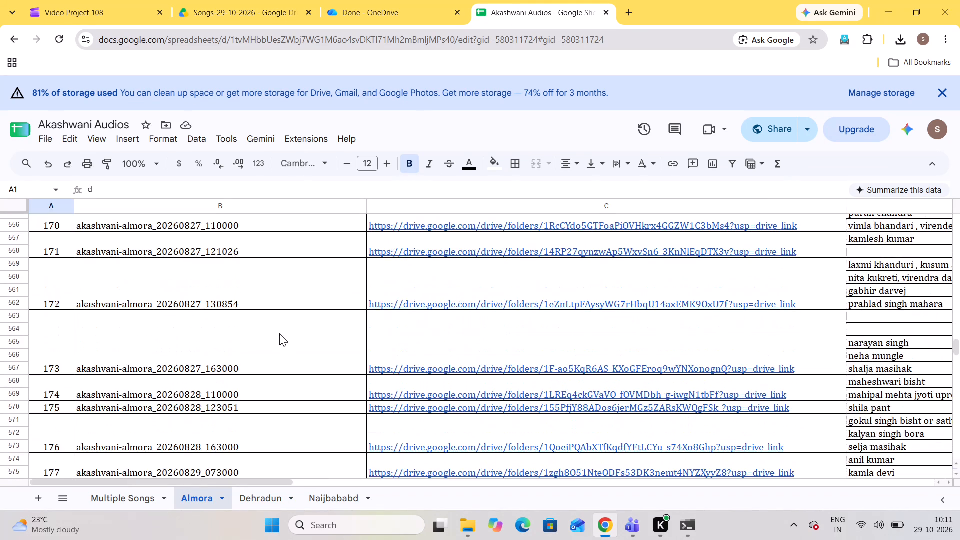
pyautogui.scroll(-20, 279, 333)
pyautogui.scroll(-20, 279, 333)
pyautogui.scroll(-8, 279, 333)
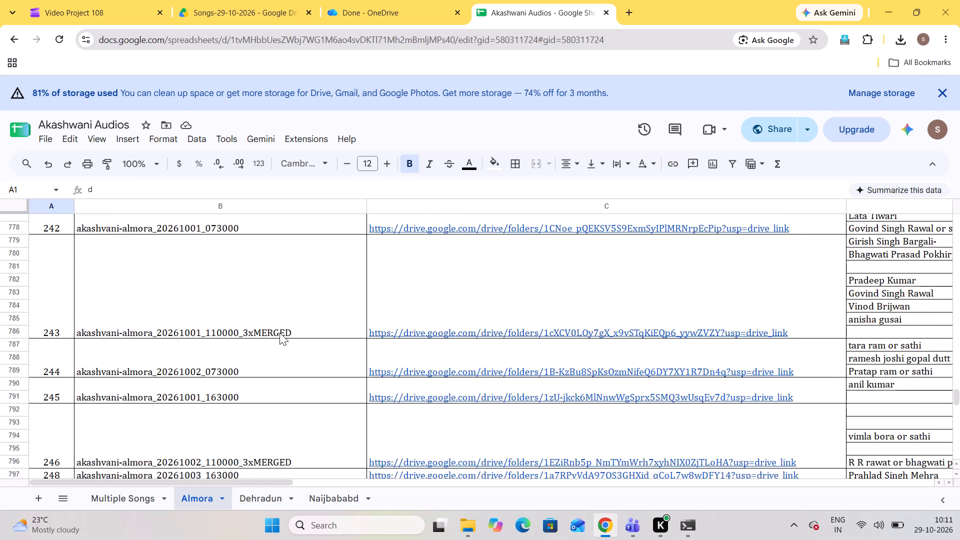
pyautogui.scroll(-15, 279, 332)
pyautogui.scroll(-9, 279, 334)
pyautogui.scroll(-16, 289, 345)
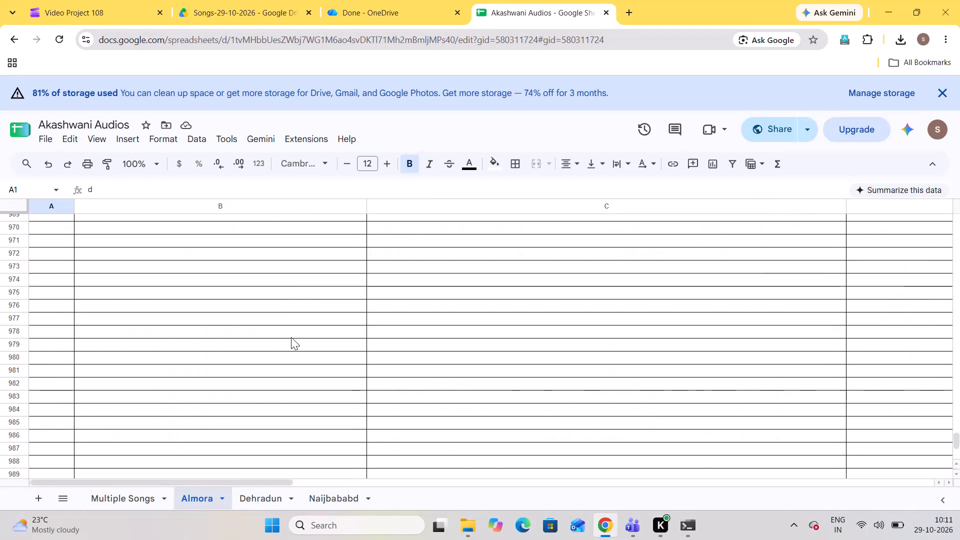
pyautogui.scroll(12, 291, 337)
pyautogui.scroll(-2, 291, 337)
pyautogui.click(266, 343)
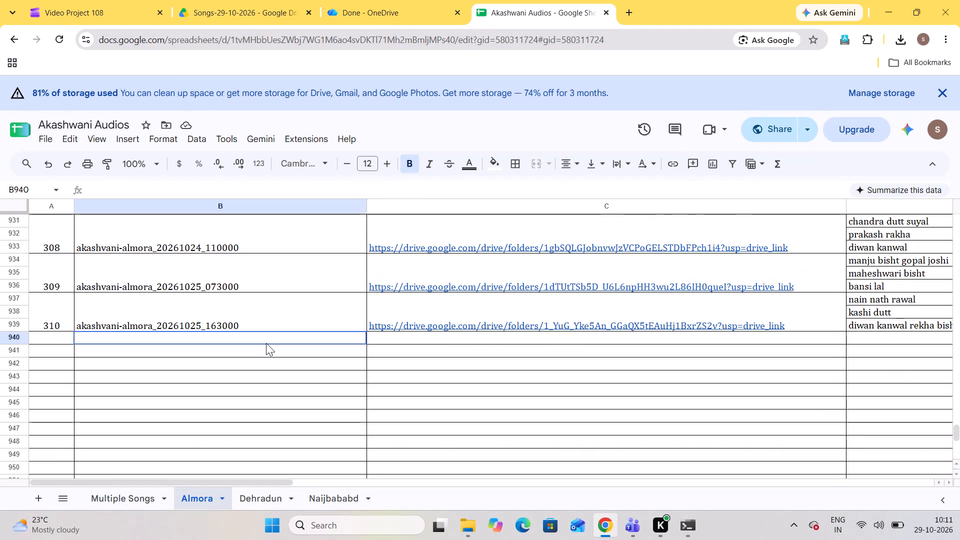
pyautogui.hotkey('ctrl', 'v')
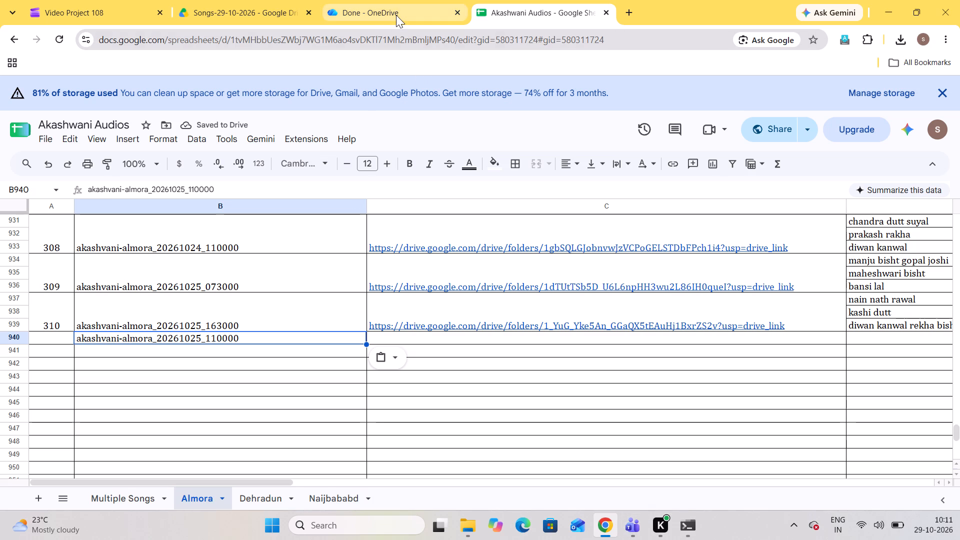
# Enter the serial number 311 in column A for the new folder row 940.
pyautogui.click(68, 333)
pyautogui.write('31')
pyautogui.press('1')
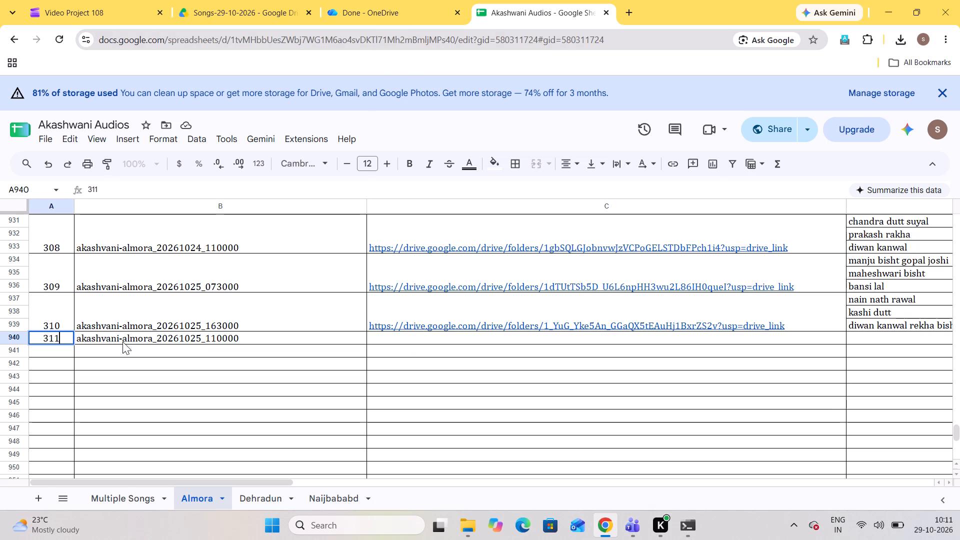
pyautogui.click(415, 333)
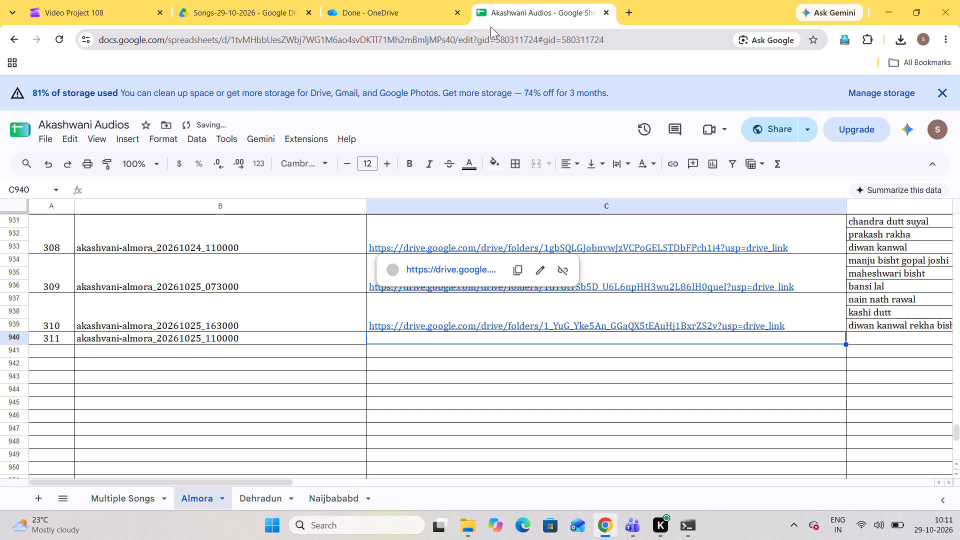
# Copy the name of the "pardesha jhan jaya" audio file from File Explorer into song-name cell F940 of the Almora sheet.
pyautogui.hotkey('alt', 'Tab')
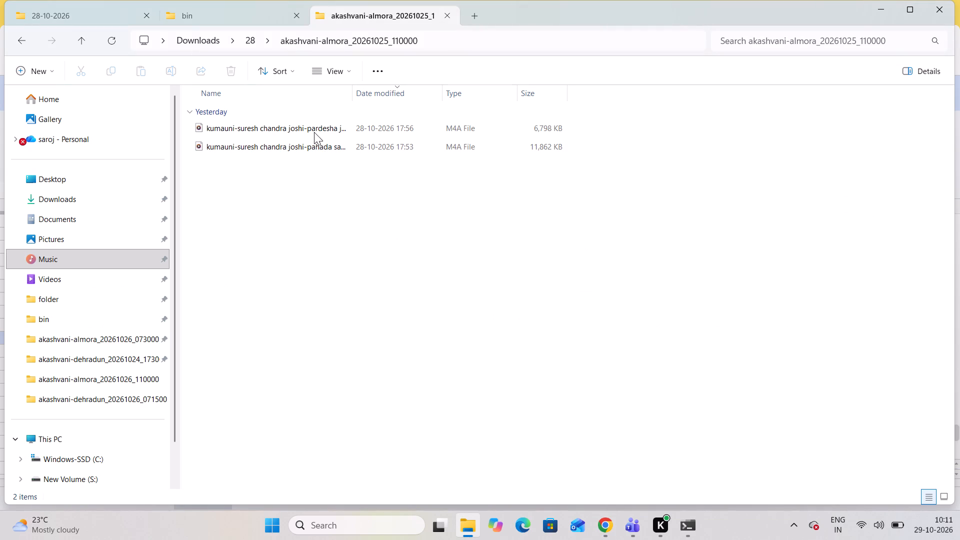
pyautogui.click(314, 132)
pyautogui.click(314, 131)
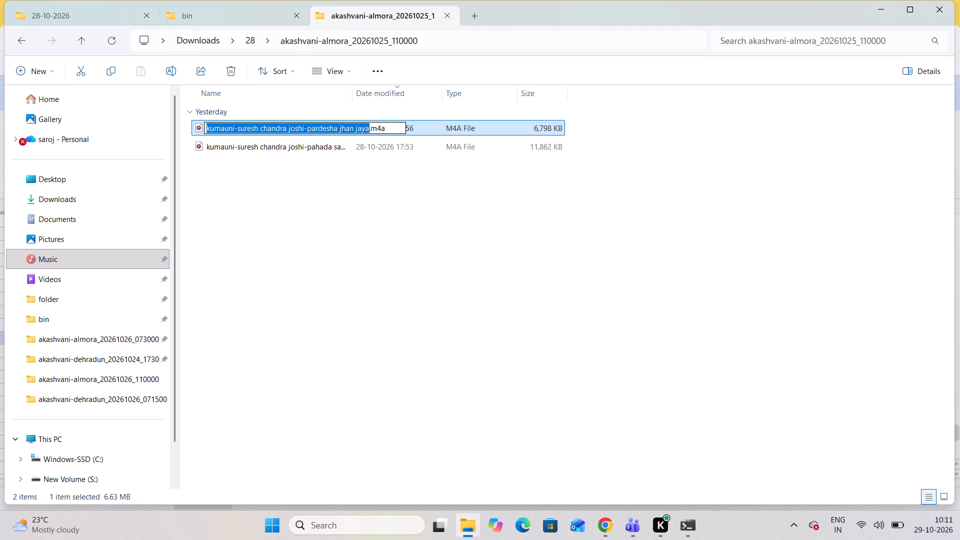
pyautogui.hotkey('ctrl', 'c')
pyautogui.hotkey('alt', 'Tab')
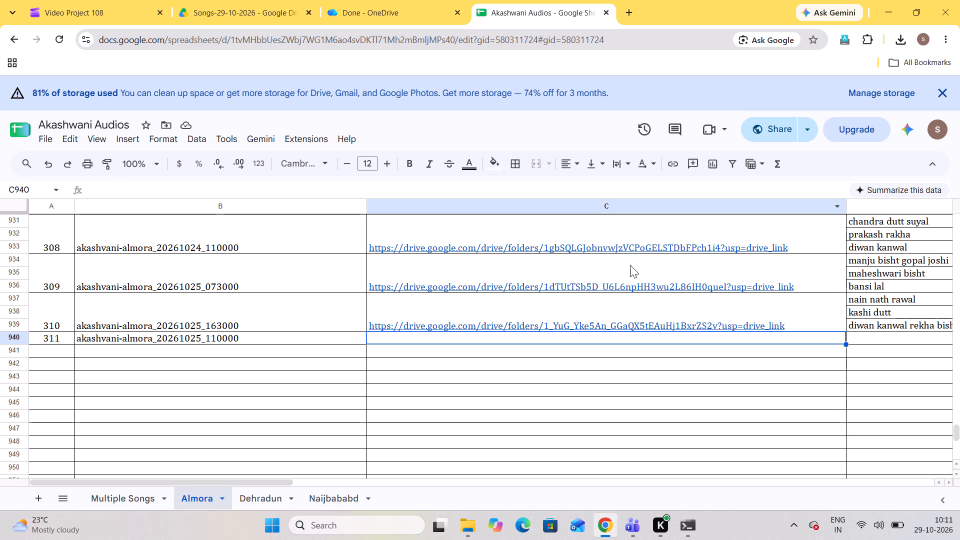
pyautogui.hscroll(-9, 630, 265)
pyautogui.click(479, 341)
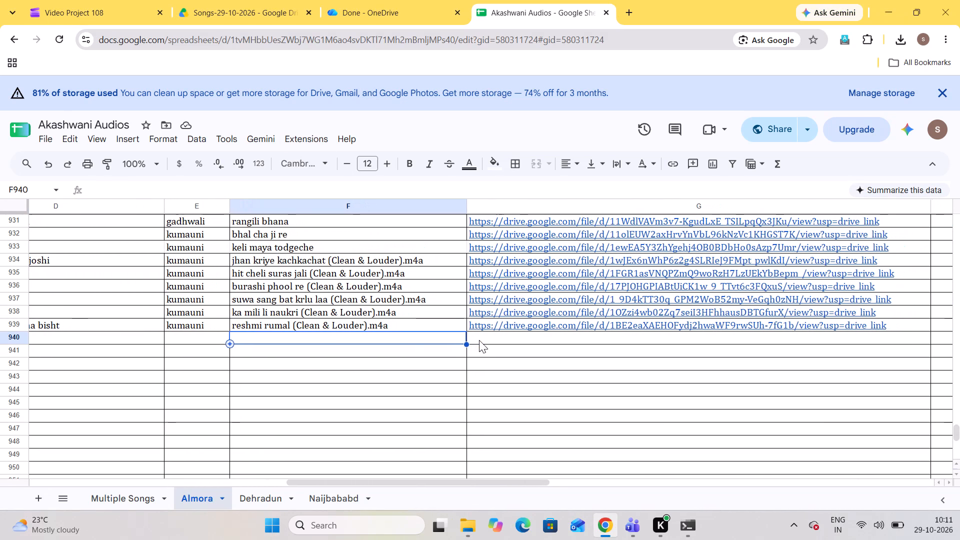
pyautogui.hotkey('ctrl', 'v')
# Copy the name of the "pahada sang rula ho" audio file from File Explorer into cell F941 of the Almora sheet.
pyautogui.hotkey('alt', 'Tab')
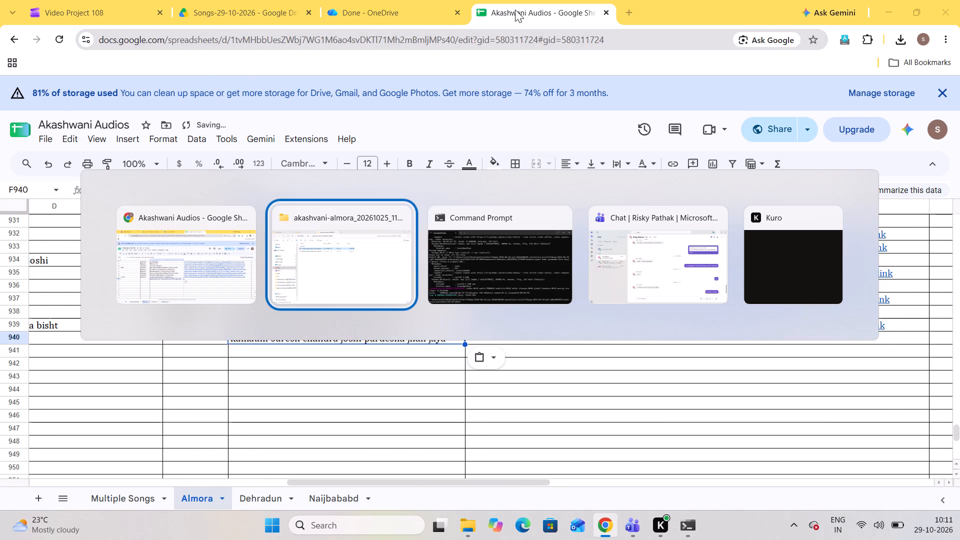
pyautogui.doubleClick(311, 147)
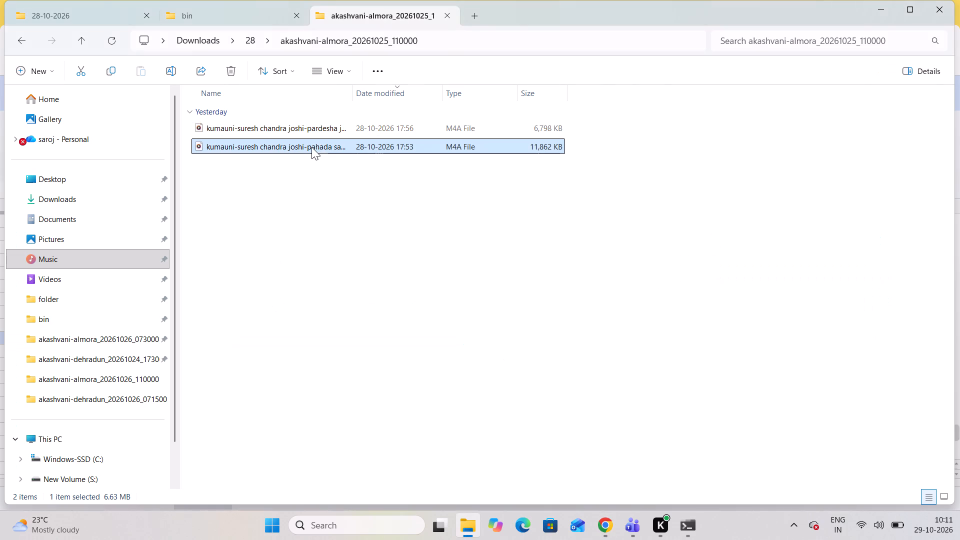
pyautogui.click(886, 39)
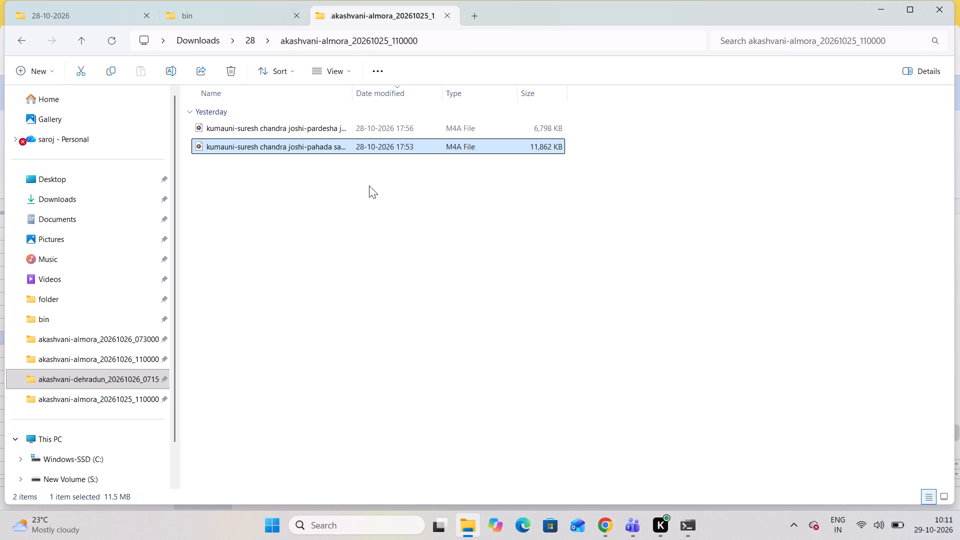
pyautogui.click(290, 144)
pyautogui.hotkey('ctrl', 'c')
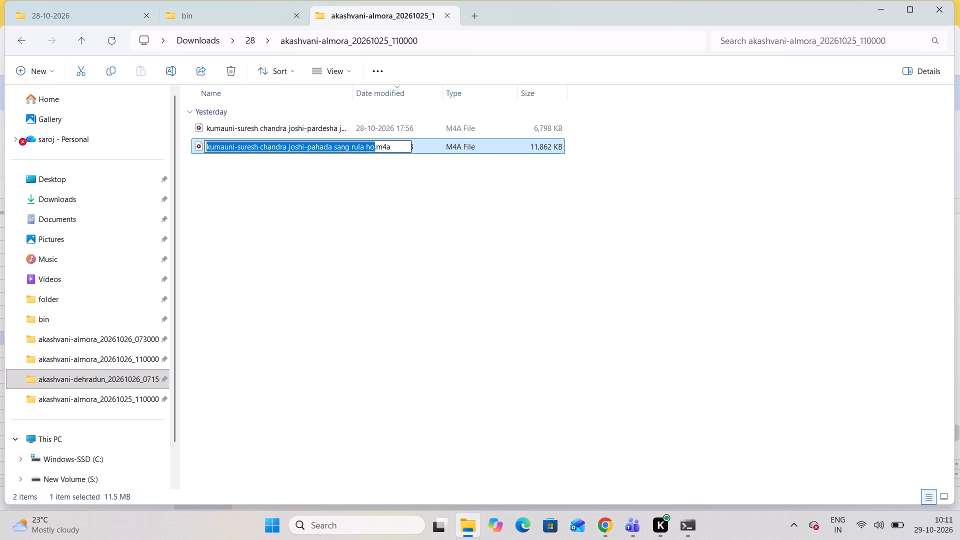
pyautogui.hotkey('alt', 'Tab')
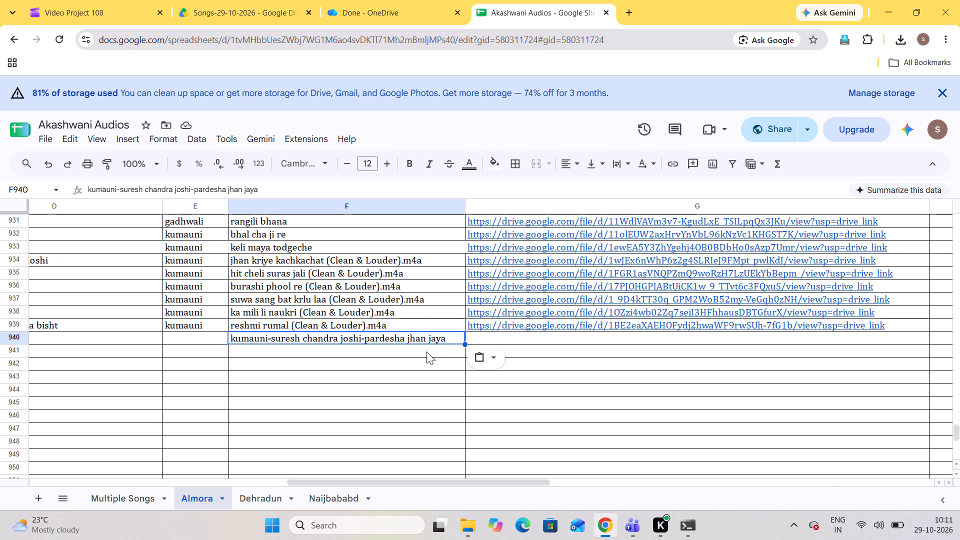
pyautogui.click(426, 351)
pyautogui.hotkey('ctrl', 'v')
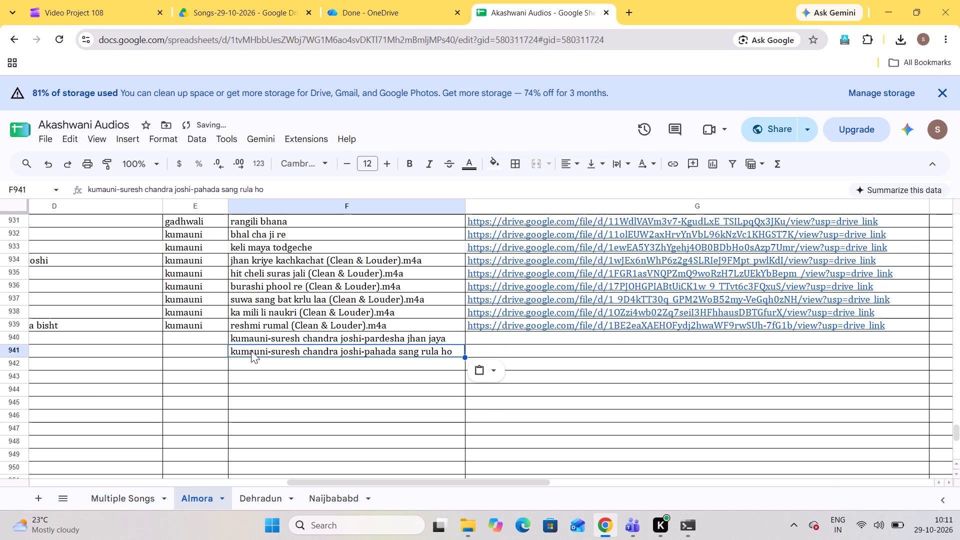
# Set the language to kumauni in column E for both new songs, rows 940 and 941.
pyautogui.hscroll(1, 230, 348)
pyautogui.click(264, 339)
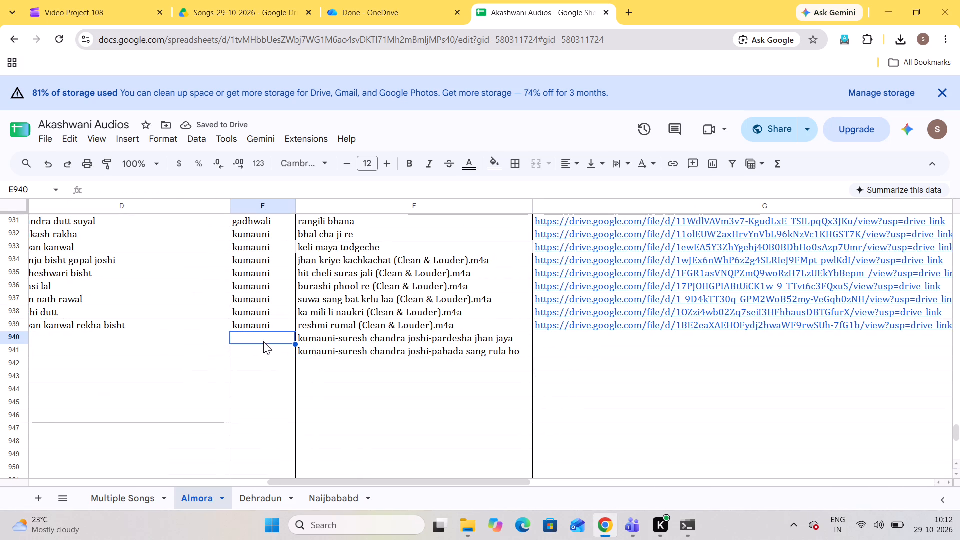
pyautogui.write('ku')
pyautogui.press('Tab')
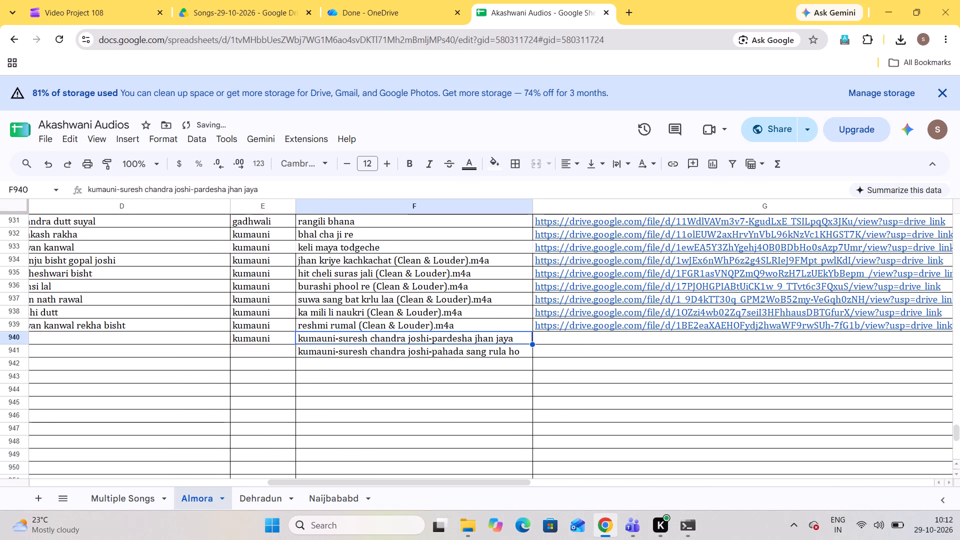
pyautogui.click(255, 354)
pyautogui.write('kum')
pyautogui.press('Tab')
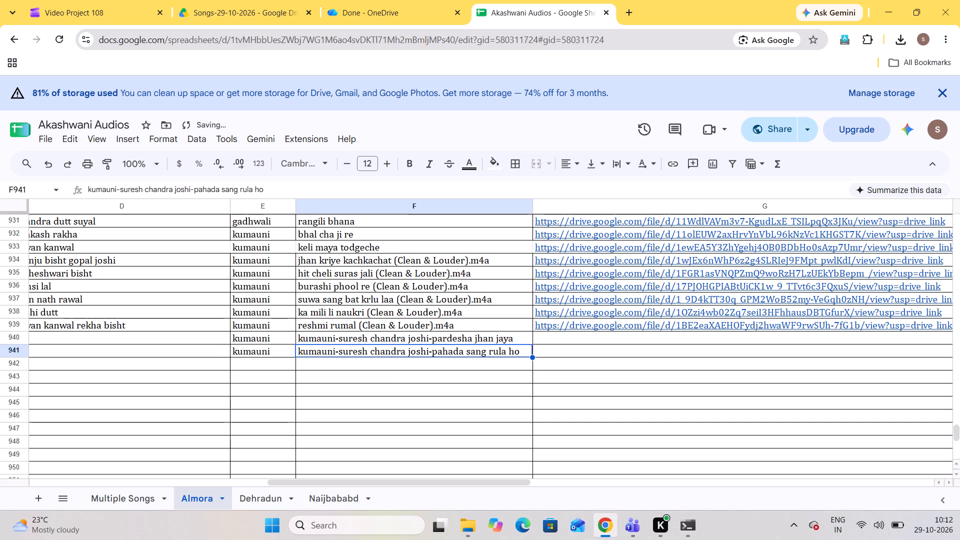
# Move the singer's name out of the song name in F940 into the singer name cell D940.
pyautogui.doubleClick(325, 338)
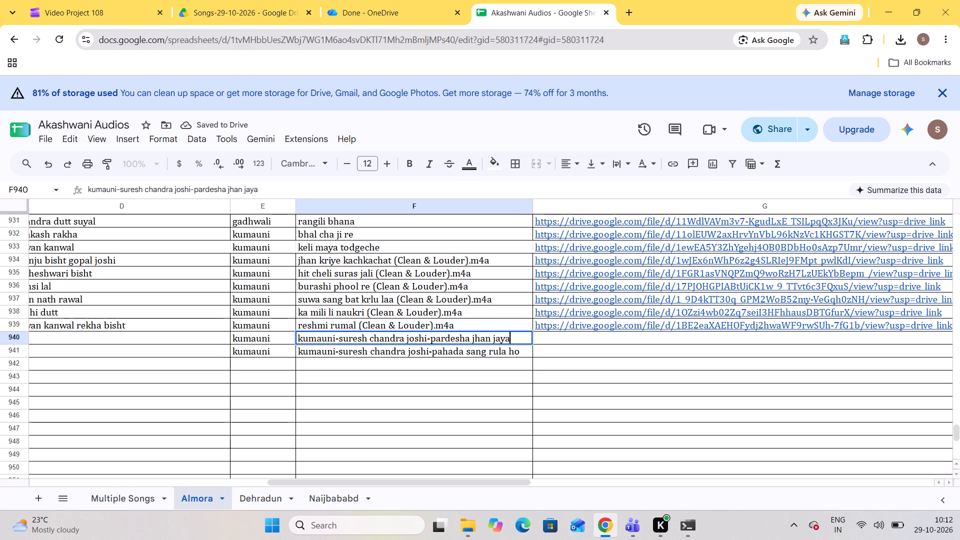
pyautogui.moveTo(338, 336); pyautogui.dragTo(382, 329)
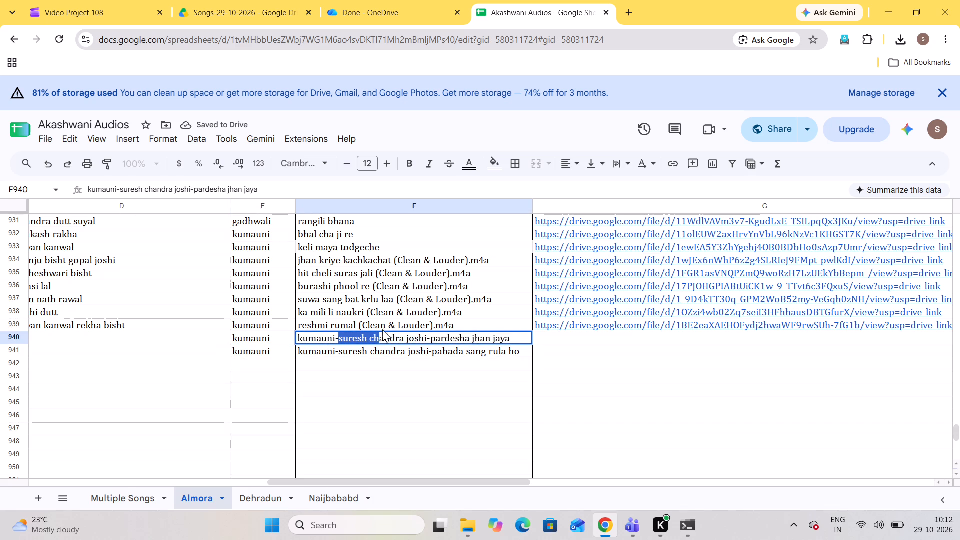
pyautogui.moveTo(382, 329); pyautogui.dragTo(425, 328)
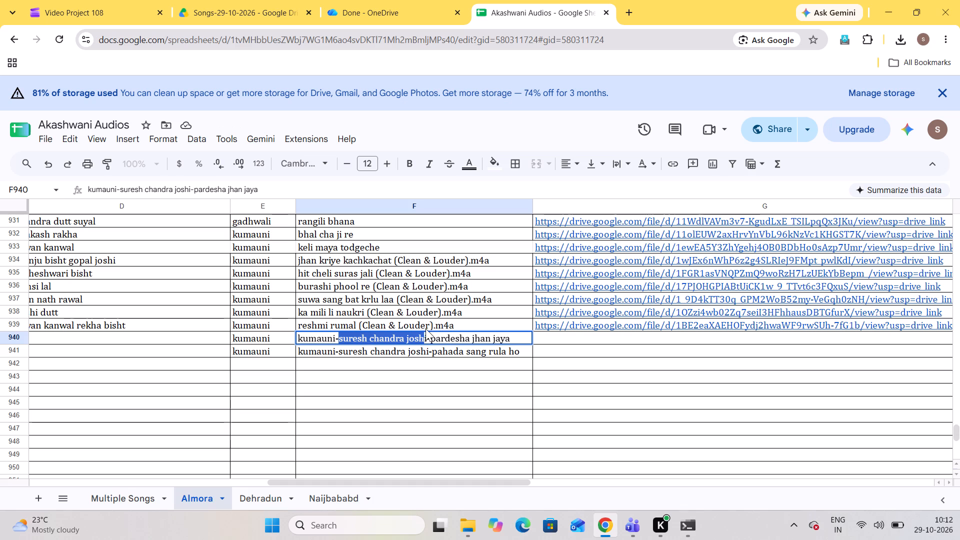
pyautogui.moveTo(425, 328); pyautogui.dragTo(427, 328)
pyautogui.hotkey('ctrl', 'x')
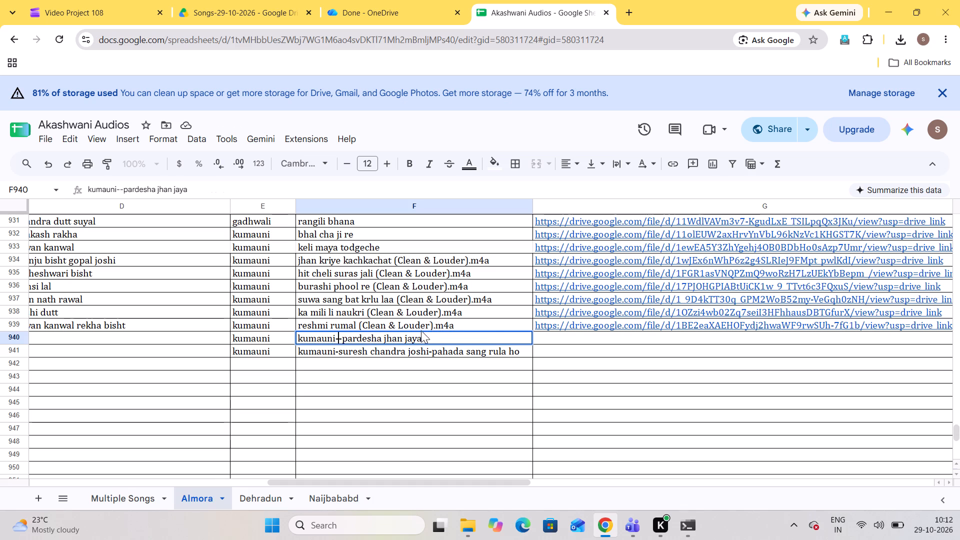
pyautogui.click(186, 337)
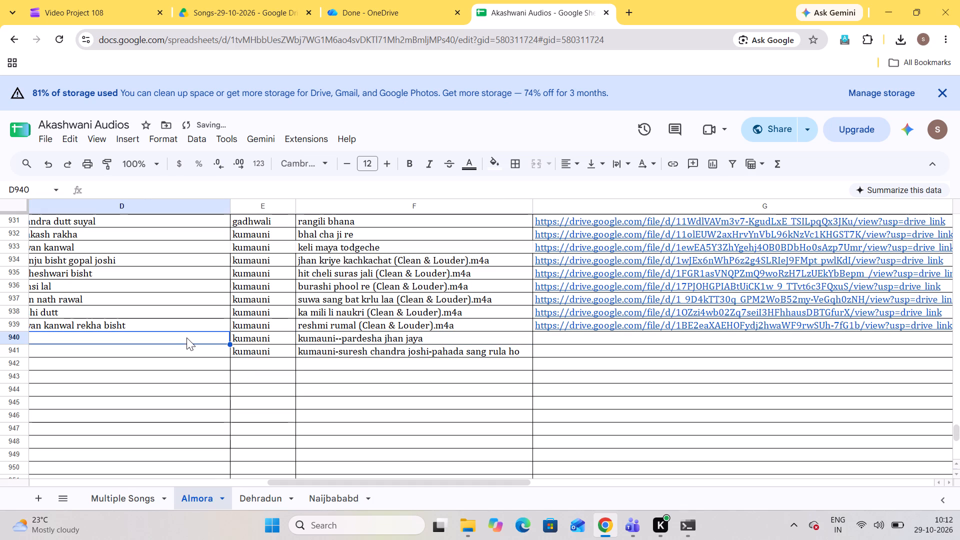
pyautogui.hotkey('ctrl', 'v')
# Paste the same singer's name into singer name cell D941 for the second new song.
pyautogui.click(190, 353)
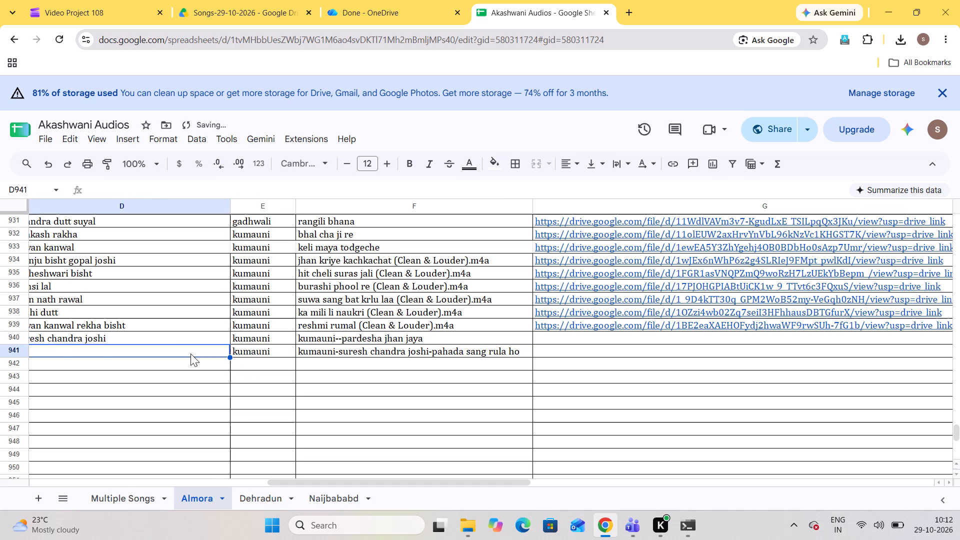
pyautogui.hotkey('ctrl', 'v')
# Copy the share link of the akashvani-almora_20261025_110000 folder in Google Drive into folder-link cell C940 of the Almora sheet.
pyautogui.hscroll(2, 190, 353)
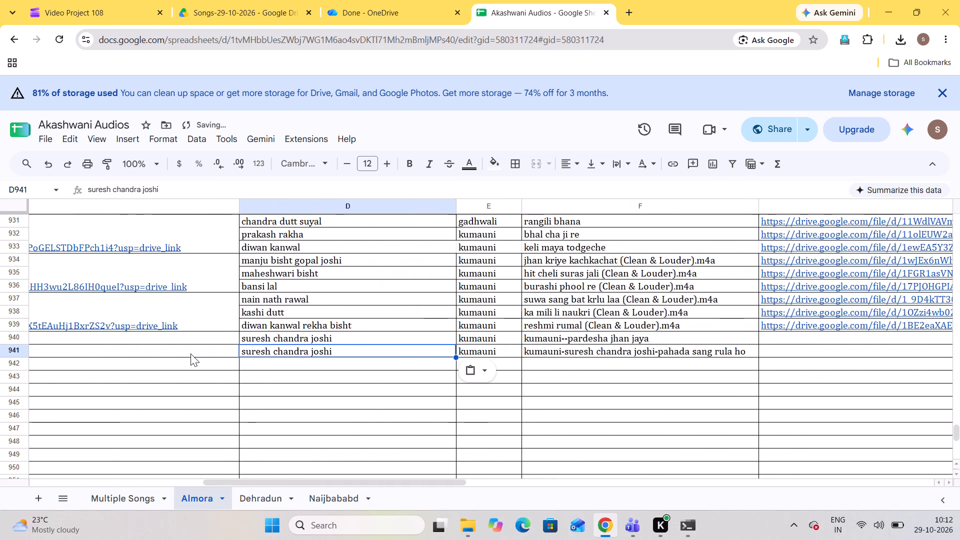
pyautogui.hscroll(3, 190, 353)
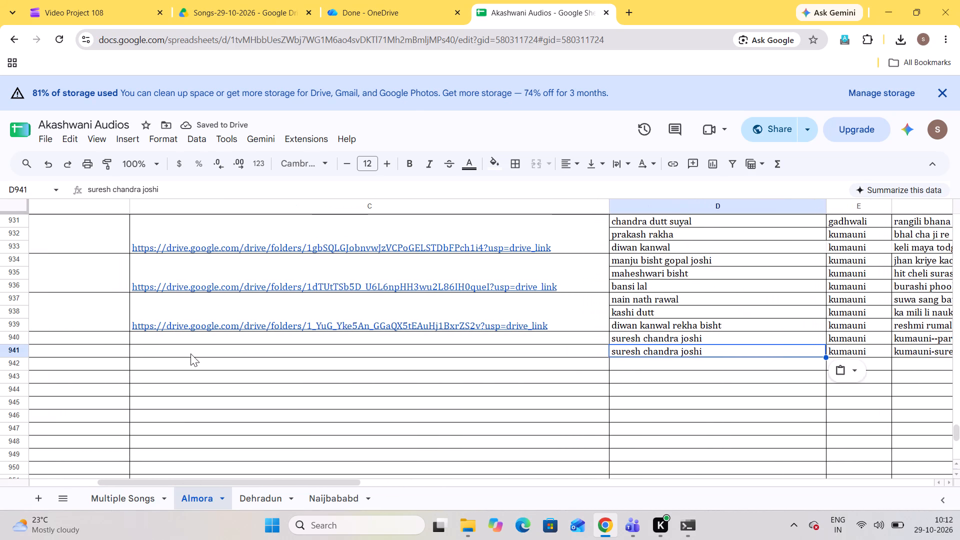
pyautogui.hscroll(3, 190, 353)
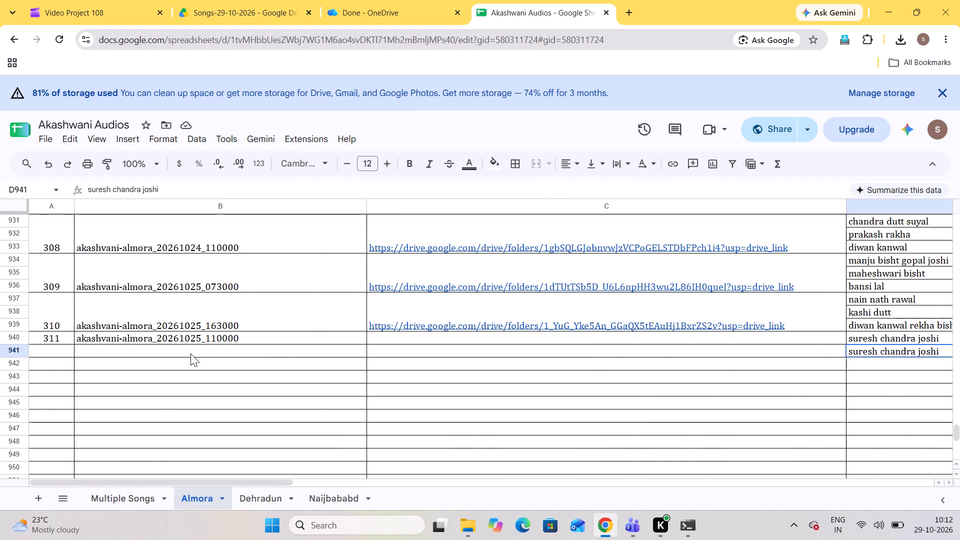
pyautogui.click(396, 18)
pyautogui.click(253, 13)
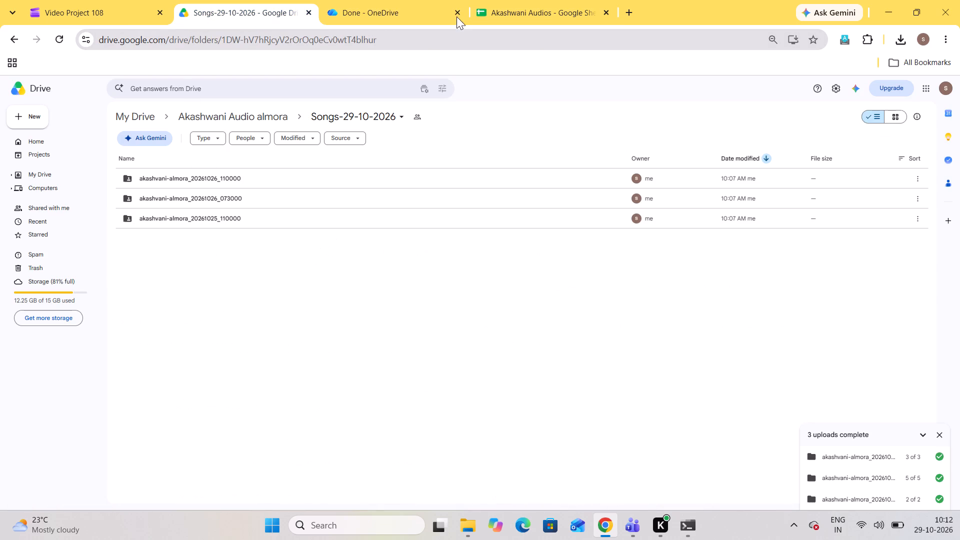
pyautogui.click(515, 6)
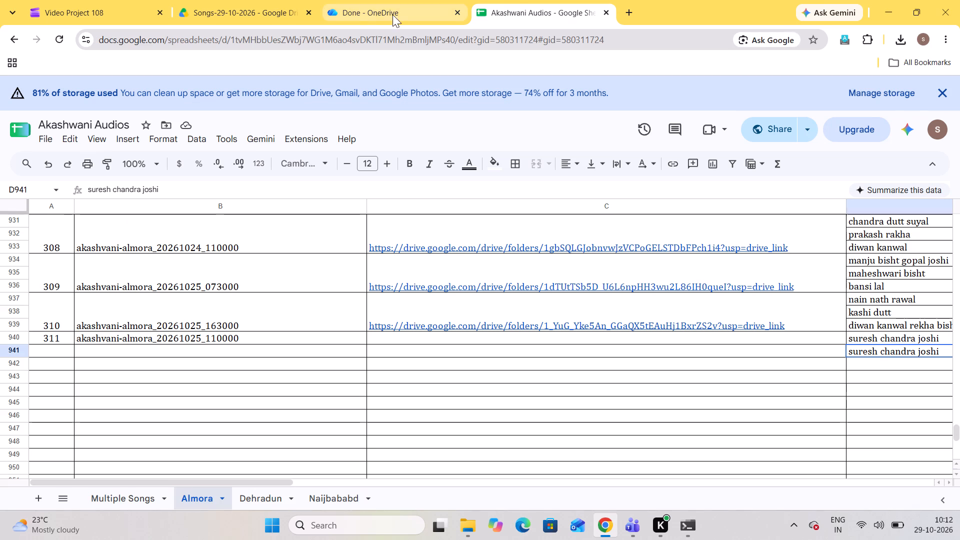
pyautogui.click(258, 12)
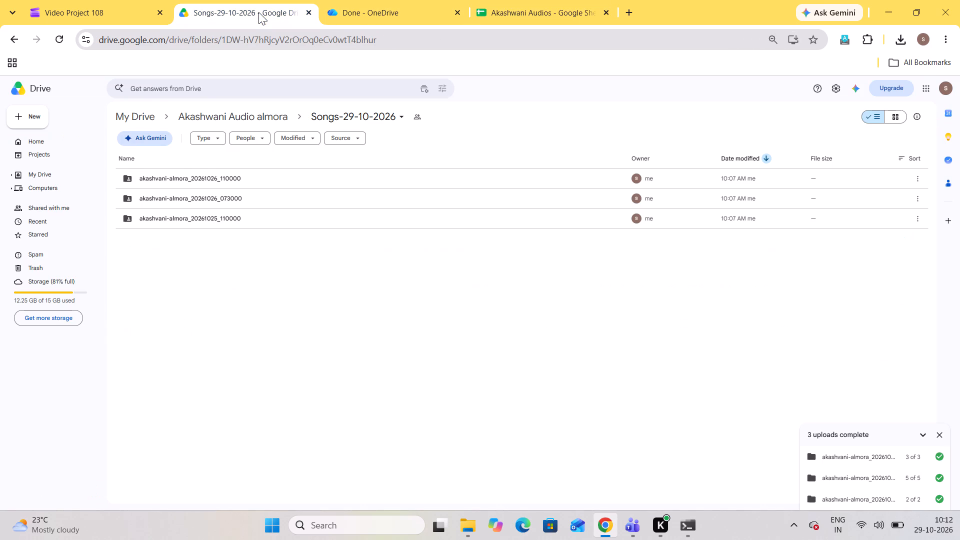
pyautogui.doubleClick(236, 217)
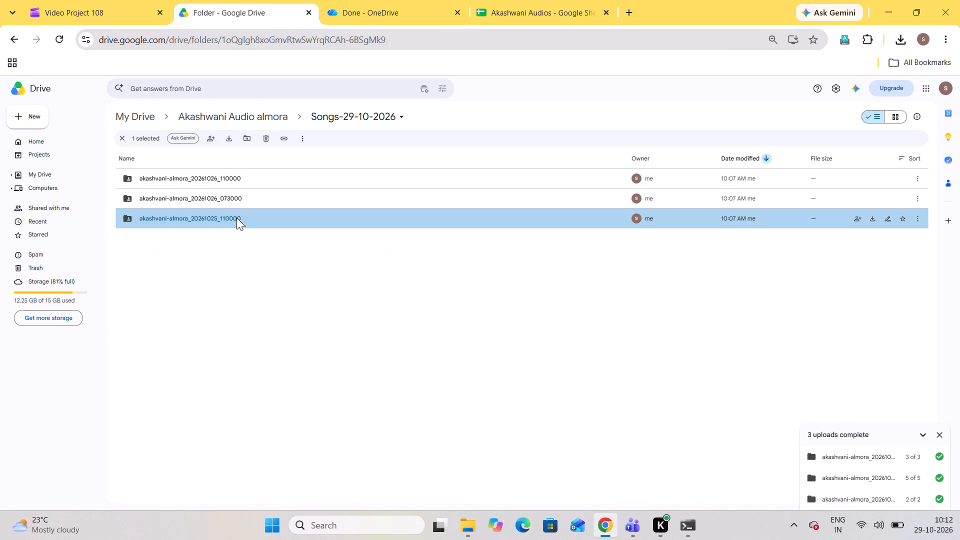
pyautogui.click(411, 116)
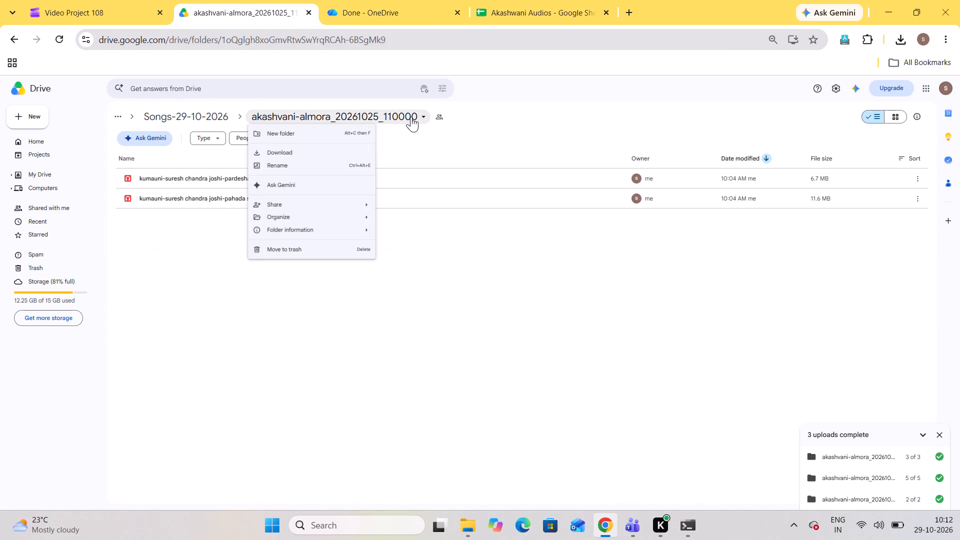
pyautogui.click(396, 224)
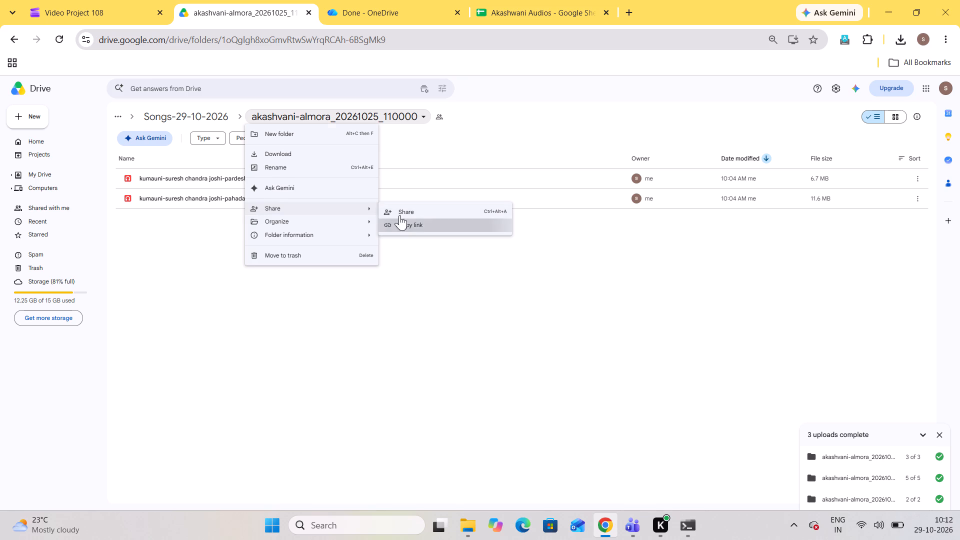
pyautogui.click(543, 2)
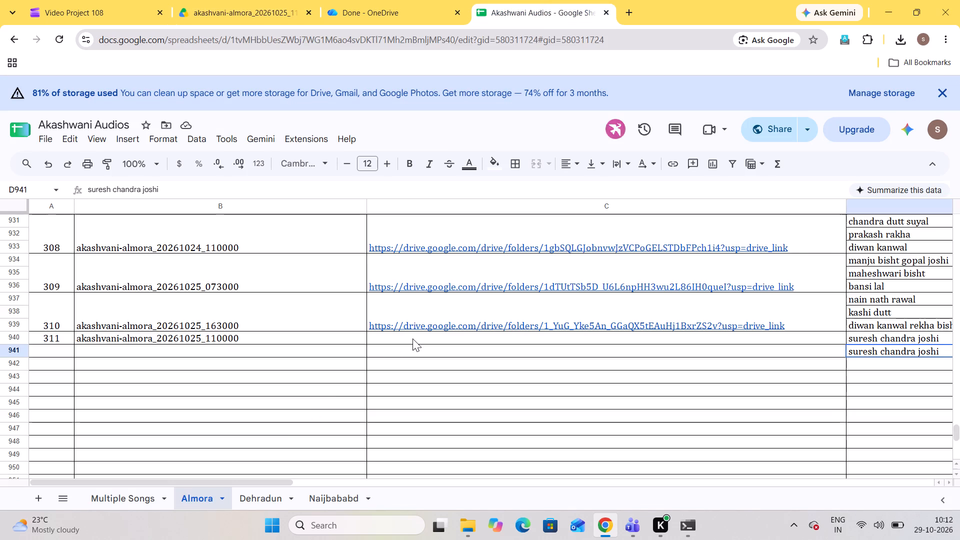
pyautogui.click(412, 338)
pyautogui.hotkey('ctrl', 'v')
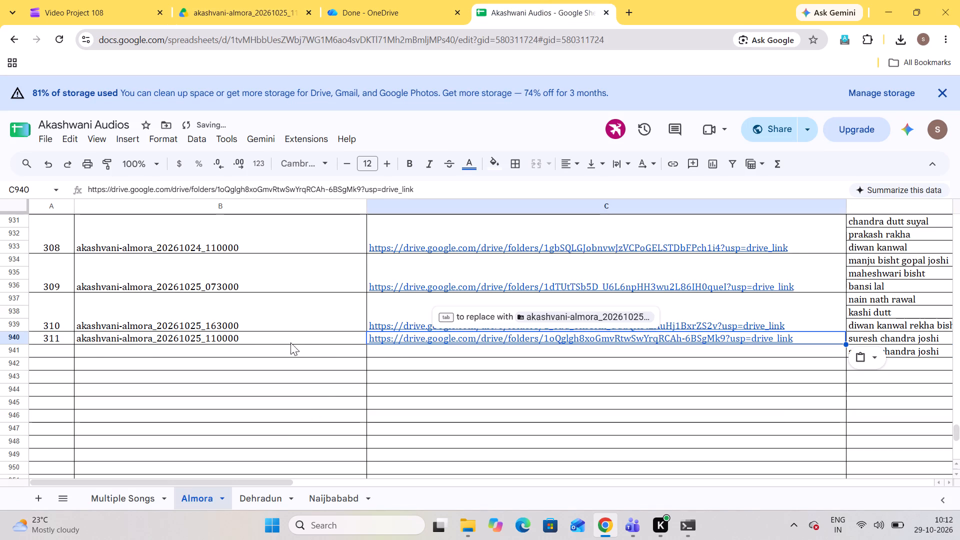
# Merge folder-link cells C940 and C941 into one cell.
pyautogui.hscroll(-3, 447, 349)
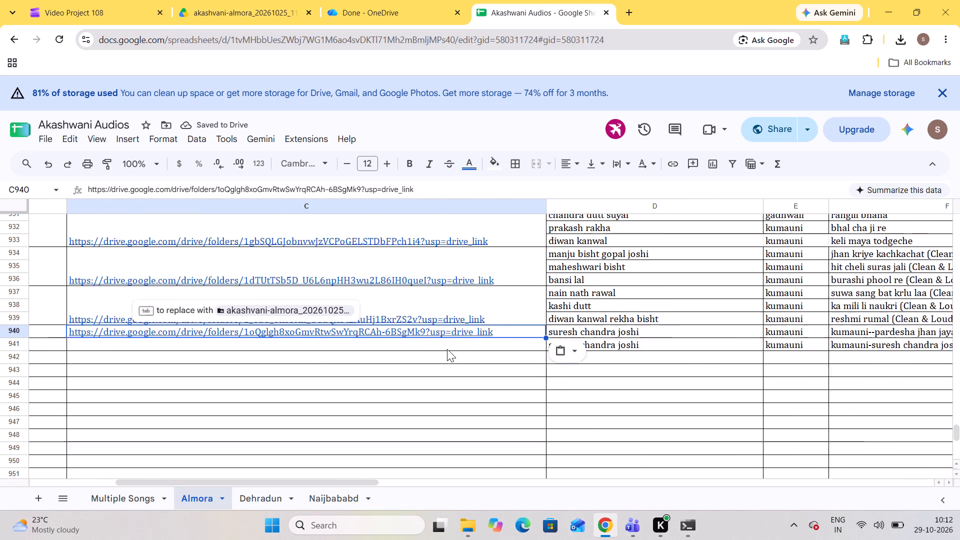
pyautogui.hscroll(-2, 447, 349)
pyautogui.click(464, 351)
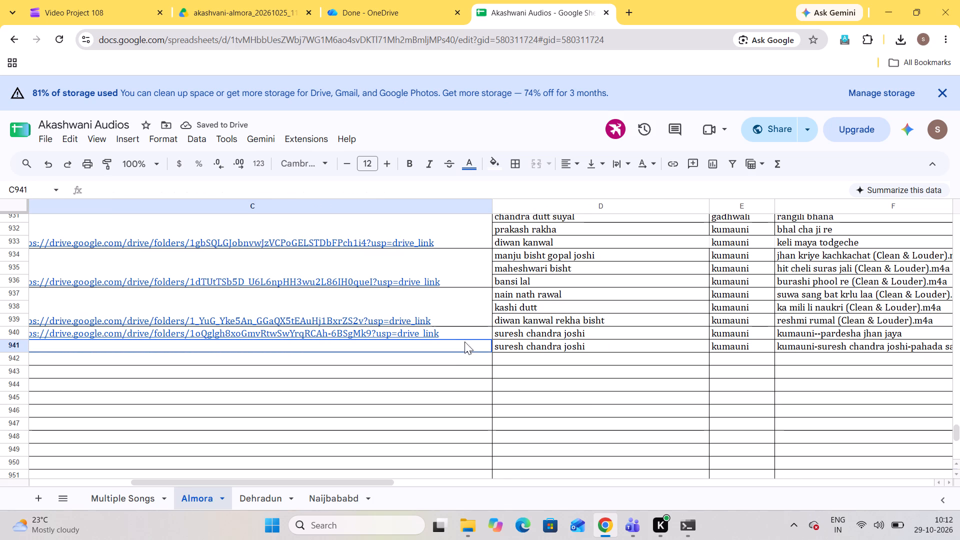
pyautogui.keyDown('ctrl'); pyautogui.click(466, 335); pyautogui.keyUp('ctrl')
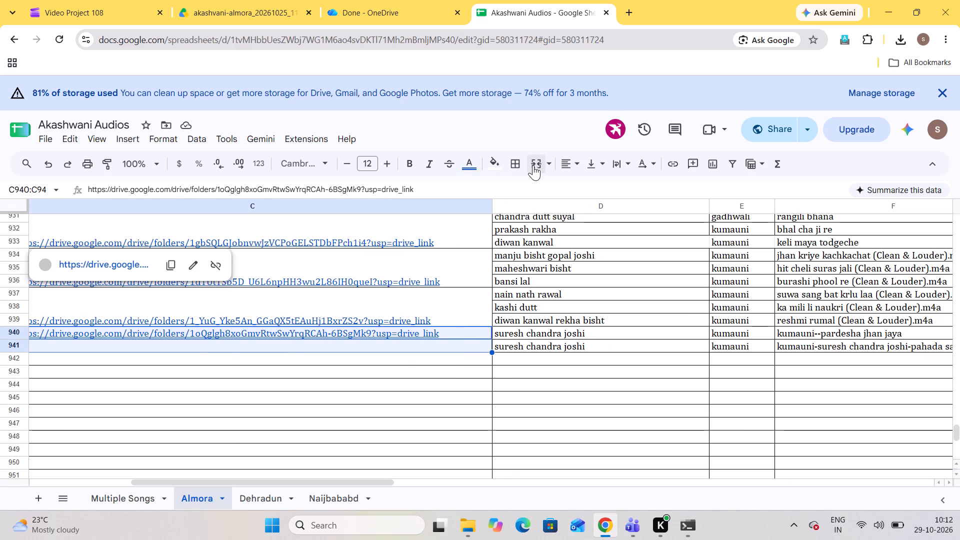
pyautogui.click(533, 164)
# Merge folder-name cells B940 and B941 into one cell.
pyautogui.hscroll(5, 533, 164)
pyautogui.hscroll(3, 294, 352)
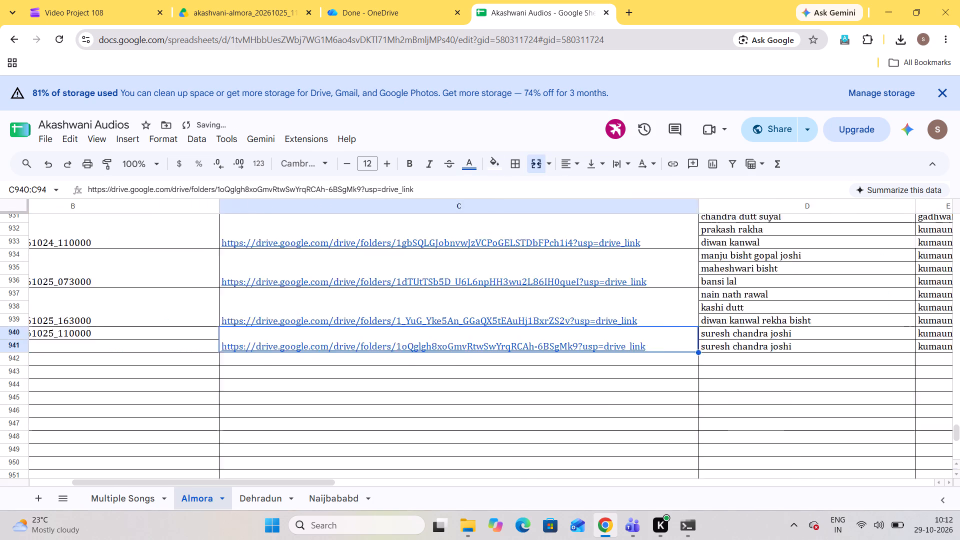
pyautogui.hscroll(3, 294, 352)
pyautogui.click(309, 333)
pyautogui.keyDown('ctrl'); pyautogui.click(306, 347); pyautogui.keyUp('ctrl')
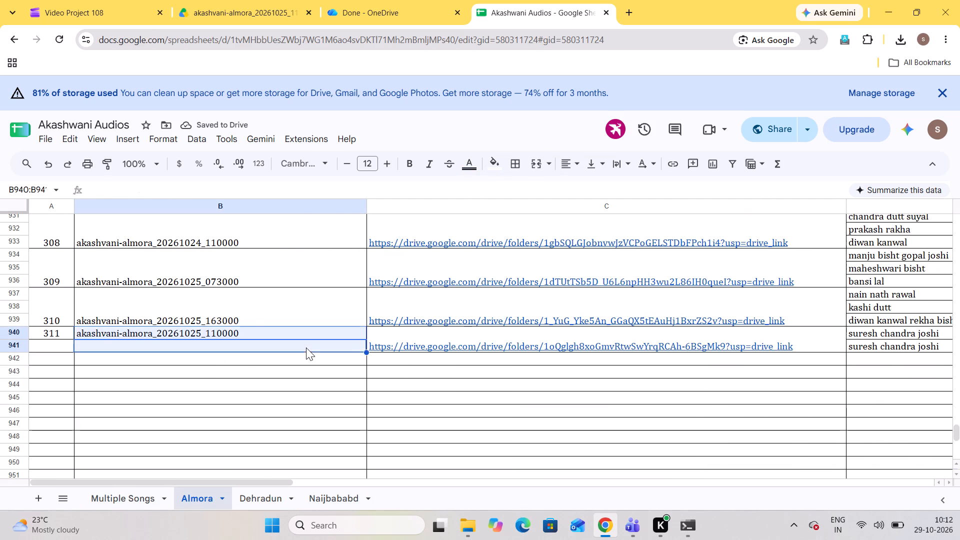
pyautogui.click(534, 167)
# Merge serial-number cells A940 and A941 into one cell.
pyautogui.hscroll(1, 257, 332)
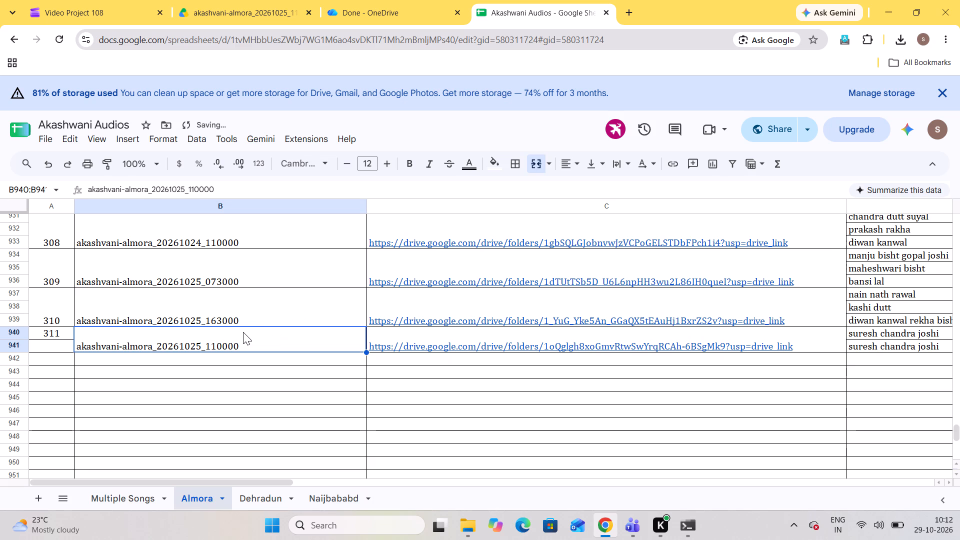
pyautogui.hscroll(2, 243, 332)
pyautogui.click(68, 338)
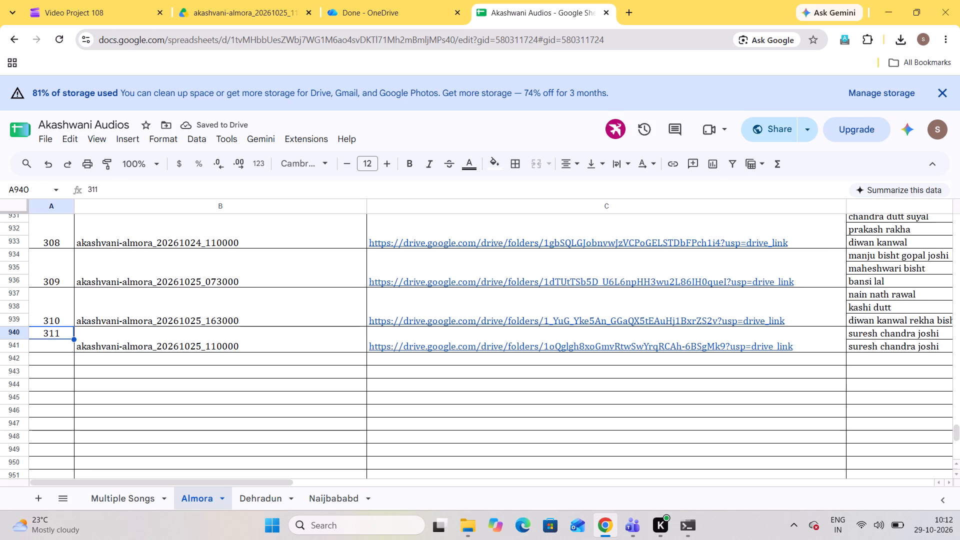
pyautogui.keyDown('ctrl'); pyautogui.click(62, 343); pyautogui.keyUp('ctrl')
pyautogui.click(540, 170)
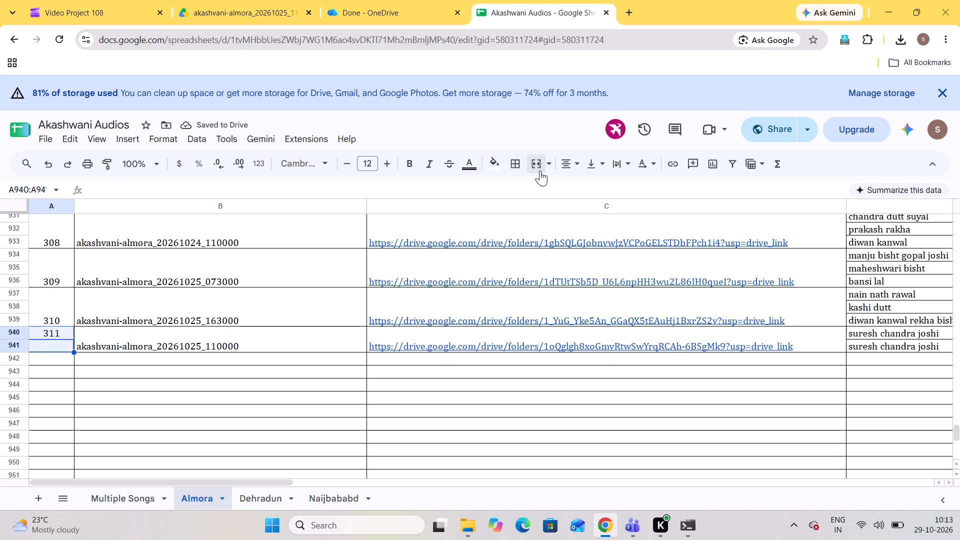
# Enter serial number 312 in cell A942 of the Almora sheet for the next folder.
pyautogui.hscroll(-2, 505, 314)
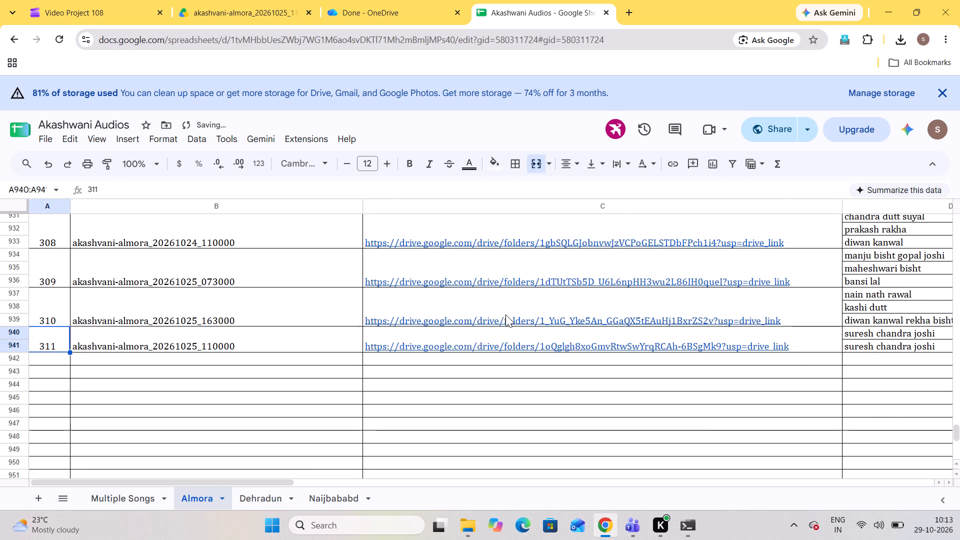
pyautogui.hscroll(-3, 505, 314)
pyautogui.hscroll(-5, 599, 348)
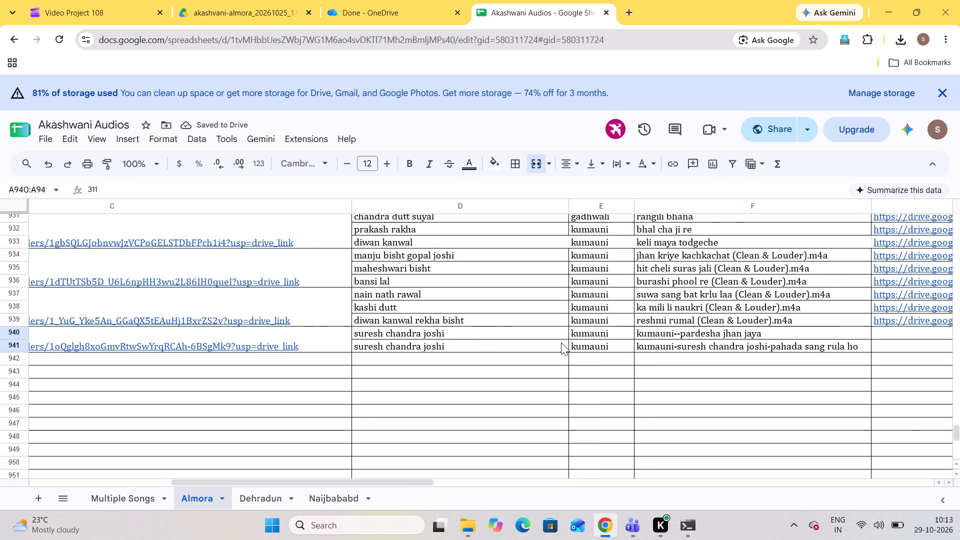
pyautogui.hscroll(-6, 560, 342)
pyautogui.hscroll(1, 560, 342)
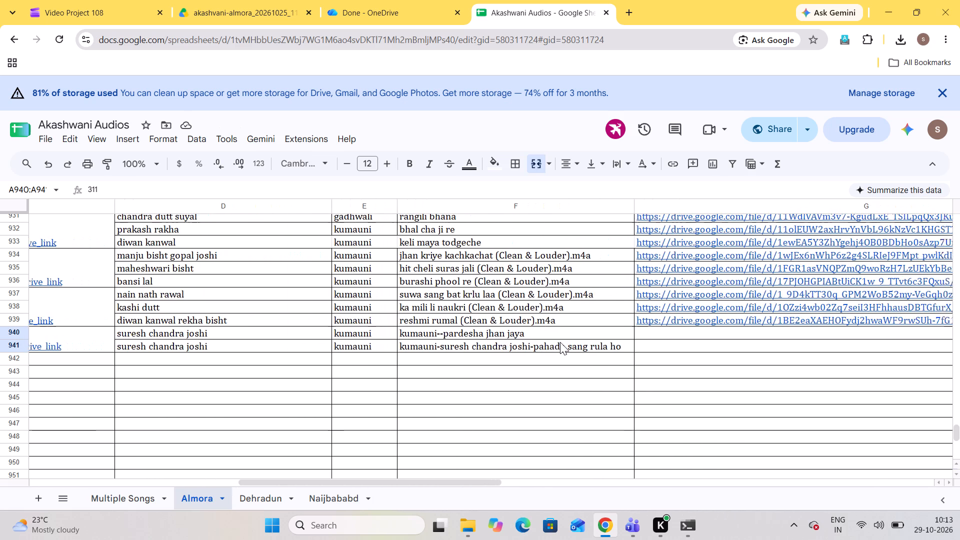
pyautogui.hscroll(2, 560, 342)
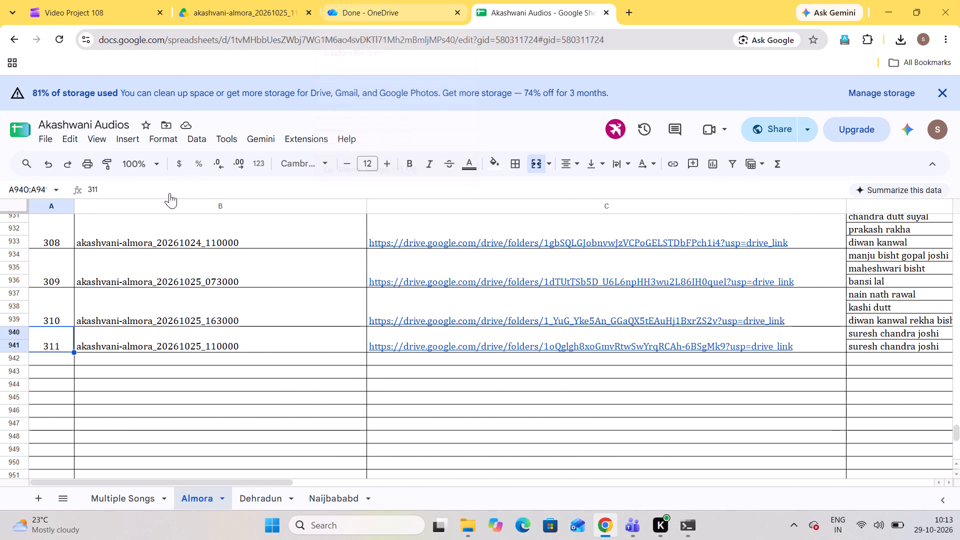
pyautogui.click(66, 358)
pyautogui.write('312')
pyautogui.click(151, 360)
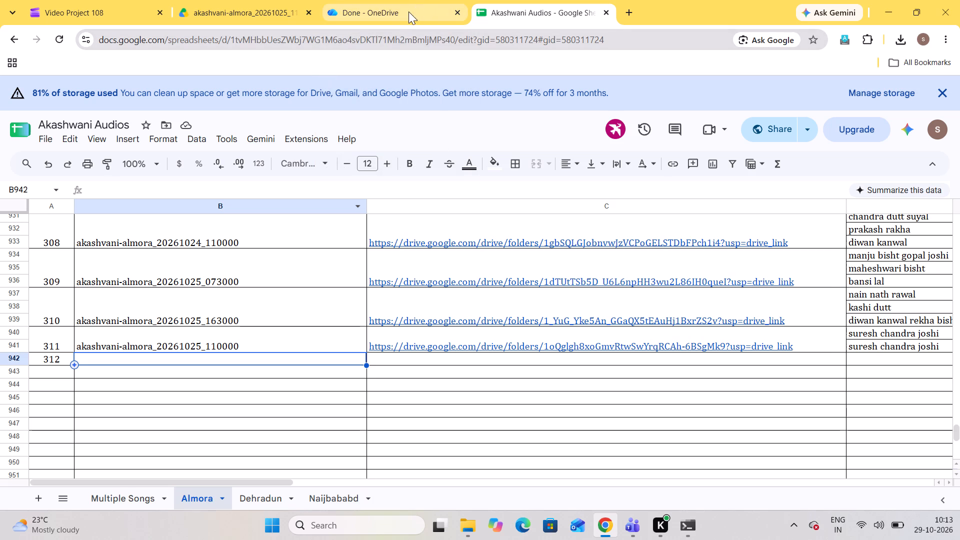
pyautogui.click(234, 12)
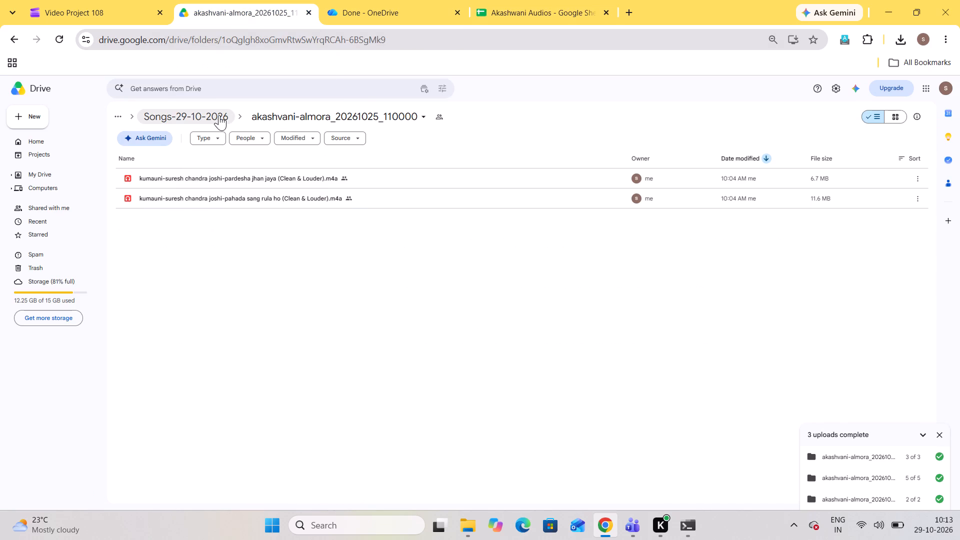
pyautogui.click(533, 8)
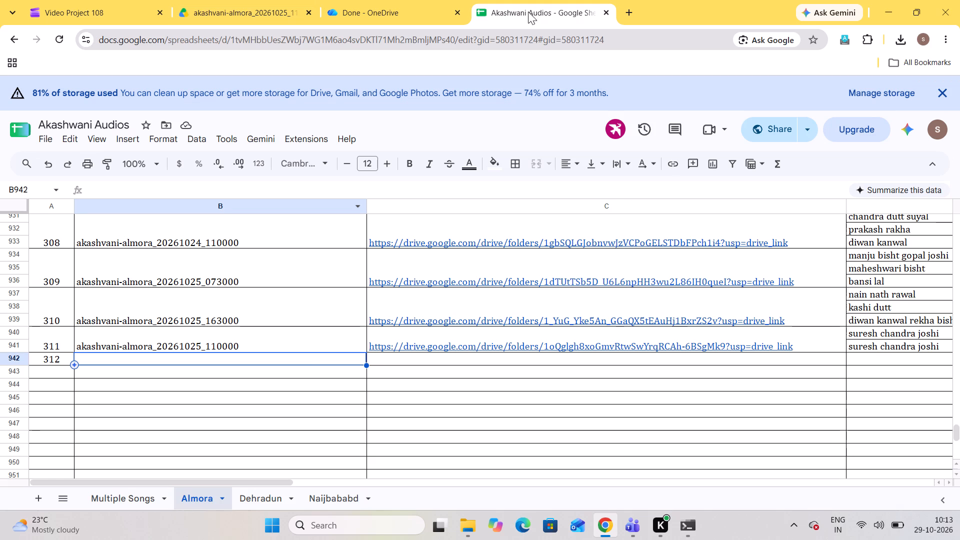
# Remove the "kumauni--" prefix from the song name in F940, leaving "pardesha jhan jaya".
pyautogui.hscroll(-8, 417, 352)
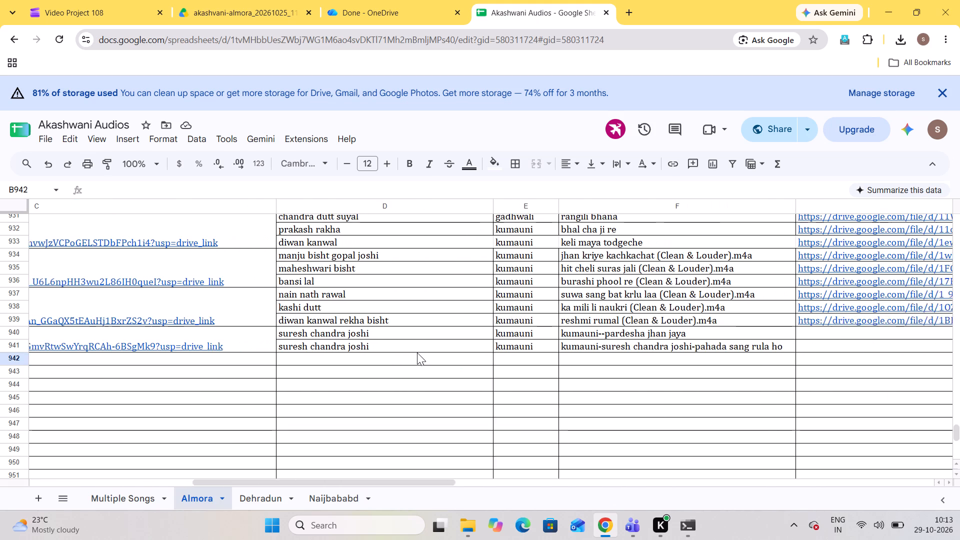
pyautogui.hscroll(-4, 417, 352)
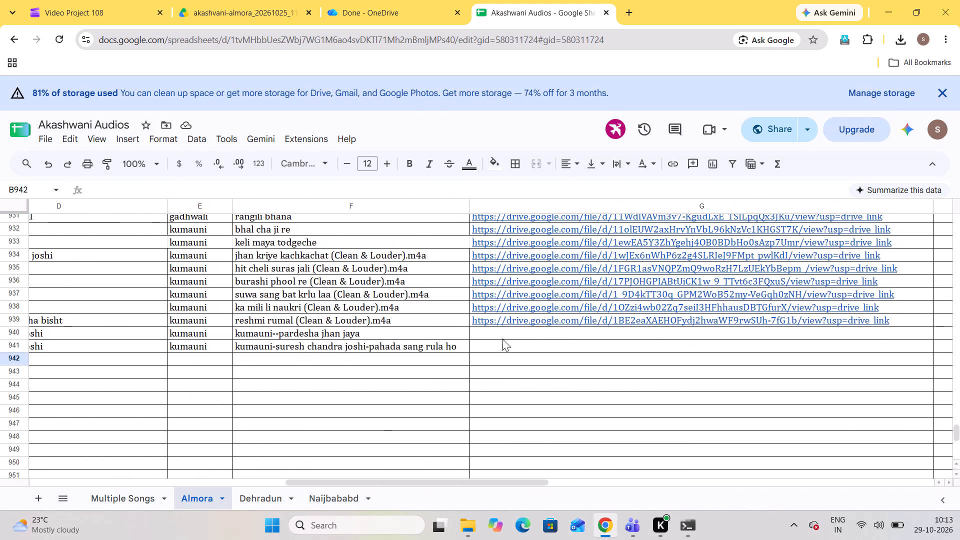
pyautogui.hscroll(-1, 502, 338)
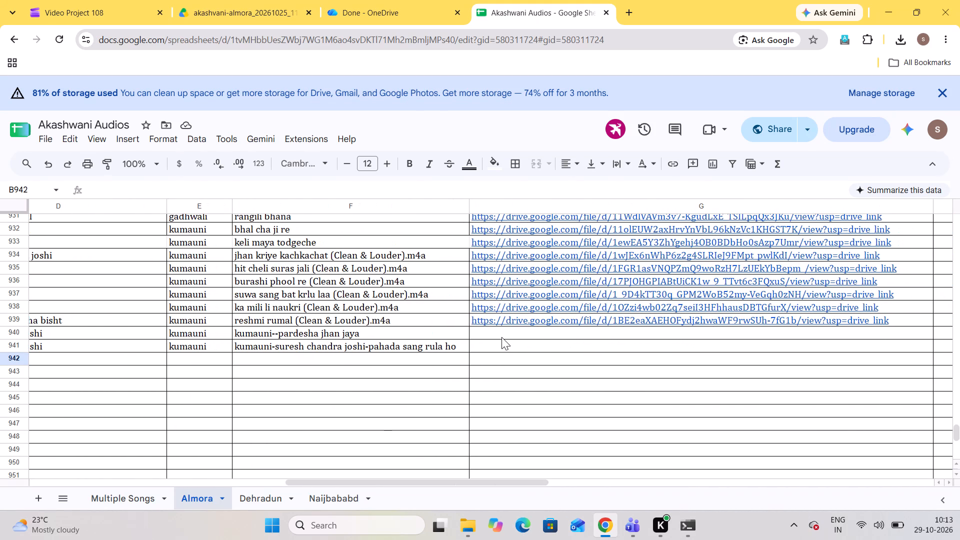
pyautogui.doubleClick(258, 336)
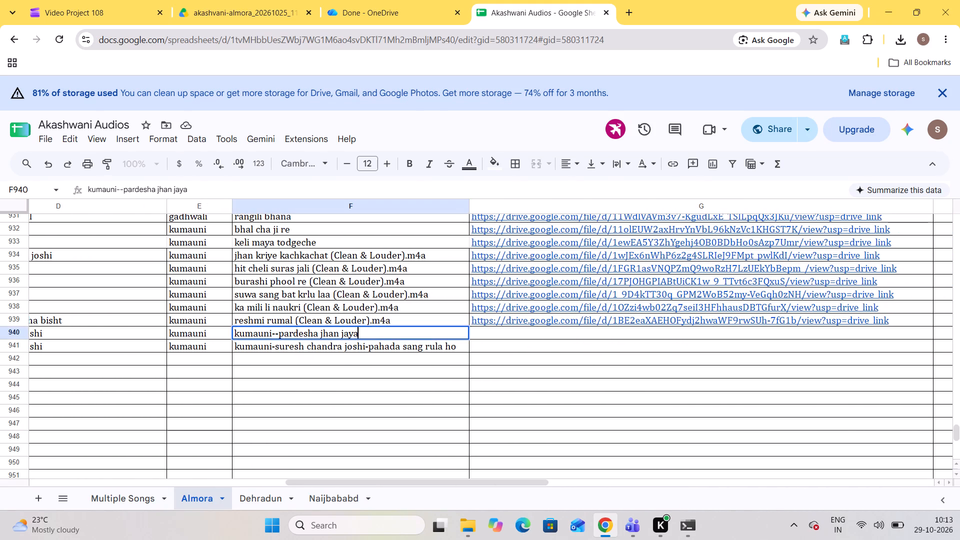
pyautogui.moveTo(277, 335); pyautogui.dragTo(228, 332)
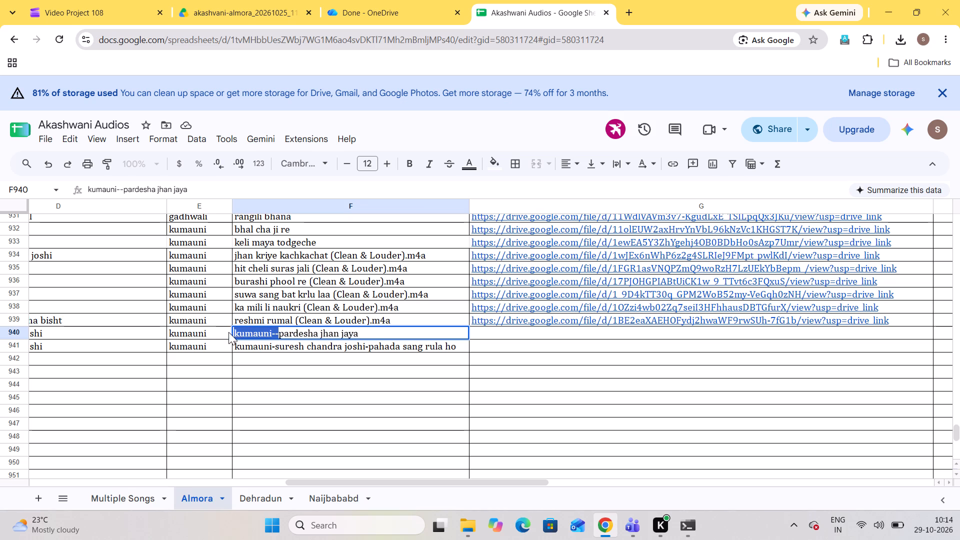
pyautogui.moveTo(228, 332); pyautogui.dragTo(228, 331)
pyautogui.press('BackSpace')
# Remove the "kumauni-" prefix from the song name in cell F941 of the Almora sheet.
pyautogui.doubleClick(258, 344)
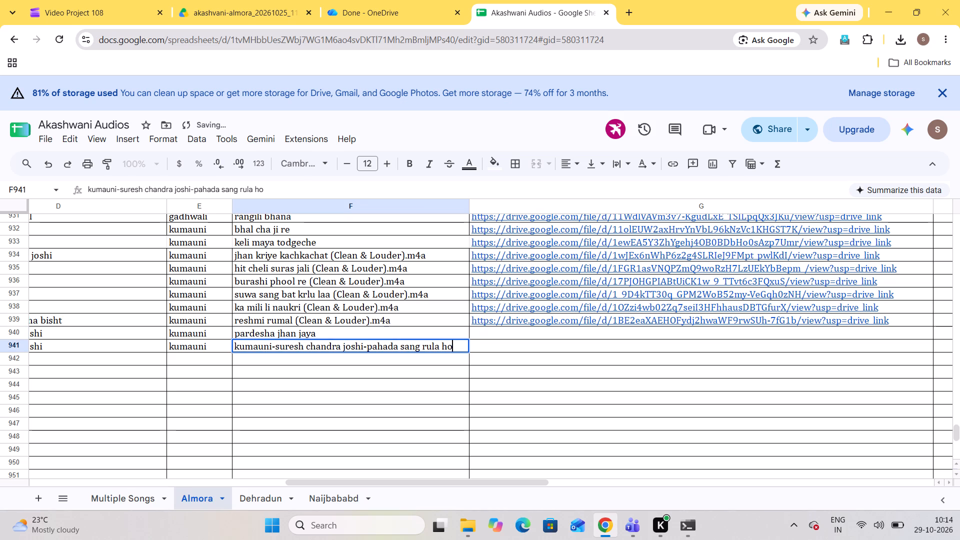
pyautogui.moveTo(275, 350); pyautogui.dragTo(228, 347)
pyautogui.press('BackSpace')
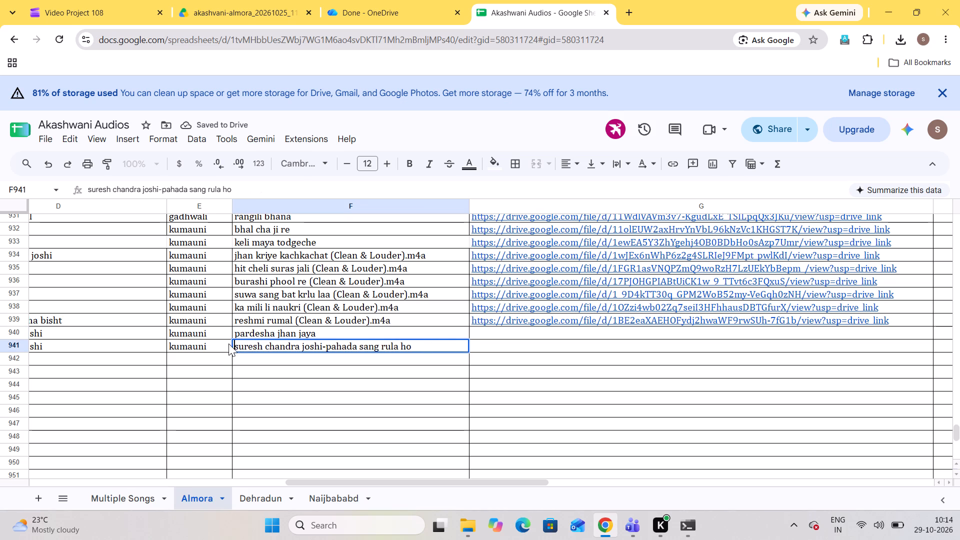
pyautogui.hscroll(5, 276, 342)
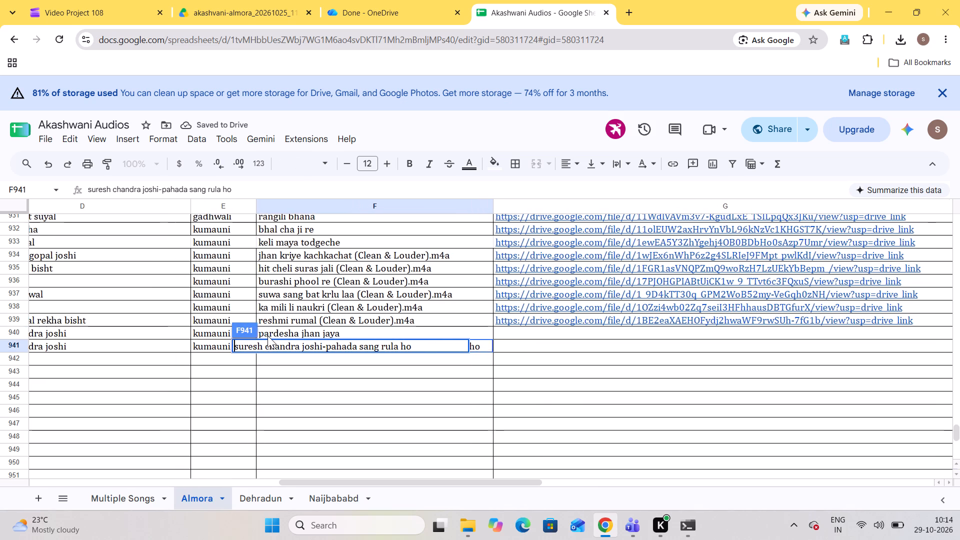
pyautogui.click(282, 332)
# Select cell B942 for the next folder's name, and go back to the Songs-29-10-2026 folder in Google Drive to get it.
pyautogui.hscroll(5, 282, 332)
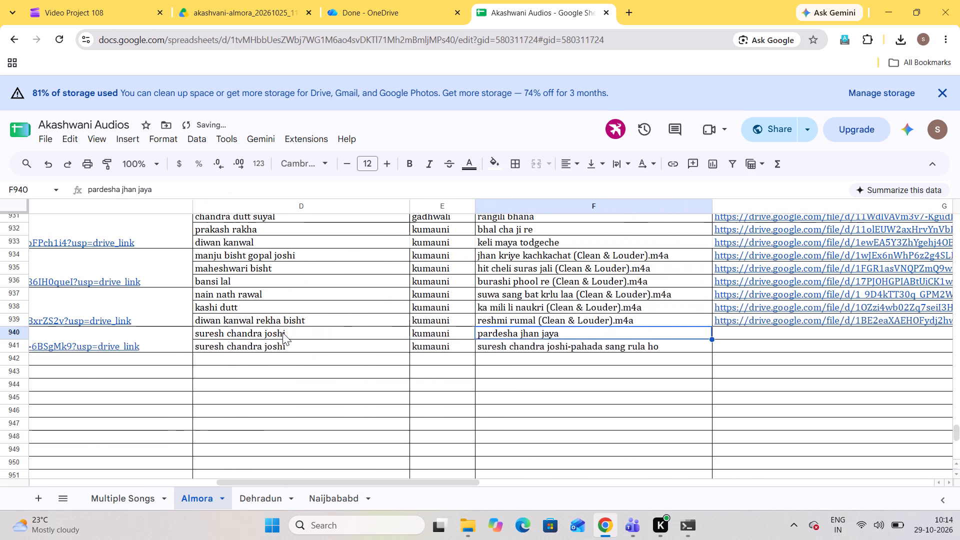
pyautogui.hscroll(6, 271, 333)
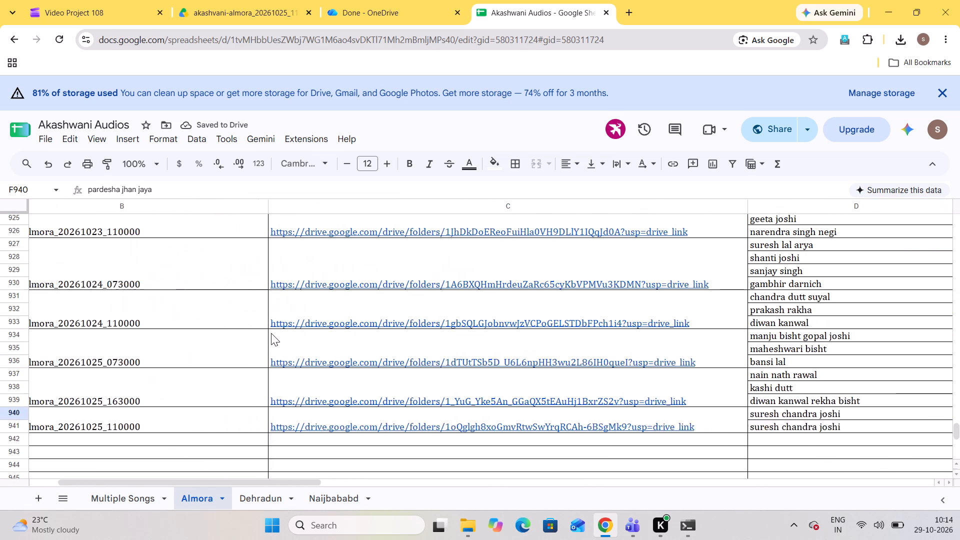
pyautogui.scroll(-4, 271, 333)
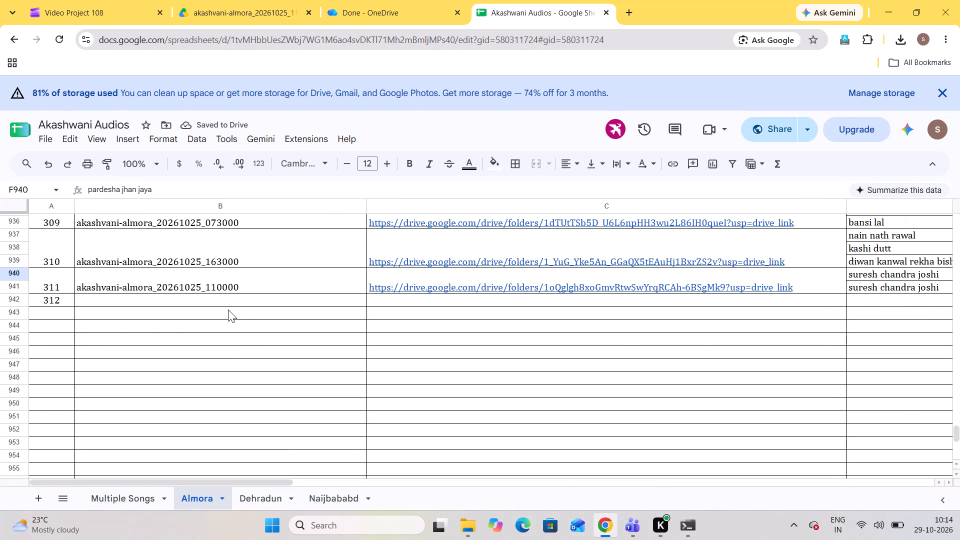
pyautogui.click(225, 304)
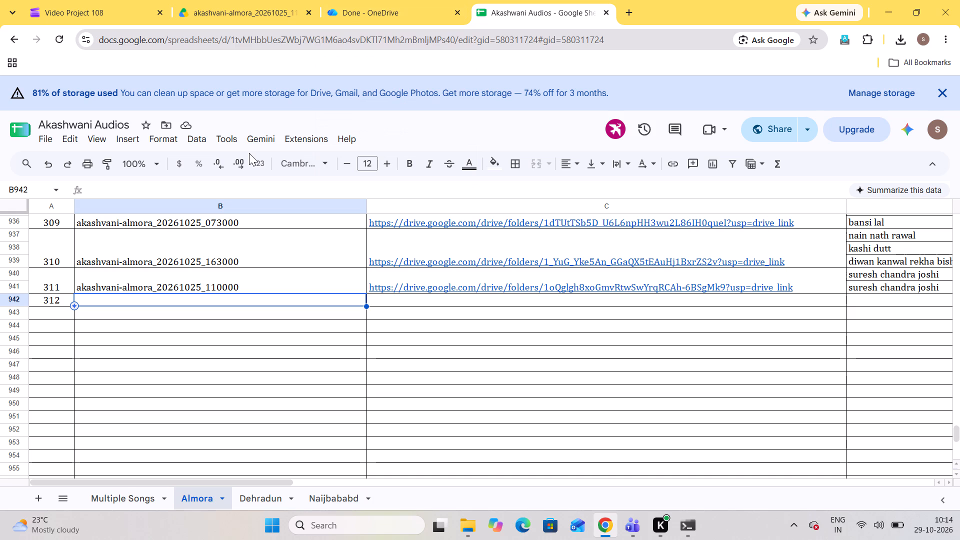
pyautogui.click(426, 4)
pyautogui.click(259, 5)
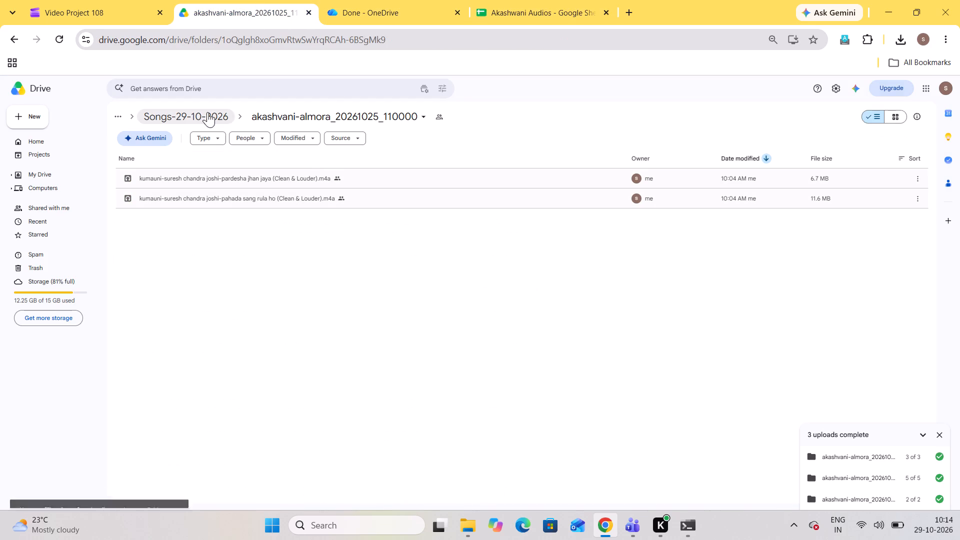
pyautogui.click(555, 9)
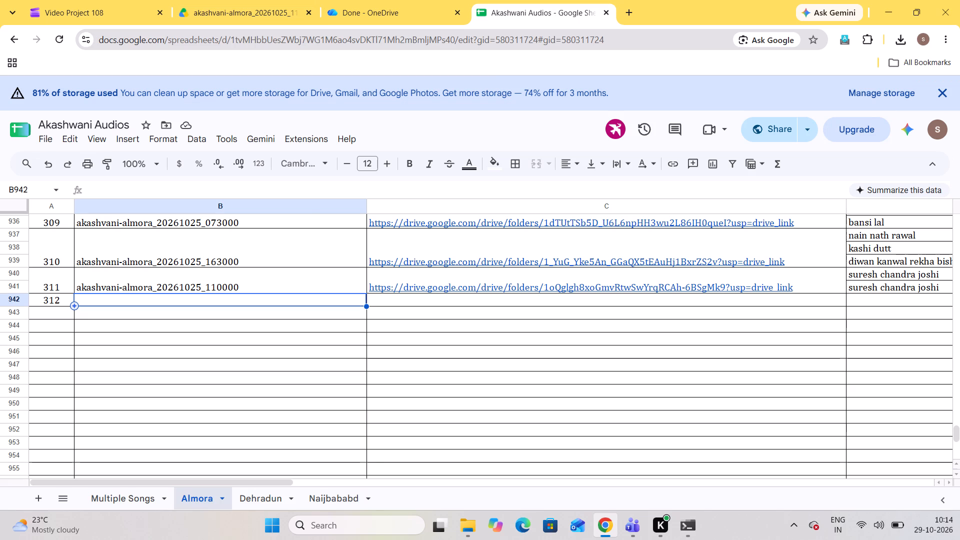
pyautogui.click(272, 14)
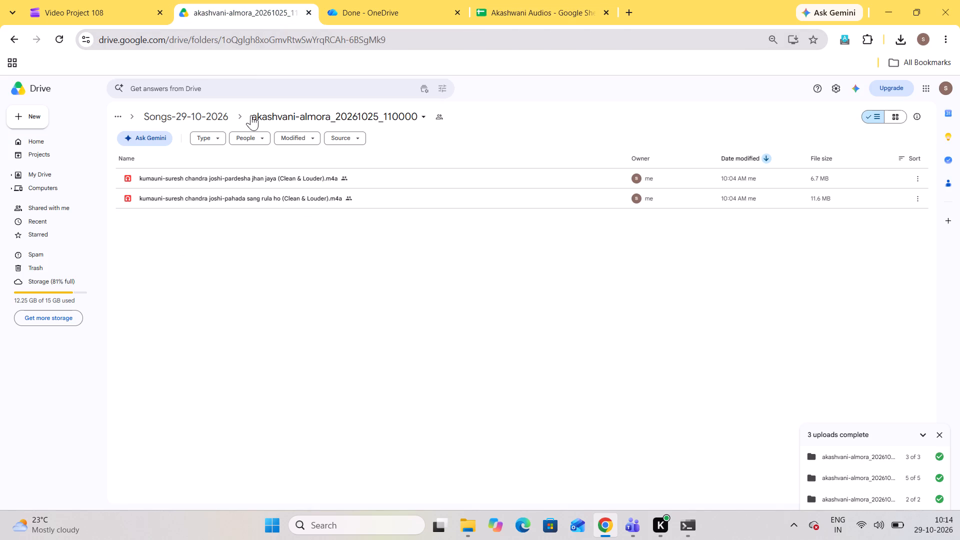
pyautogui.click(200, 116)
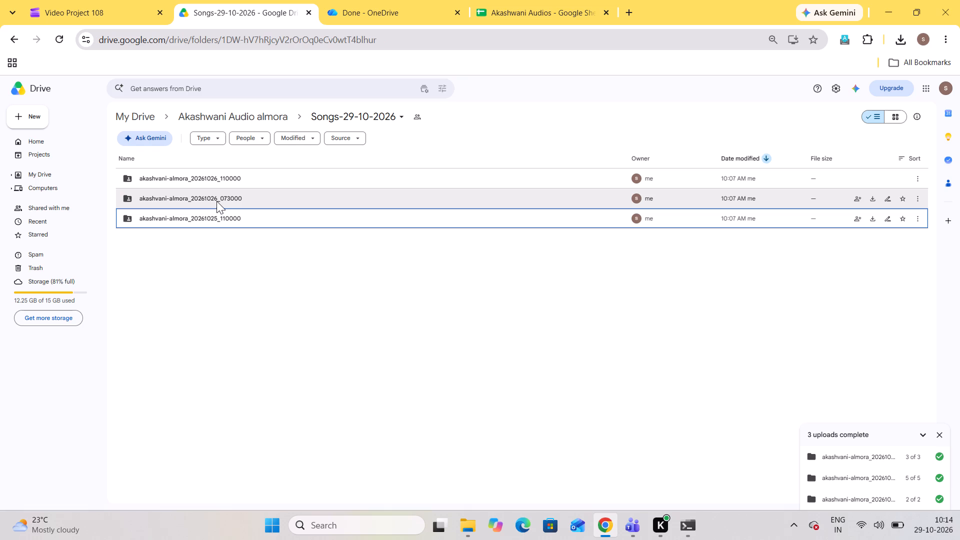
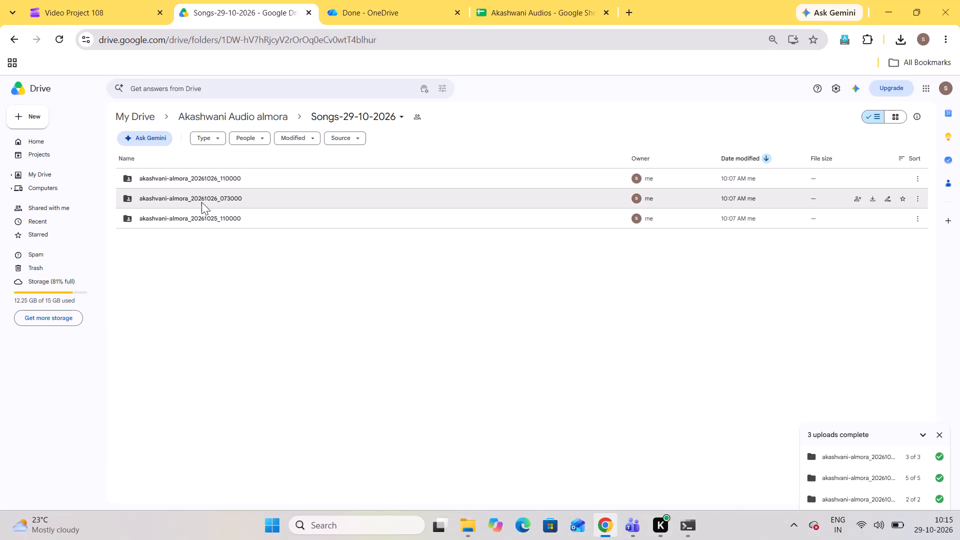
# Copy the folder name akashvani-almora_20261026_073000 from folder 28 in File Explorer into cell B942 of the Almora sheet.
pyautogui.hotkey('alt', 'Tab')
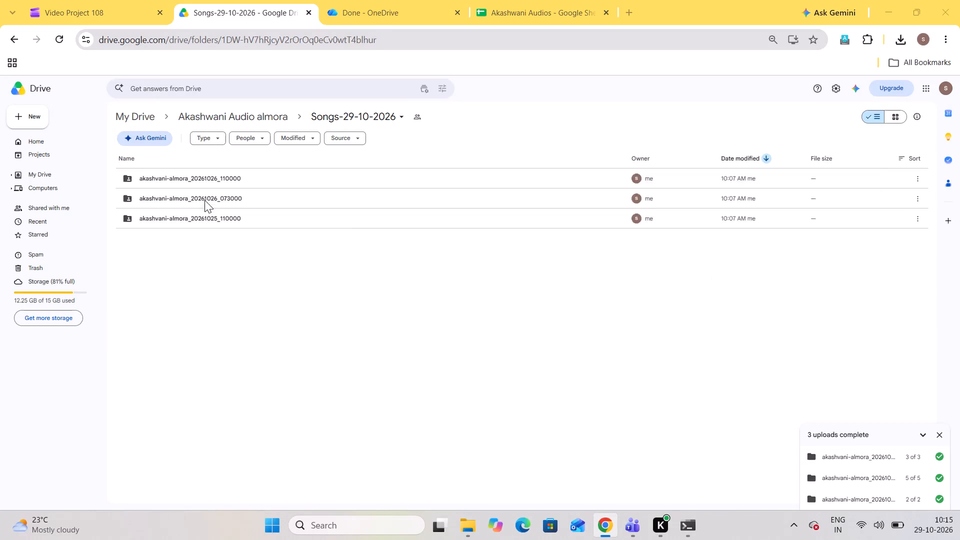
pyautogui.click(246, 43)
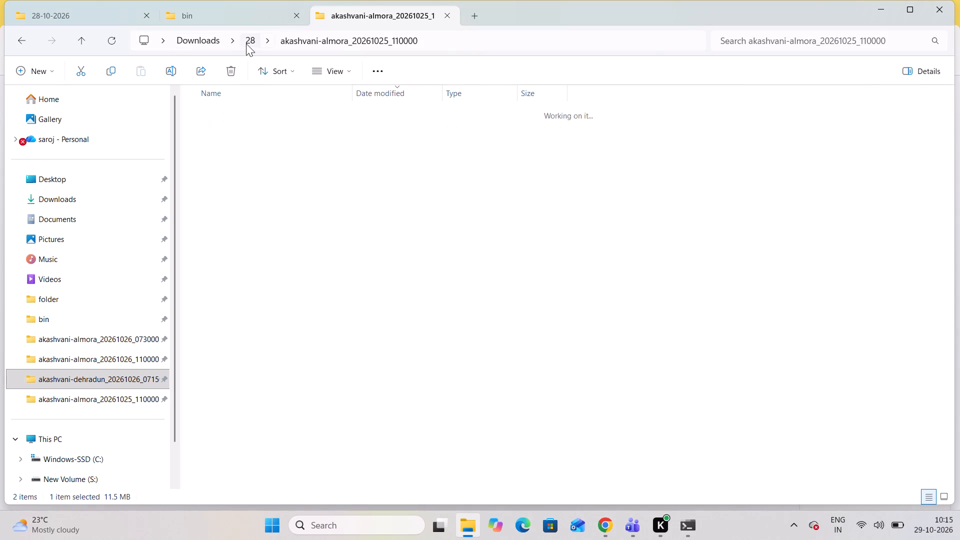
pyautogui.click(271, 176)
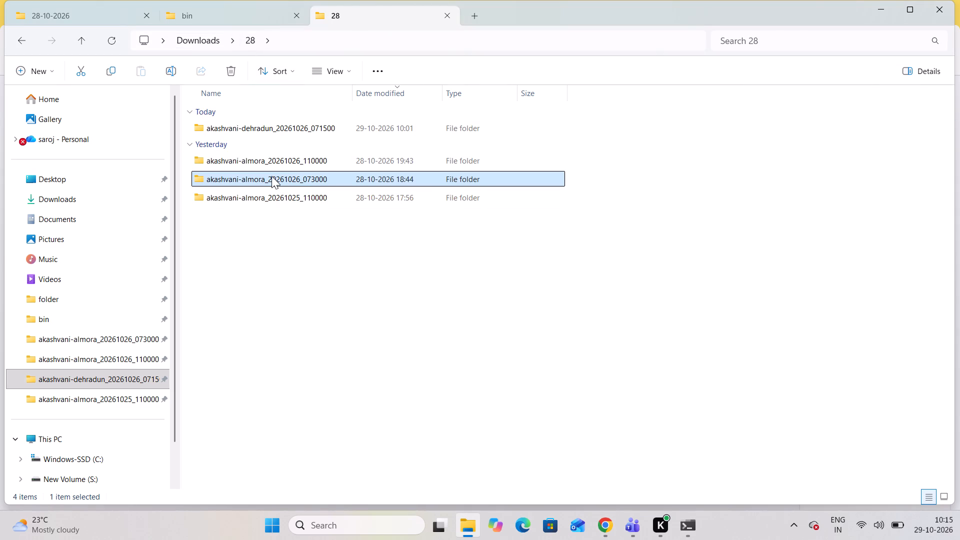
pyautogui.click(271, 176)
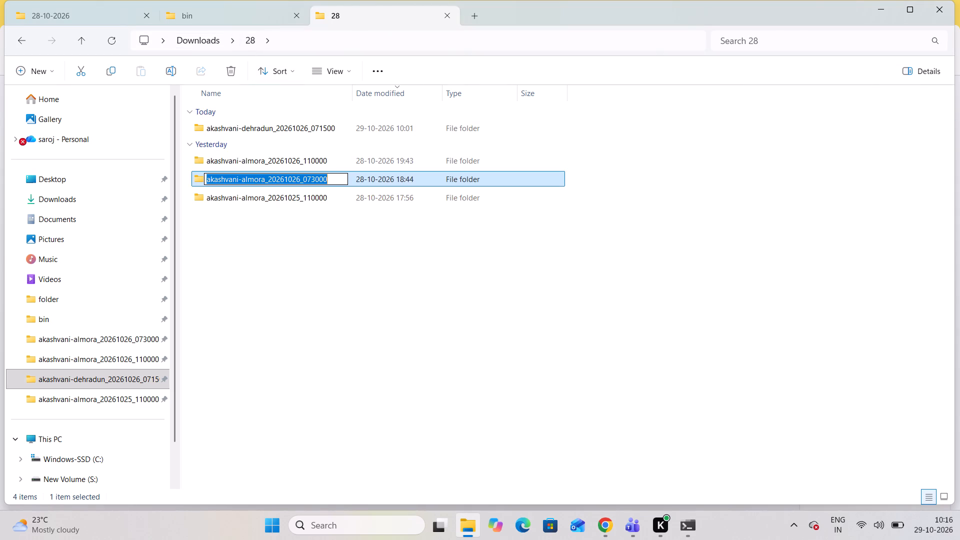
pyautogui.hotkey('ctrl', 'c')
pyautogui.hotkey('alt', 'Tab')
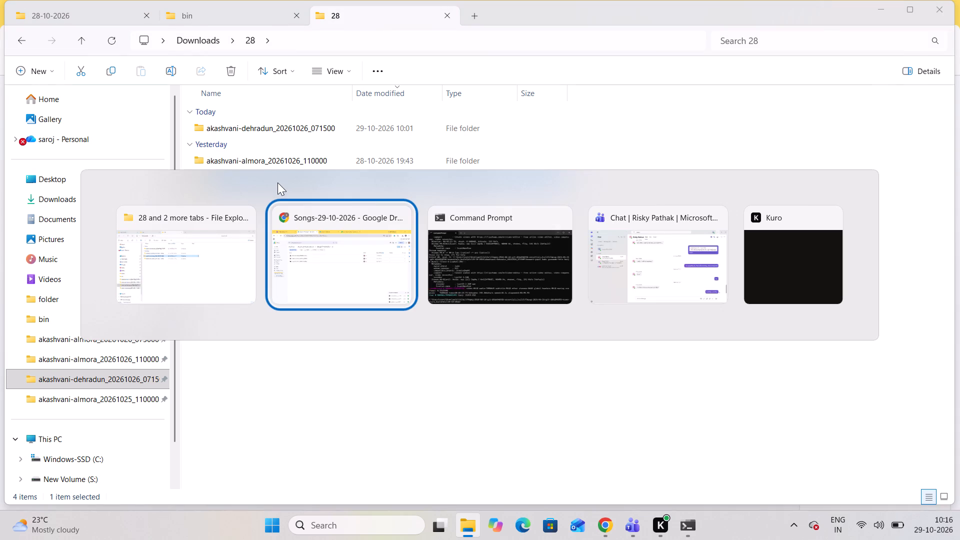
pyautogui.click(515, 4)
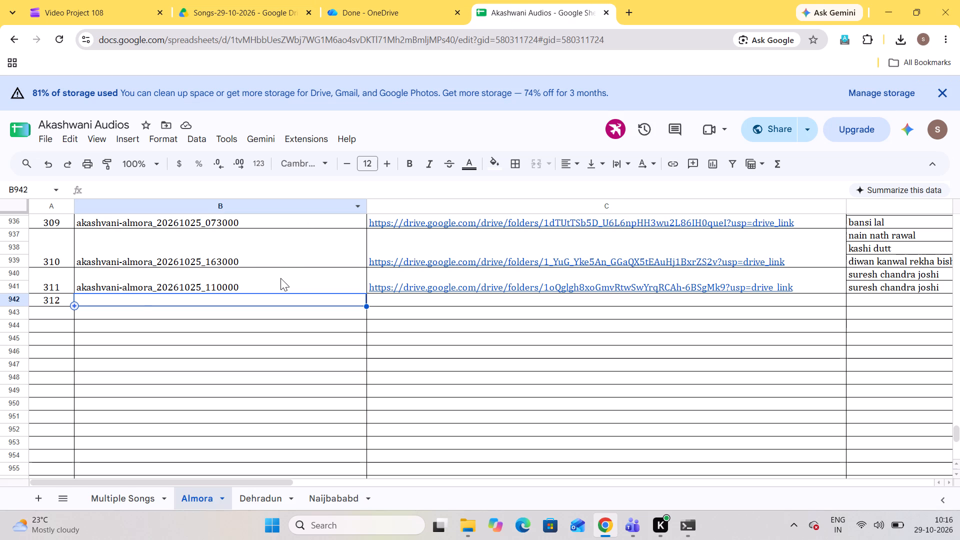
pyautogui.hotkey('ctrl', 'v')
# Copy the name of the "o myri madhuli" audio file, without its extension, from the local akashvani-almora_20261026_073000 folder into cell F942.
pyautogui.click(424, 303)
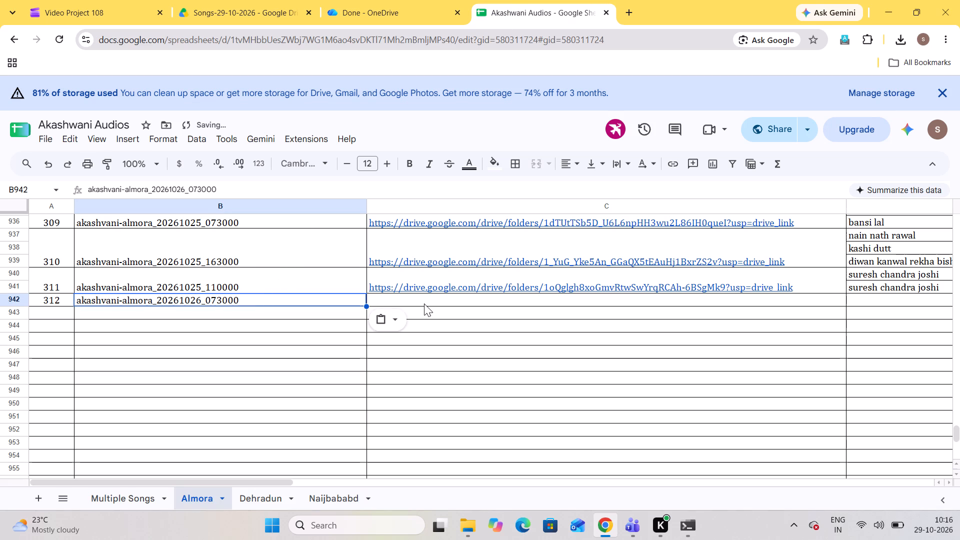
pyautogui.hscroll(-4, 424, 303)
pyautogui.hscroll(-1, 821, 311)
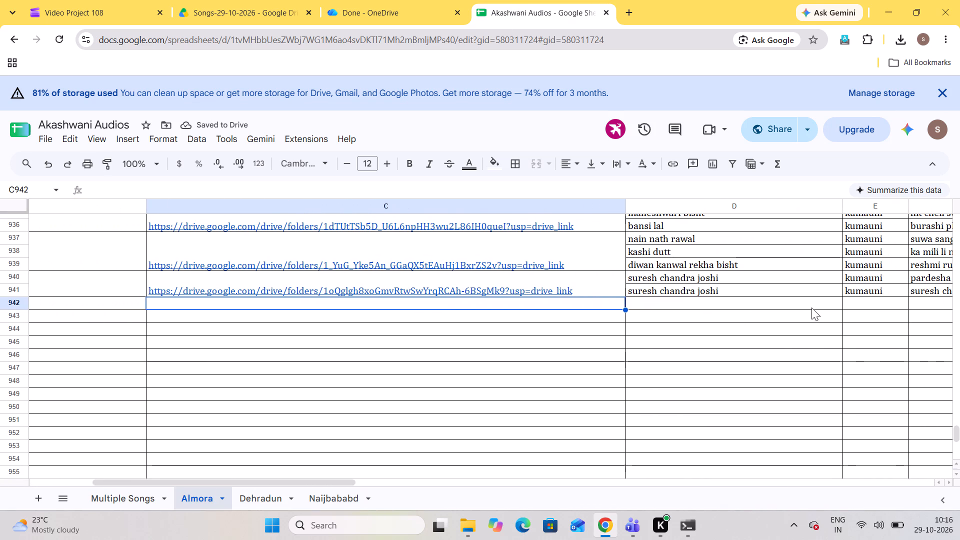
pyautogui.hscroll(-1, 811, 307)
pyautogui.click(811, 306)
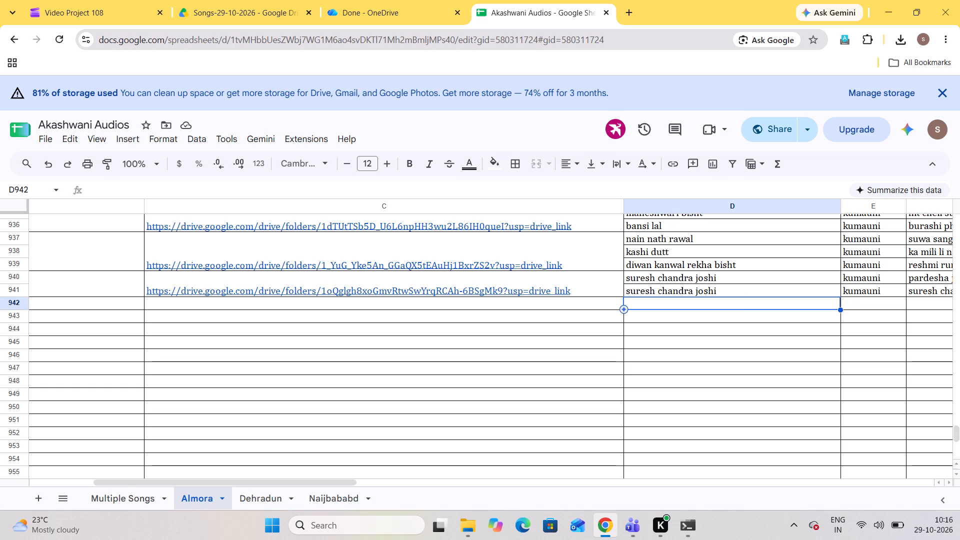
pyautogui.hscroll(-2, 604, 294)
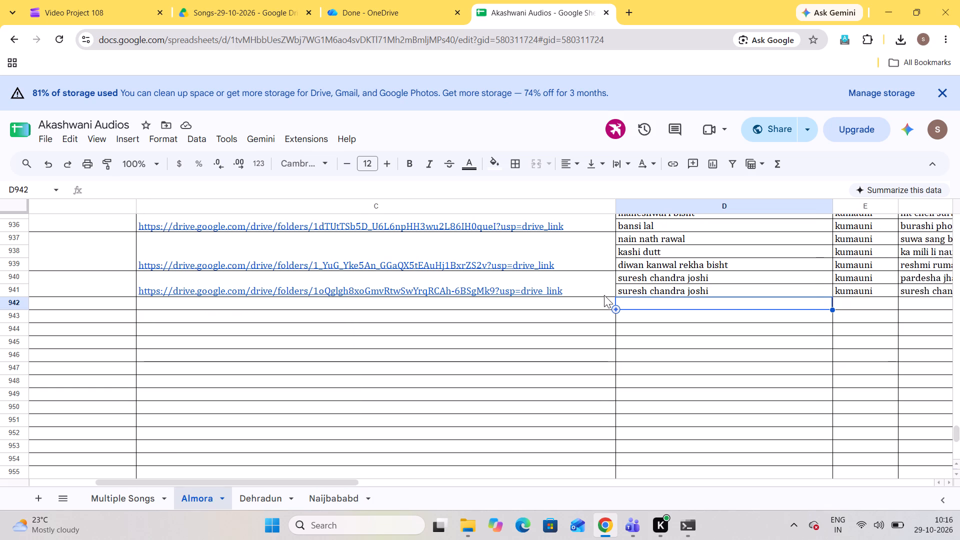
pyautogui.hscroll(-2, 604, 295)
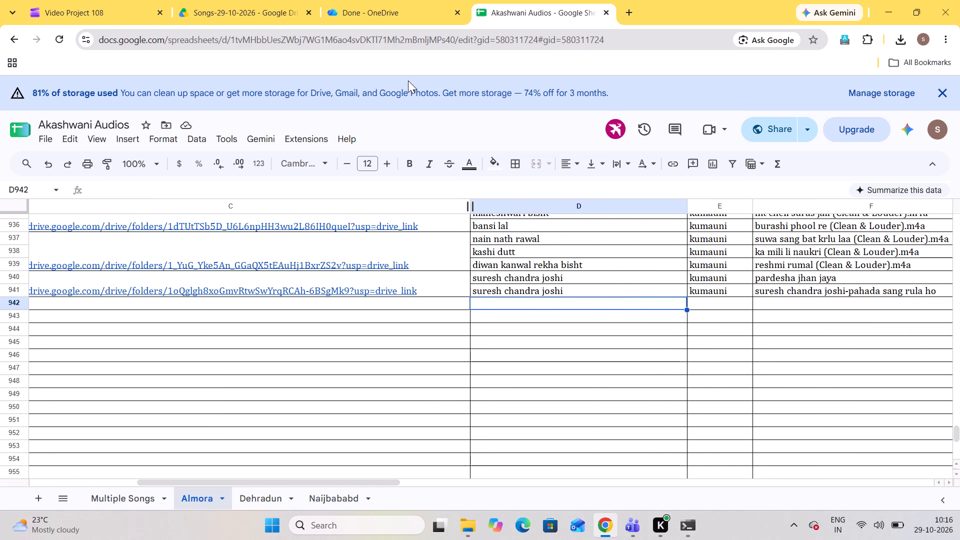
pyautogui.hotkey('alt', 'Tab')
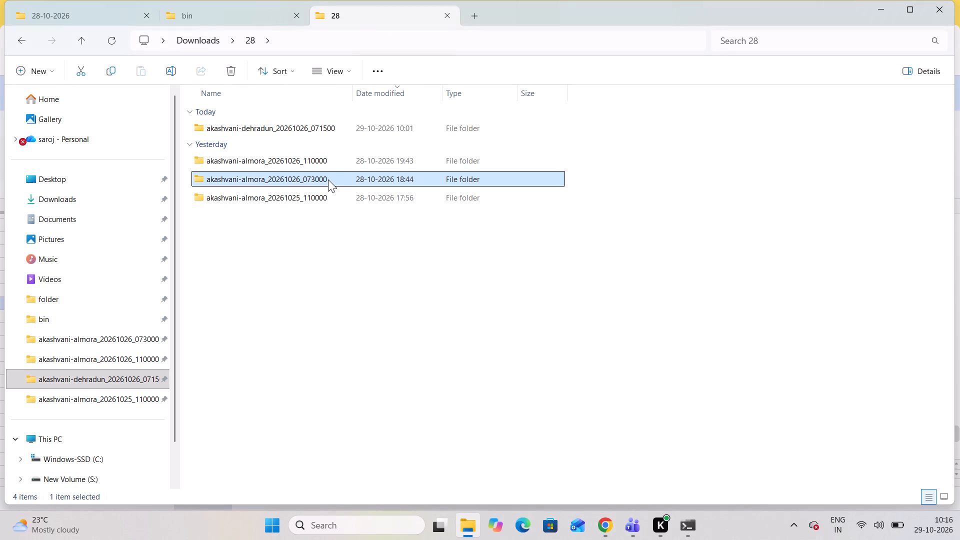
pyautogui.doubleClick(328, 178)
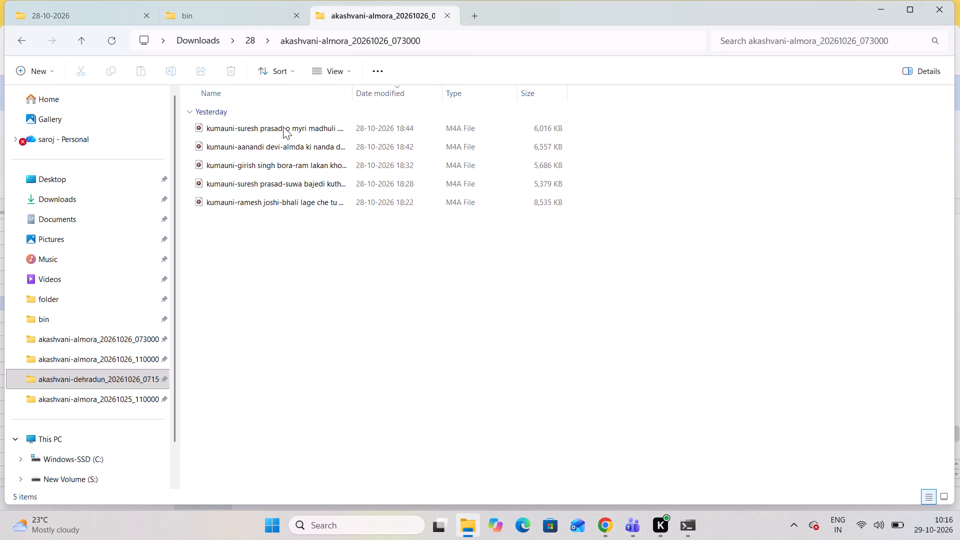
pyautogui.click(283, 126)
pyautogui.click(283, 126)
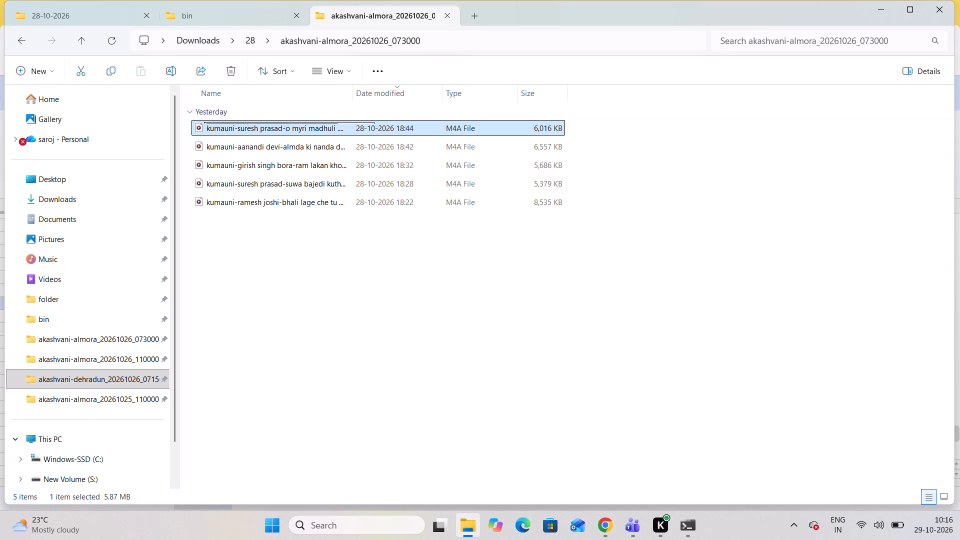
pyautogui.hotkey('ctrl', 'c')
pyautogui.click(885, 7)
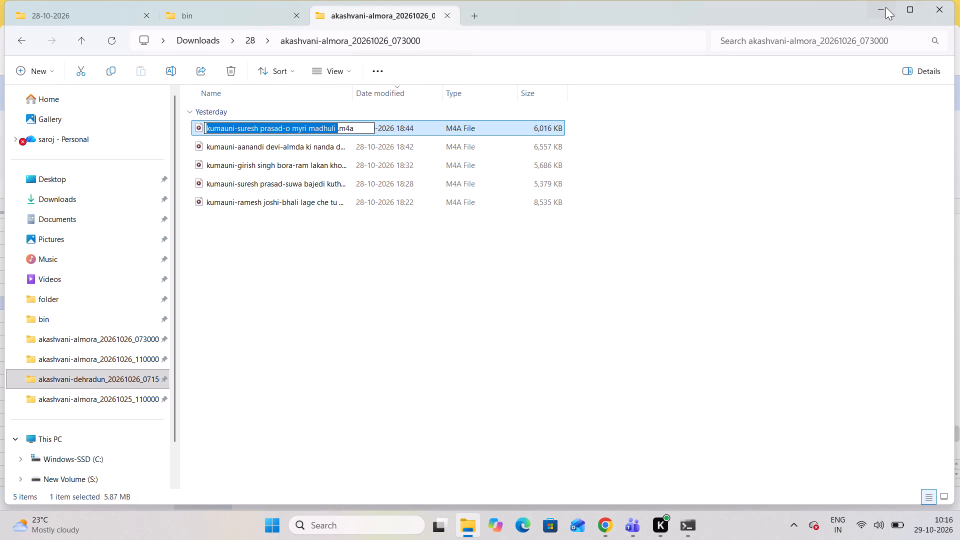
pyautogui.click(801, 308)
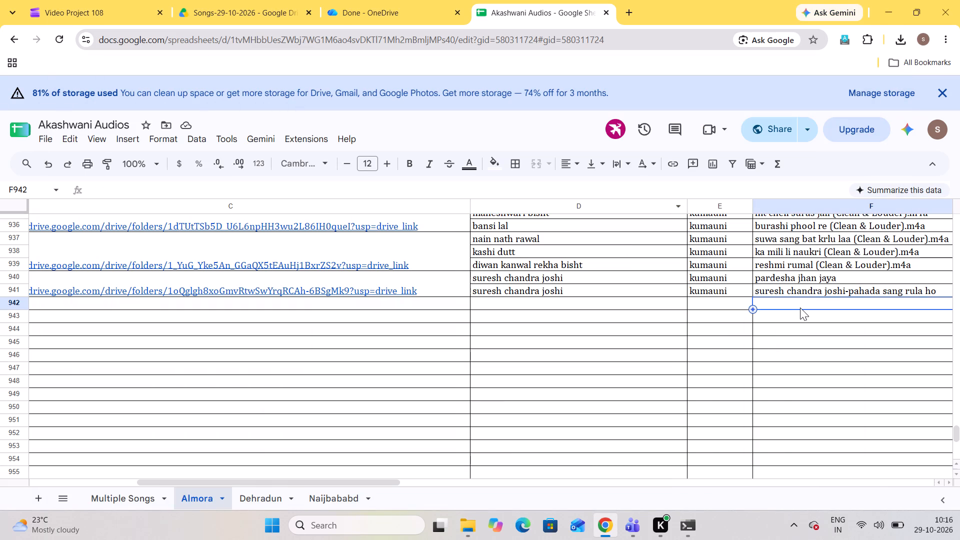
pyautogui.hotkey('ctrl', 'v')
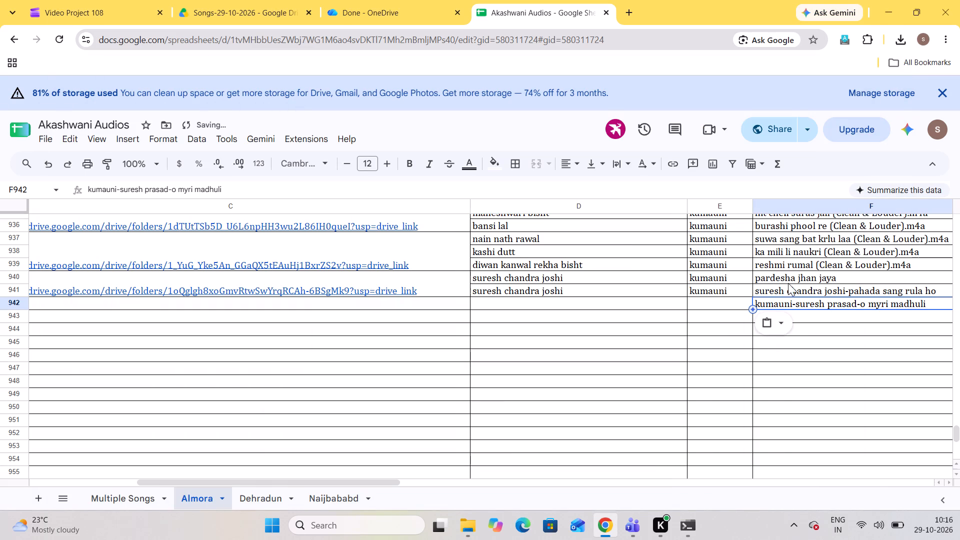
# Remove the singer's name and hyphen from the song name in cell F941, leaving "pahada sang rula ho".
pyautogui.doubleClick(791, 290)
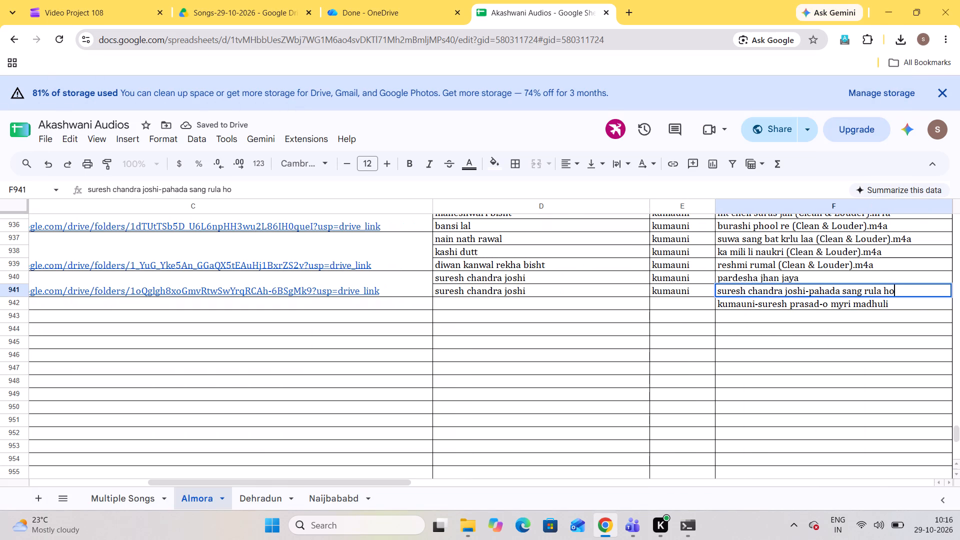
pyautogui.moveTo(807, 292); pyautogui.dragTo(713, 292)
pyautogui.press('BackSpace')
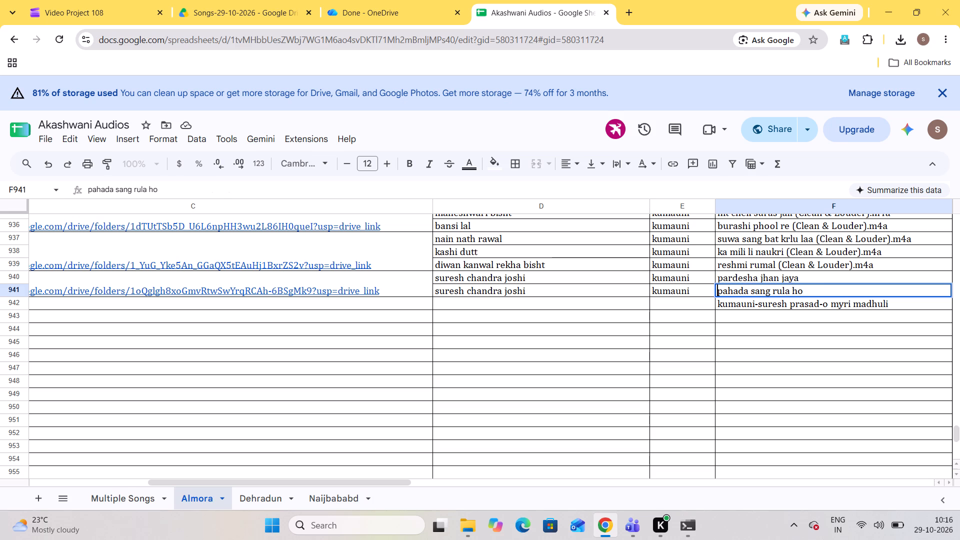
# Enter kumauni as the language in cell E942.
pyautogui.click(699, 302)
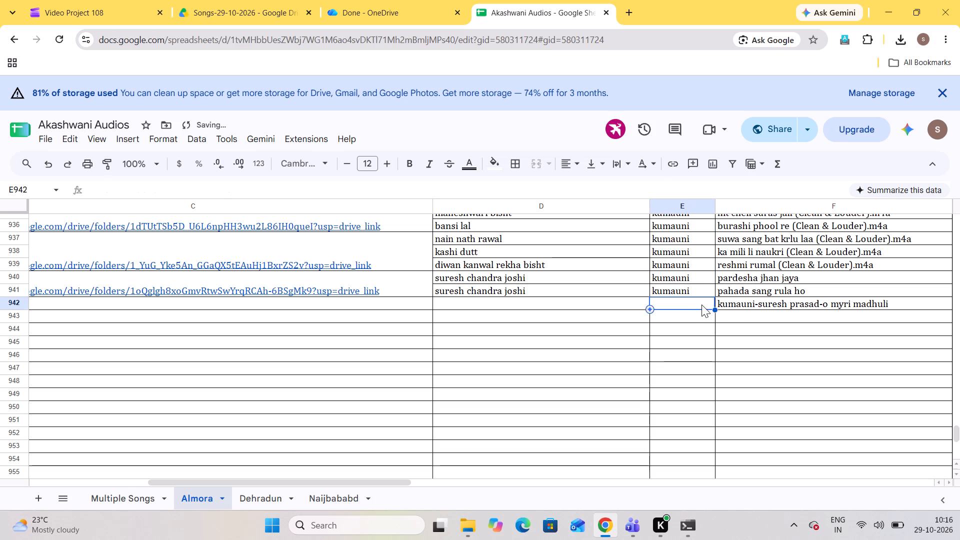
pyautogui.write('ku')
pyautogui.press('Tab')
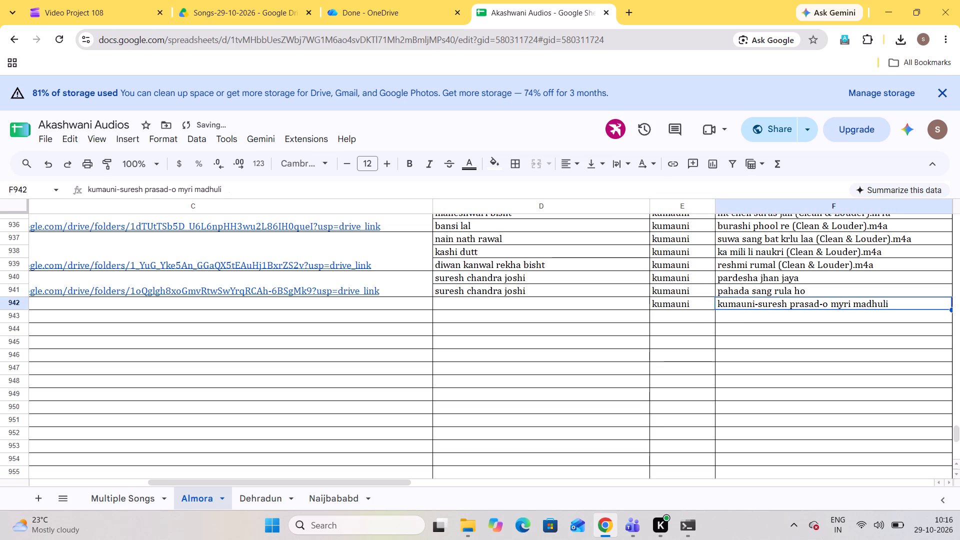
# Move the singer's name out of the song text in F942 into the singer cell D942.
pyautogui.click(605, 308)
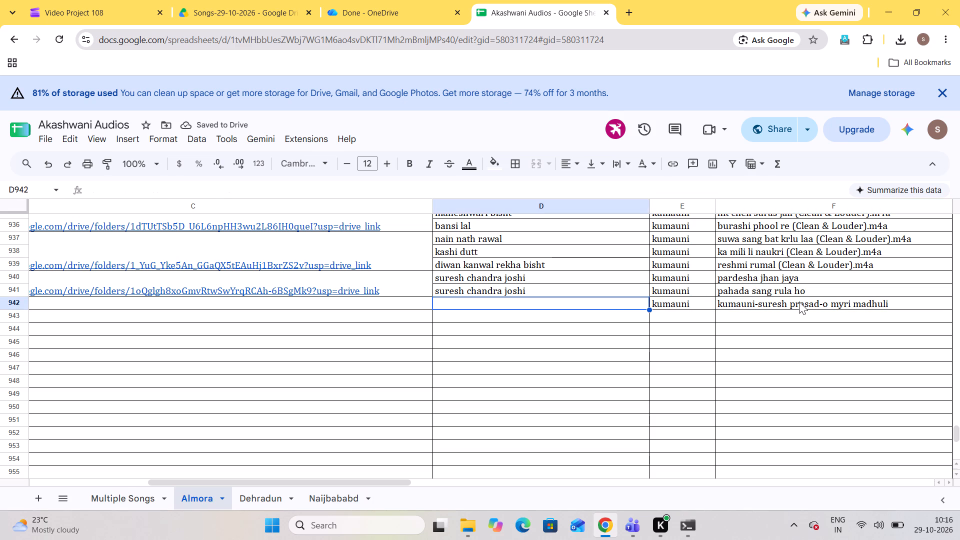
pyautogui.doubleClick(799, 301)
pyautogui.moveTo(816, 304); pyautogui.dragTo(816, 303)
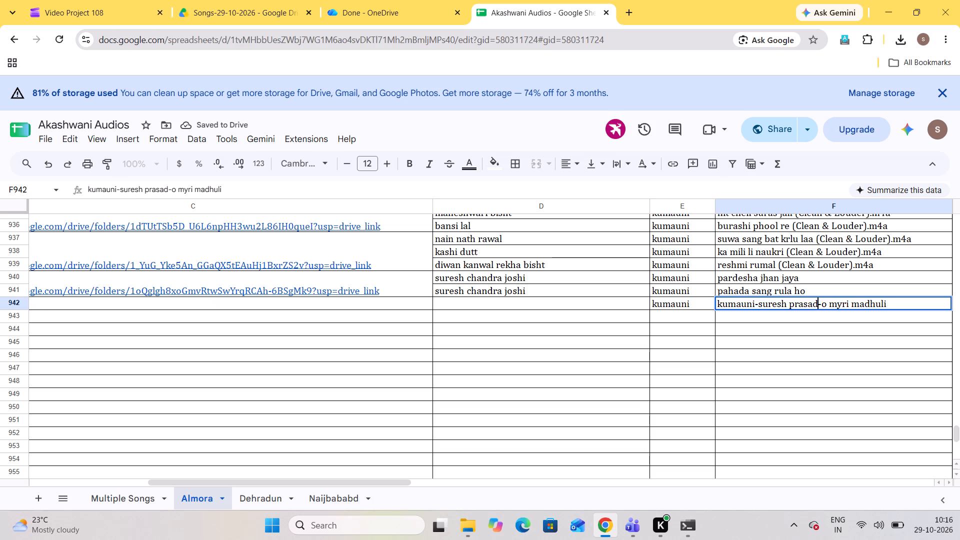
pyautogui.moveTo(816, 303); pyautogui.dragTo(759, 303)
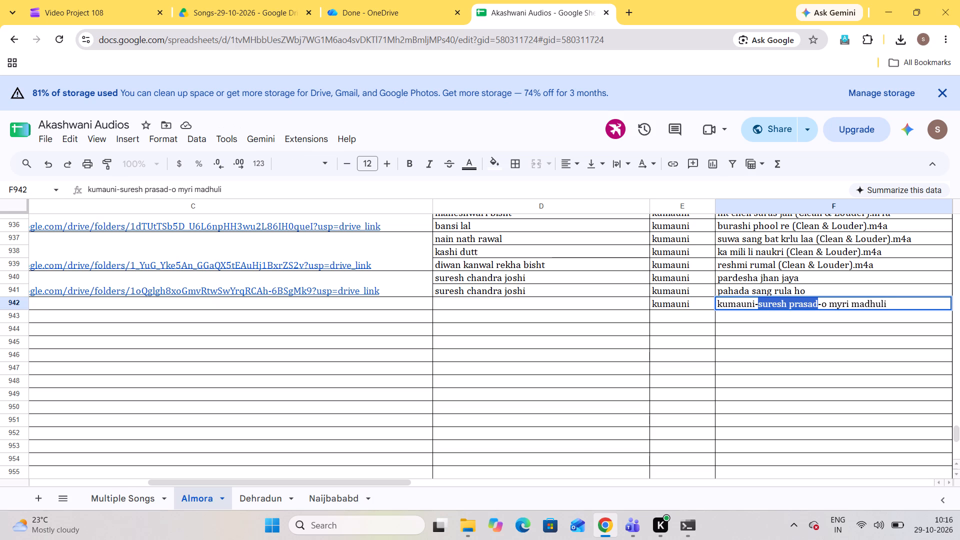
pyautogui.hotkey('ctrl', 'x')
pyautogui.click(614, 304)
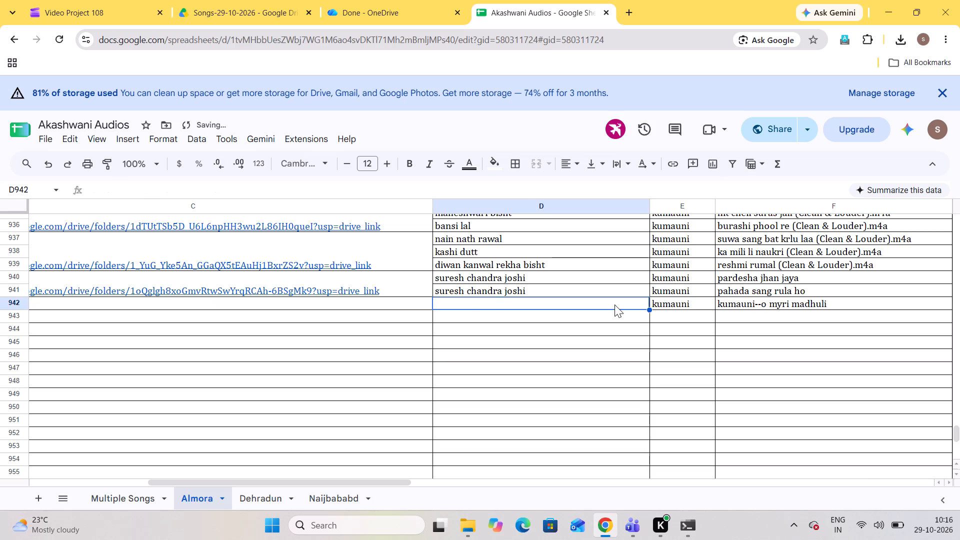
pyautogui.hotkey('ctrl', 'v')
# Remove the "kumauni--" prefix from the song name in F942, leaving "o myri madhuli".
pyautogui.click(698, 305)
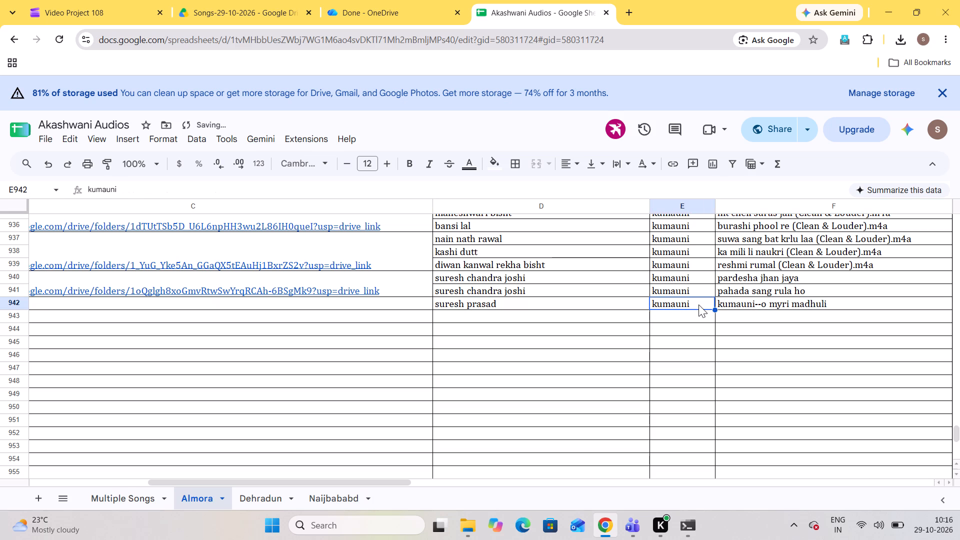
pyautogui.doubleClick(742, 304)
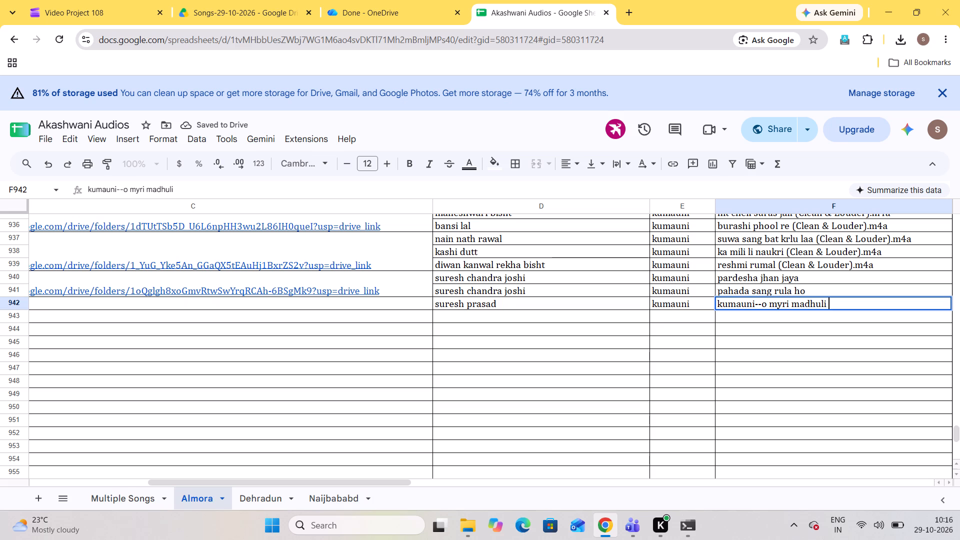
pyautogui.moveTo(761, 301); pyautogui.dragTo(719, 303)
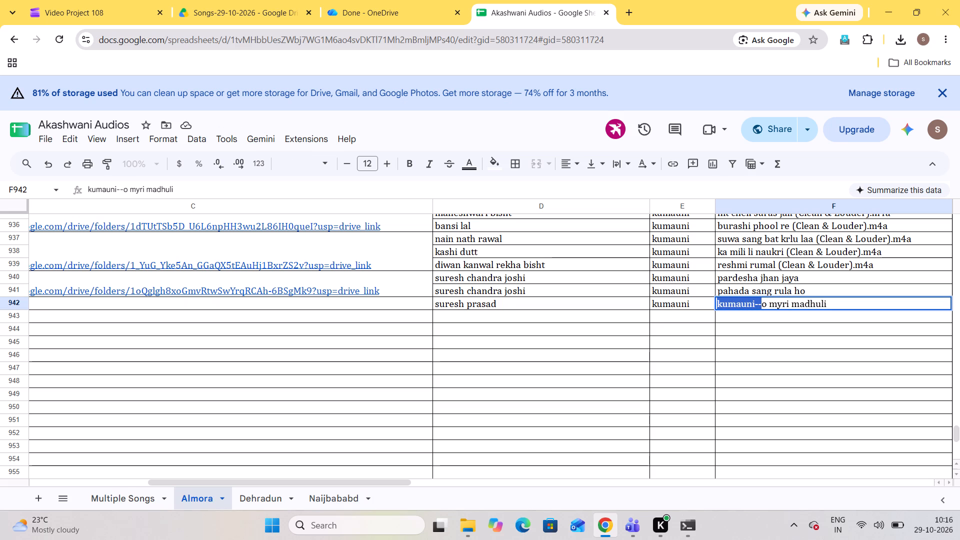
pyautogui.press('BackSpace')
pyautogui.click(733, 315)
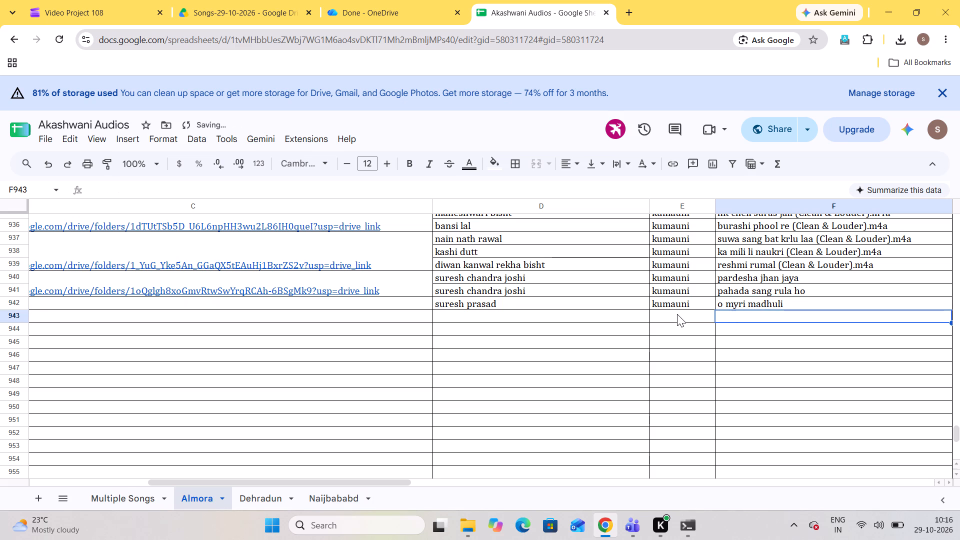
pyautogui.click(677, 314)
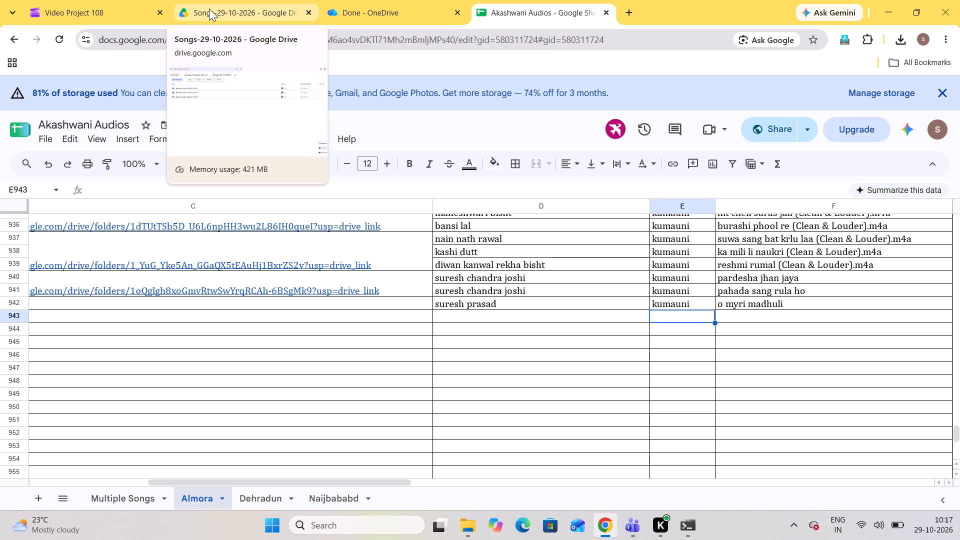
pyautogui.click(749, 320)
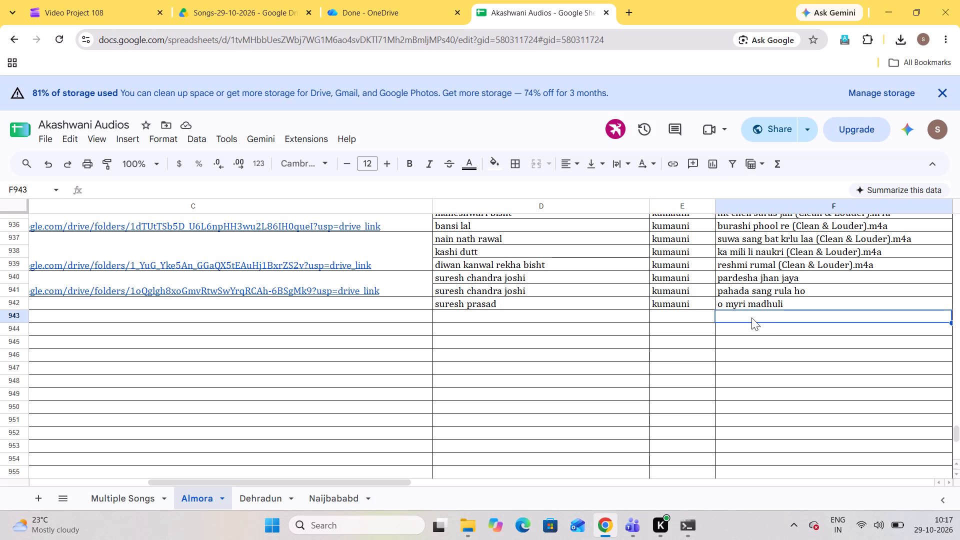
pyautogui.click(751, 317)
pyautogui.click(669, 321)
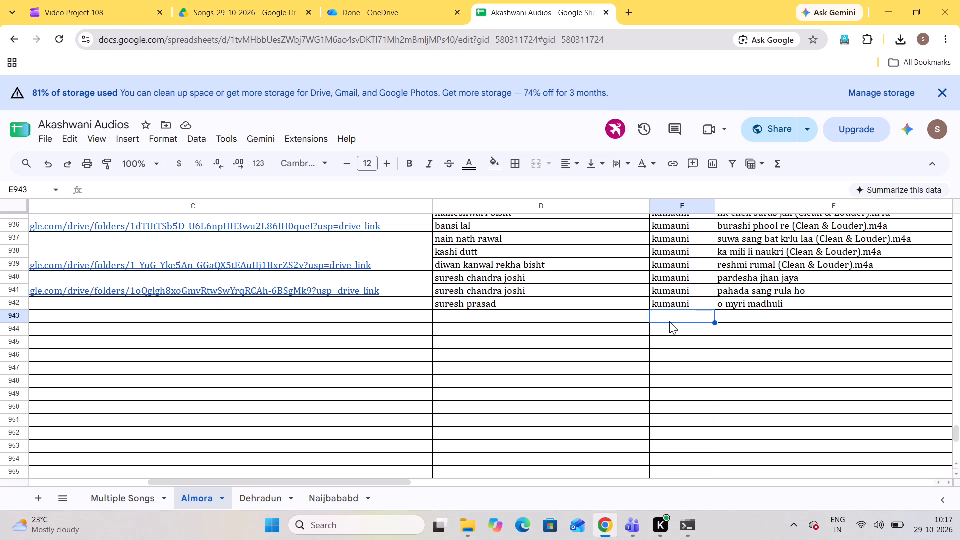
# Copy the "almda ki nanda dekhna" audio's file name, without extension, from the akashvani-almora_20261026_073000 folder in File Explorer into song cell F943.
pyautogui.click(725, 313)
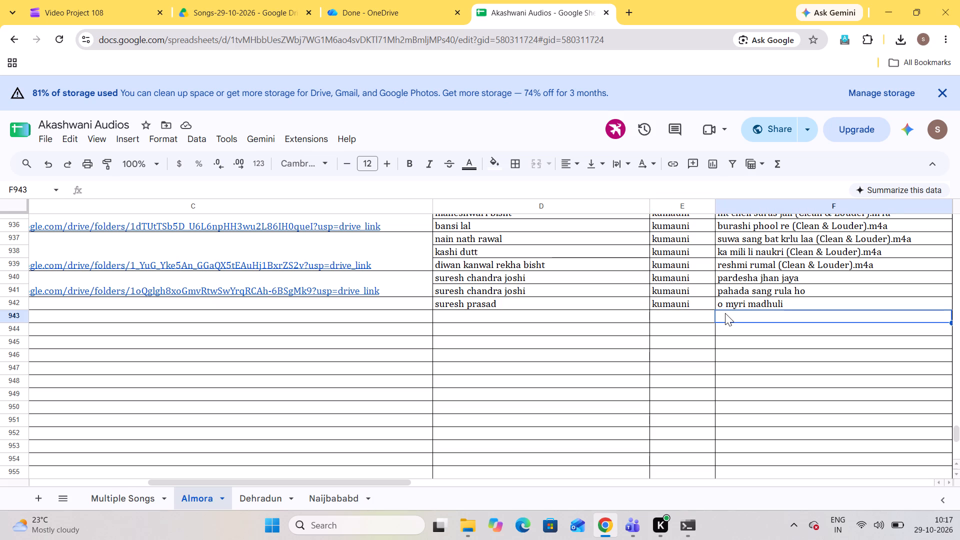
pyautogui.hotkey('alt', 'Tab')
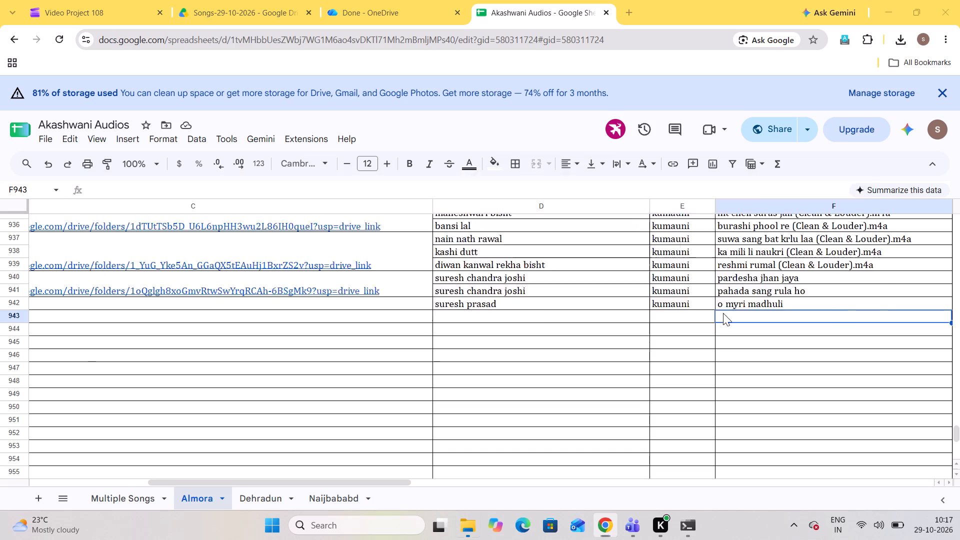
pyautogui.click(283, 140)
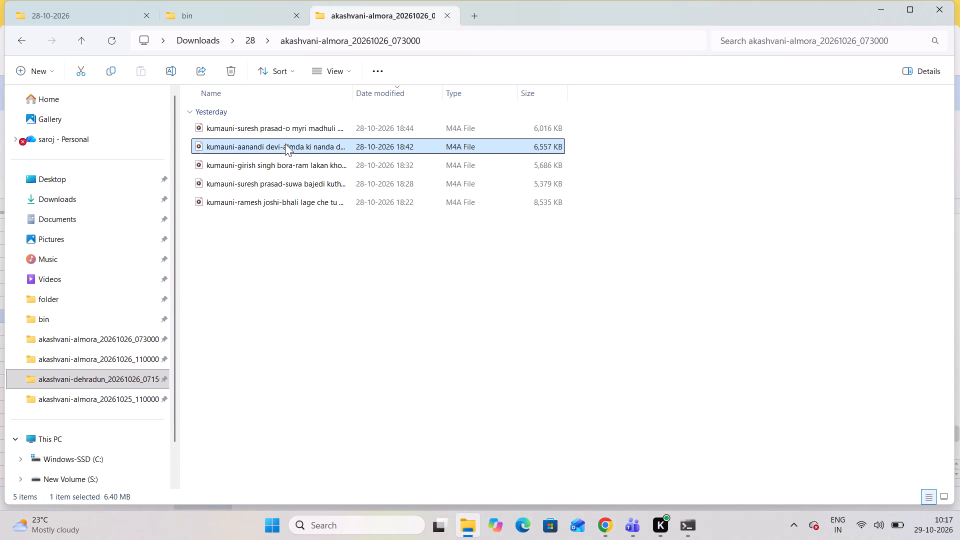
pyautogui.click(285, 143)
pyautogui.hotkey('ctrl', 'c')
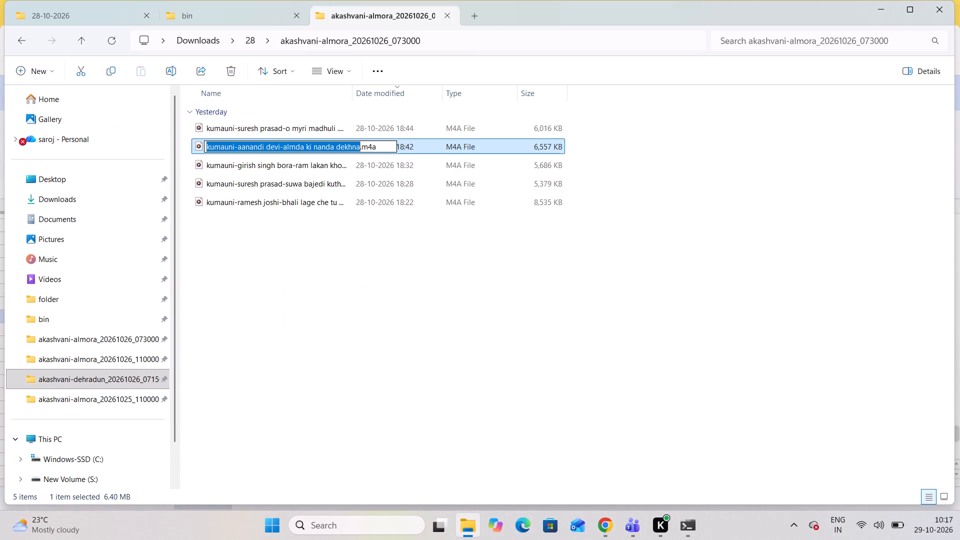
pyautogui.click(885, 8)
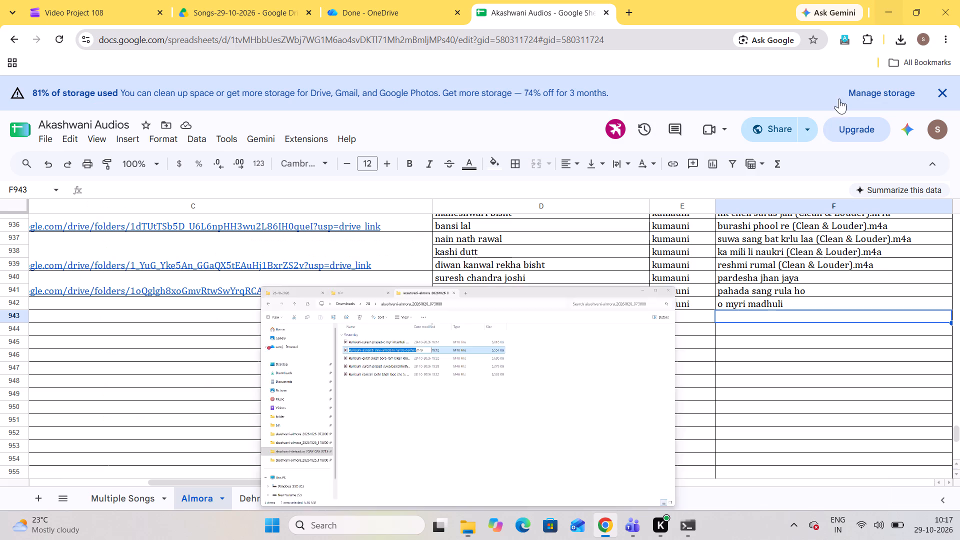
pyautogui.hotkey('ctrl', 'v')
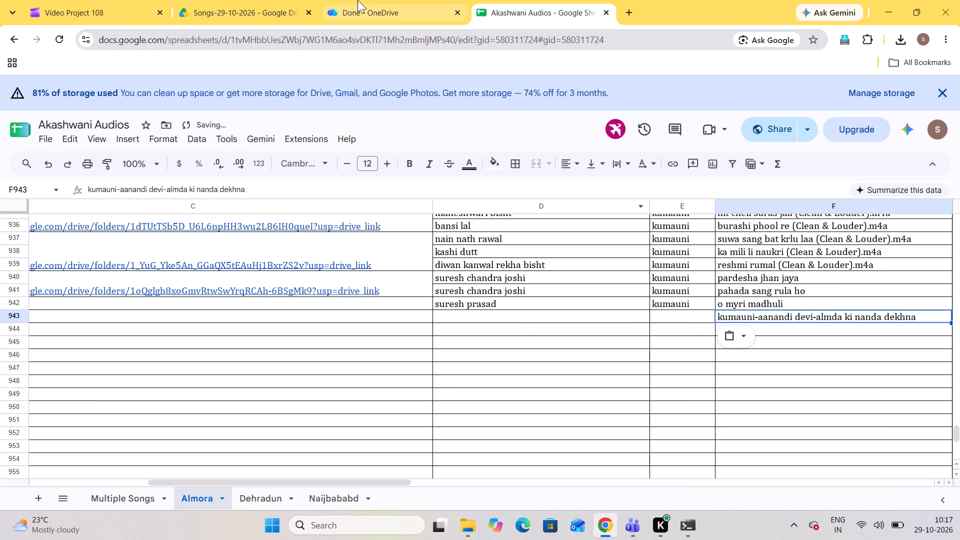
# Copy the file name of the "ram lakan khoj krni" audio, without extension, from File Explorer into song cell F944.
pyautogui.hotkey('alt', 'Tab')
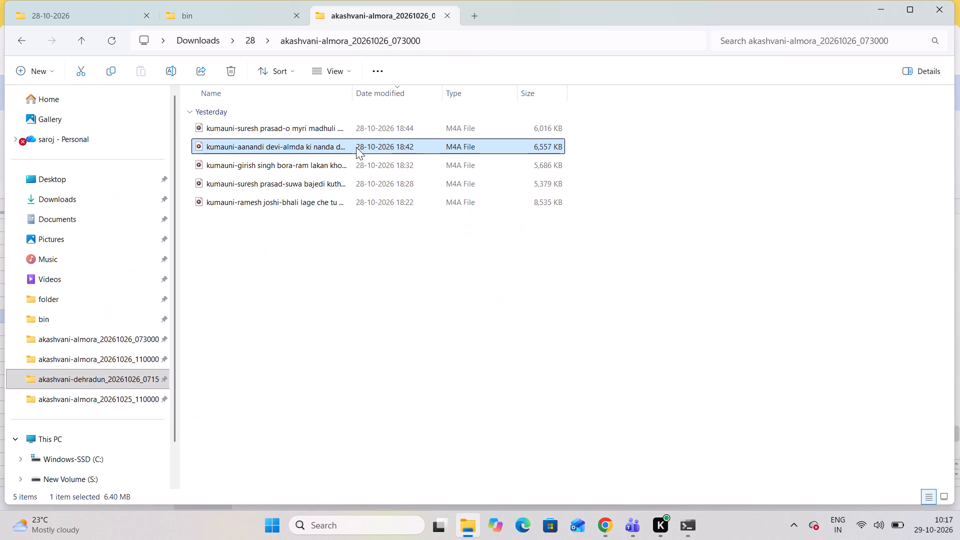
pyautogui.click(328, 159)
pyautogui.click(327, 162)
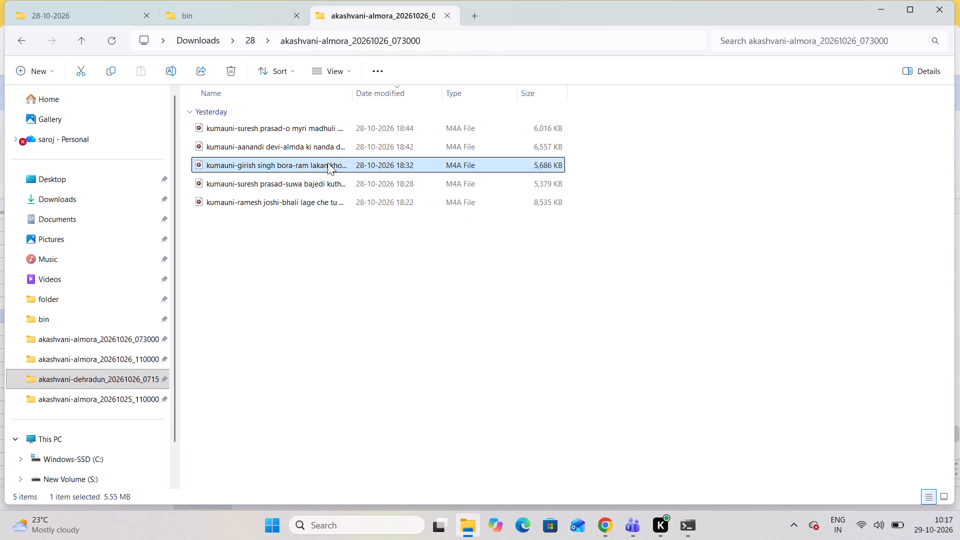
pyautogui.hotkey('ctrl', 'c')
pyautogui.hotkey('alt', 'Tab')
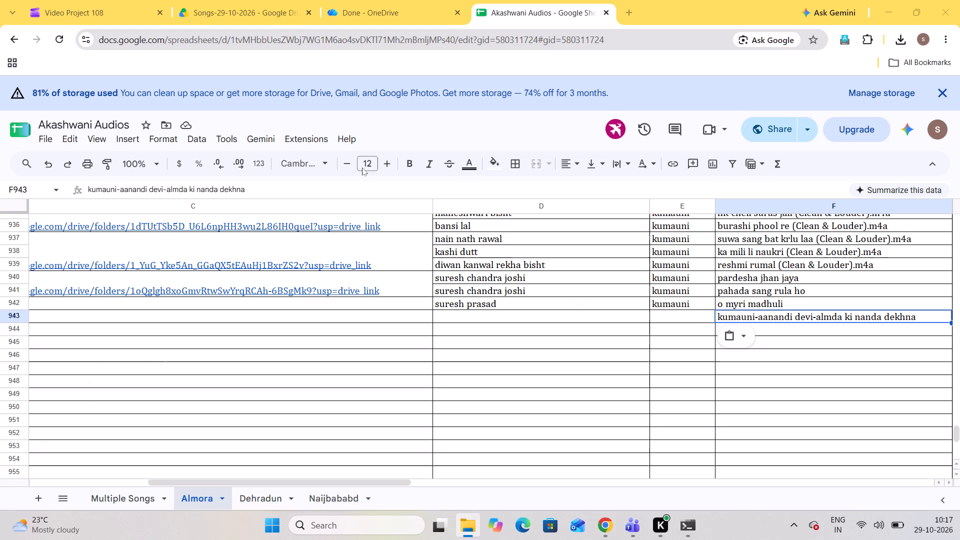
pyautogui.click(773, 326)
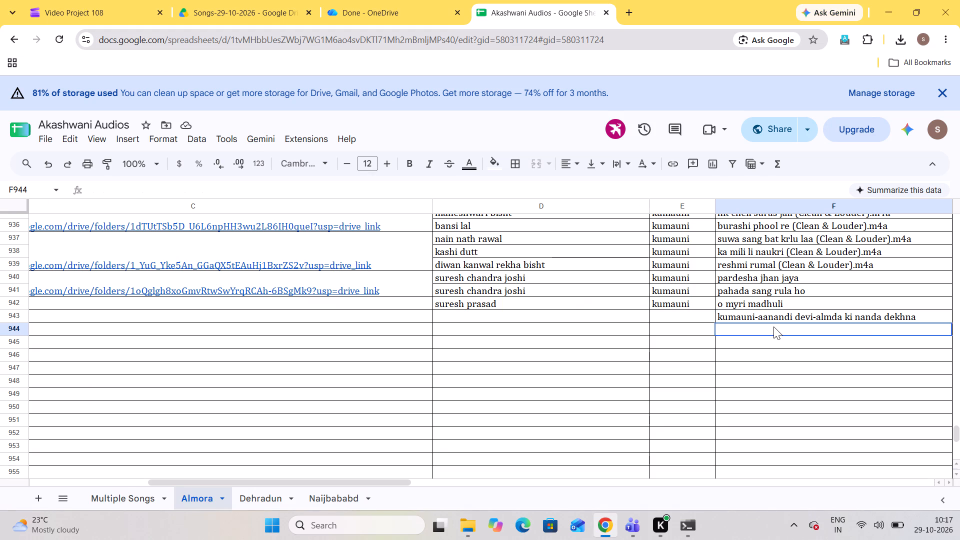
pyautogui.hotkey('ctrl', 'v')
# Copy the file name of the "suwa bajedi kuthur" audio, without extension, from File Explorer into song cell F945.
pyautogui.hotkey('alt', 'Tab')
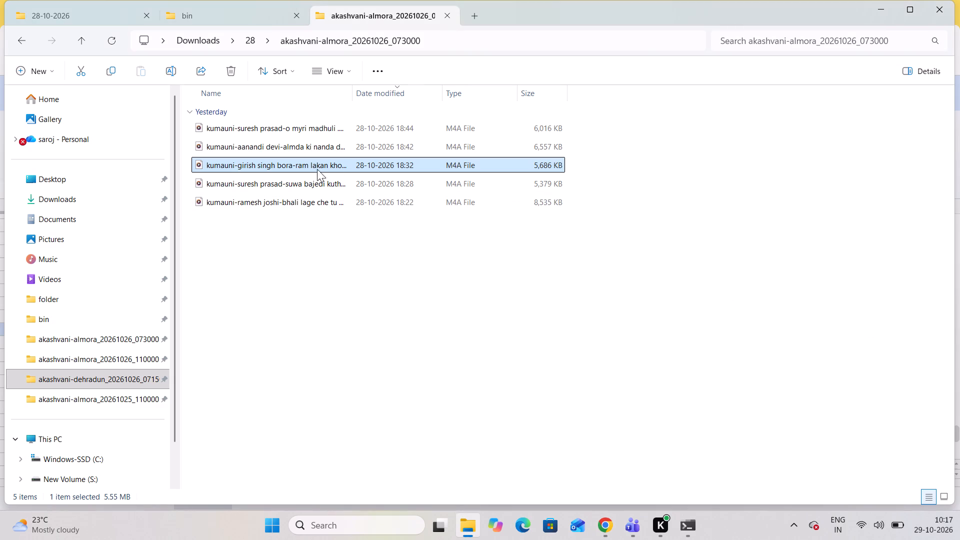
pyautogui.click(308, 181)
pyautogui.click(308, 181)
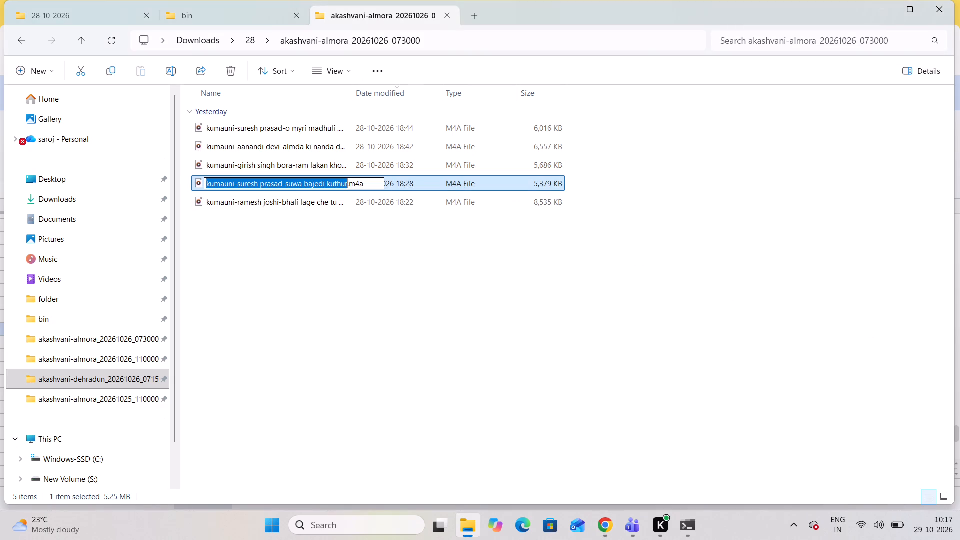
pyautogui.hotkey('ctrl', 'c')
pyautogui.hotkey('alt', 'Tab')
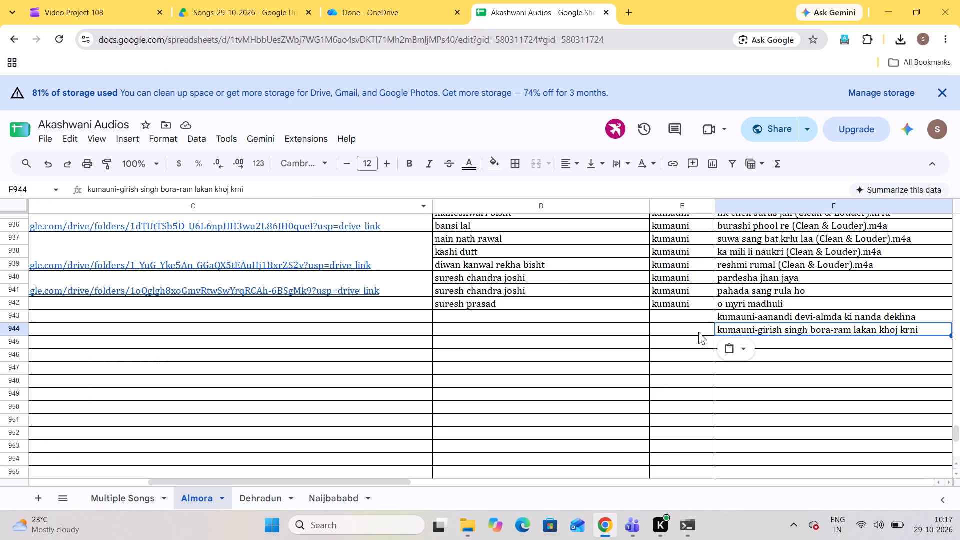
pyautogui.click(818, 344)
pyautogui.hotkey('ctrl', 'v')
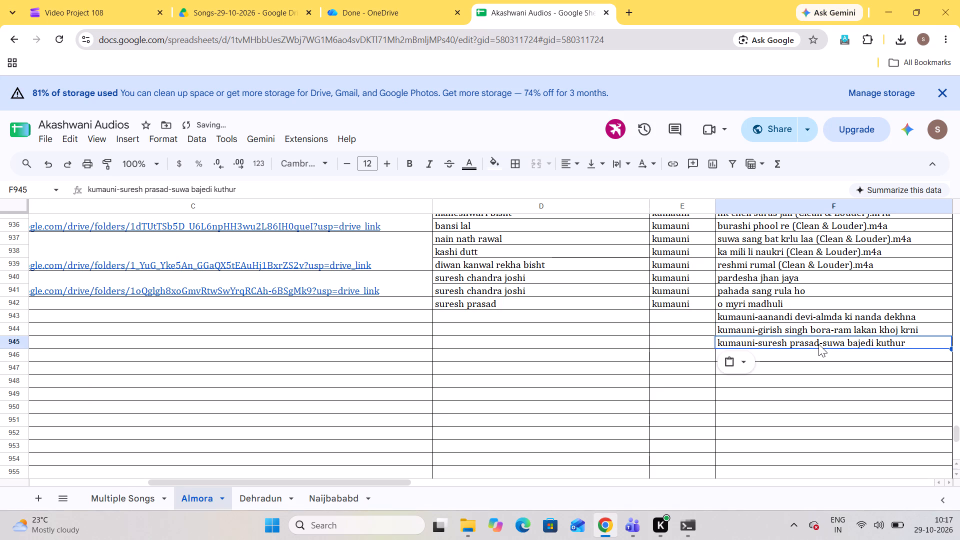
# Copy the file name of the "bhali lage che tu para dana" audio, without extension, from File Explorer into song cell F946.
pyautogui.hotkey('alt', 'Tab')
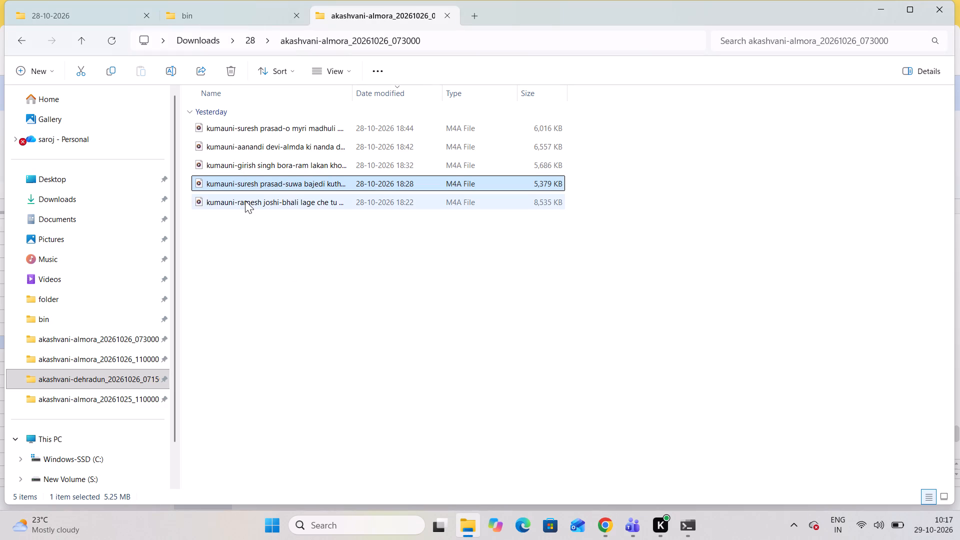
pyautogui.click(245, 200)
pyautogui.click(245, 200)
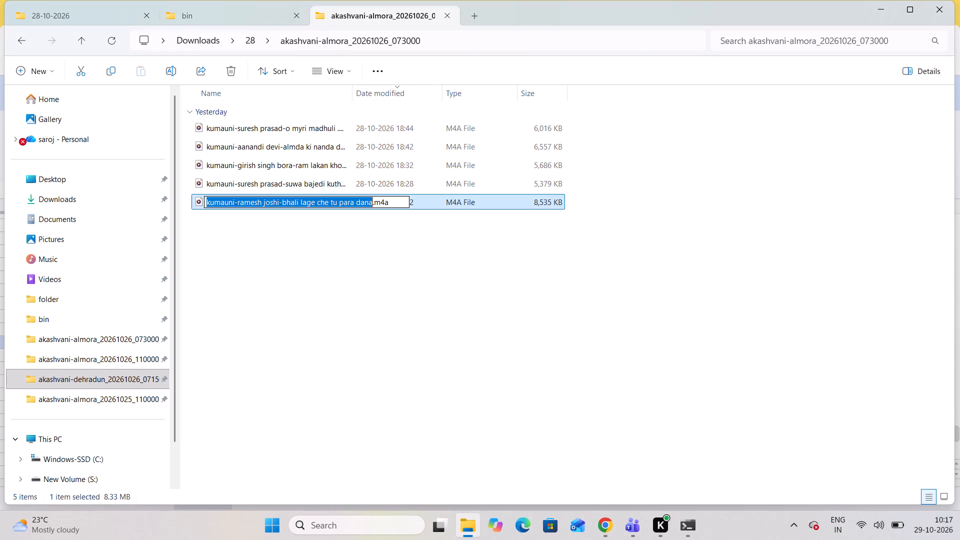
pyautogui.hotkey('ctrl', 'c')
pyautogui.hotkey('alt', 'Tab')
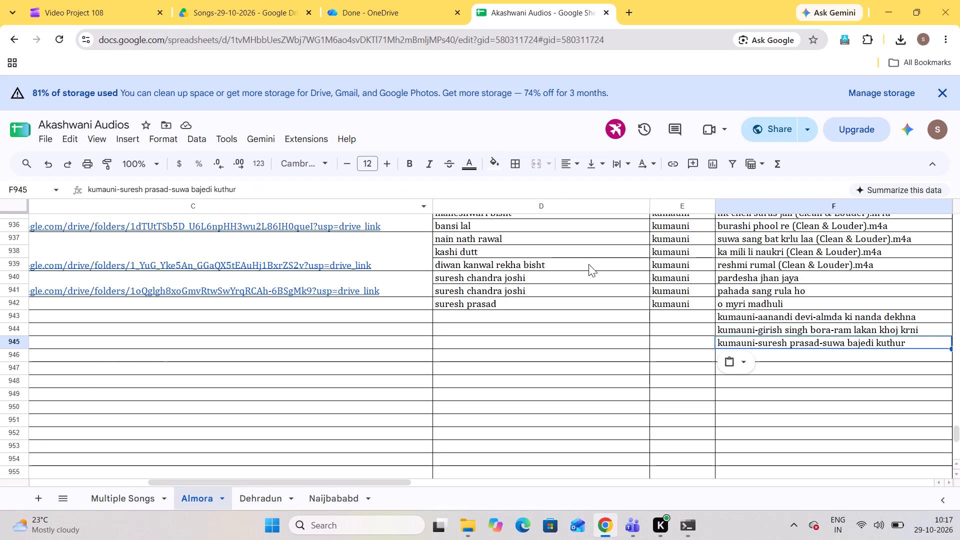
pyautogui.click(780, 355)
pyautogui.hotkey('ctrl', 'v')
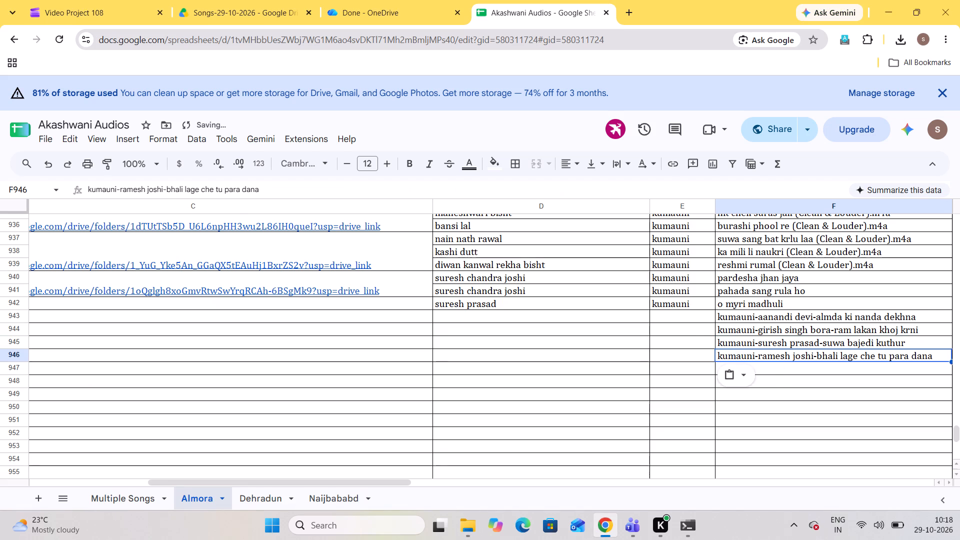
# Enter kumauni as the language for the four new songs in cells E943 to E946.
pyautogui.click(689, 322)
pyautogui.write('ku')
pyautogui.press('Tab')
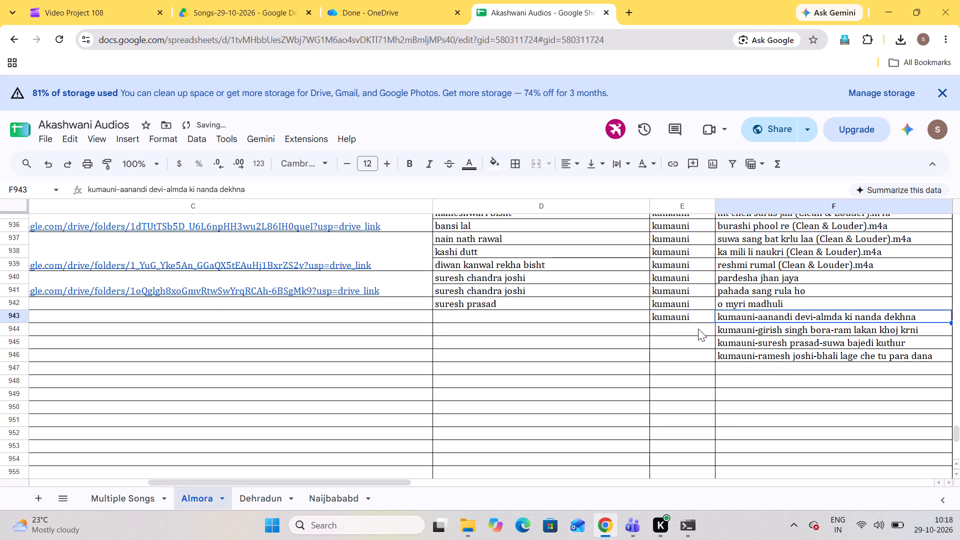
pyautogui.click(699, 332)
pyautogui.write('ku')
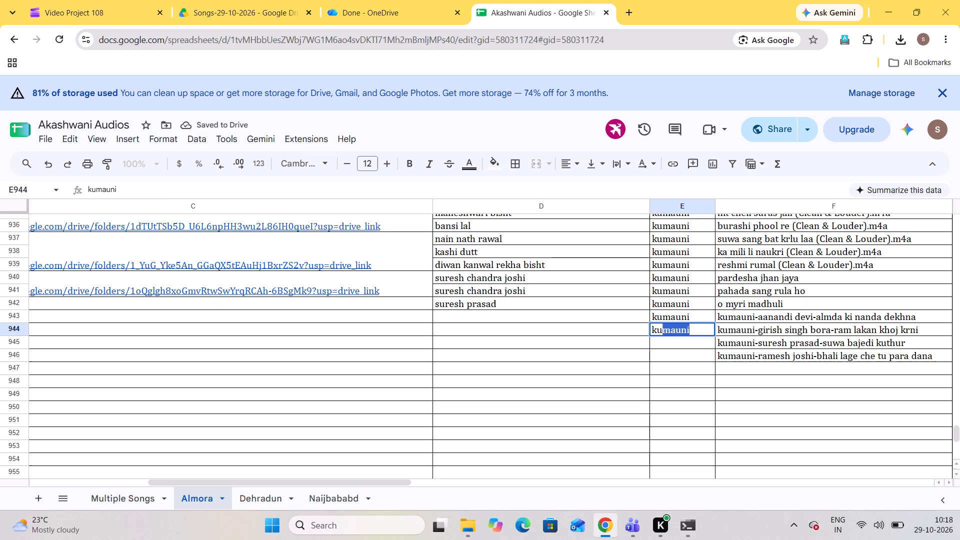
pyautogui.press('Tab')
pyautogui.click(709, 346)
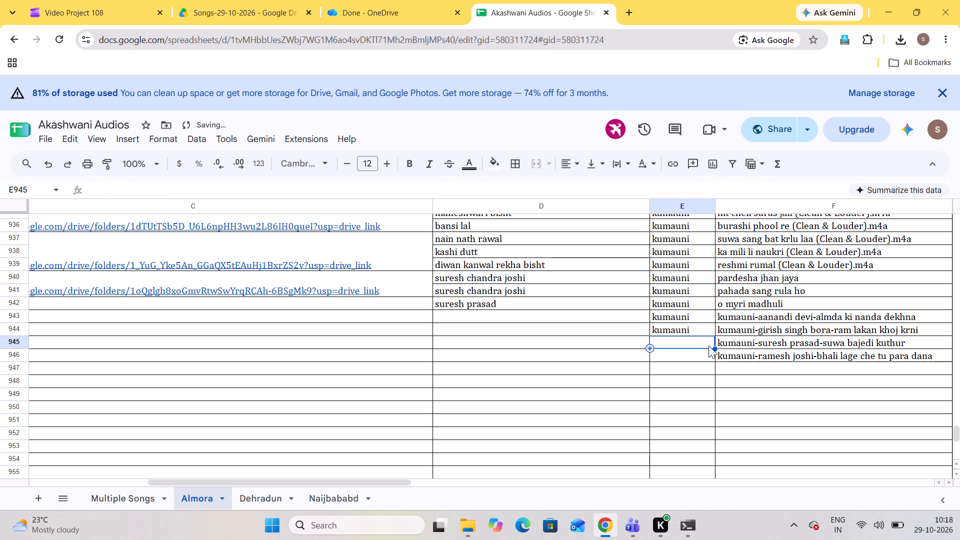
pyautogui.write('ku')
pyautogui.press('Tab')
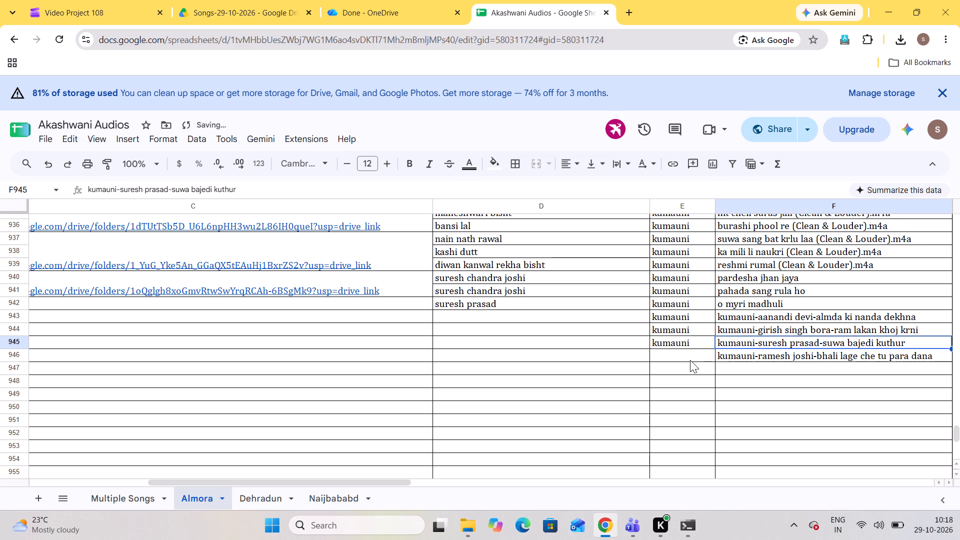
pyautogui.click(690, 360)
pyautogui.write('ku')
pyautogui.press('Tab')
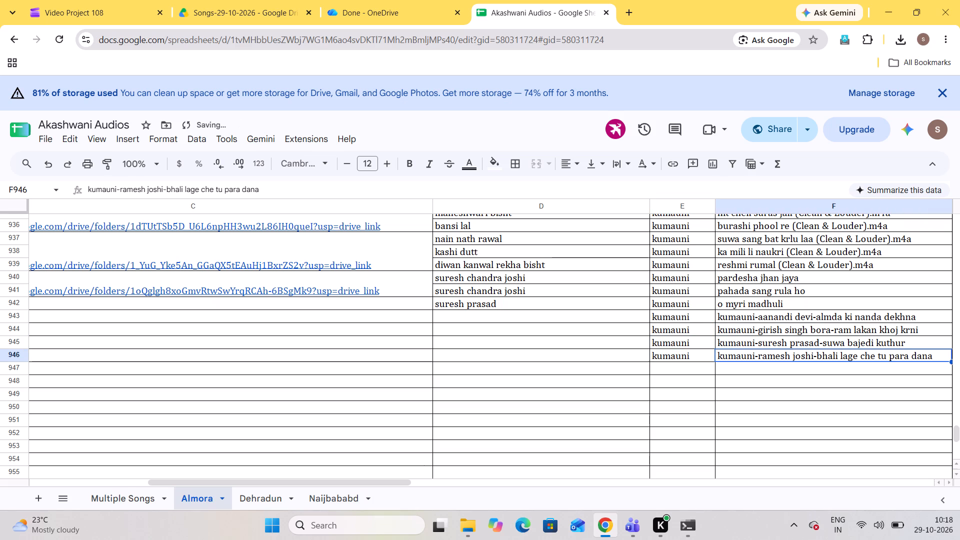
# Move the singer's name out of the song text in F943 into the singer cell D943.
pyautogui.doubleClick(728, 326)
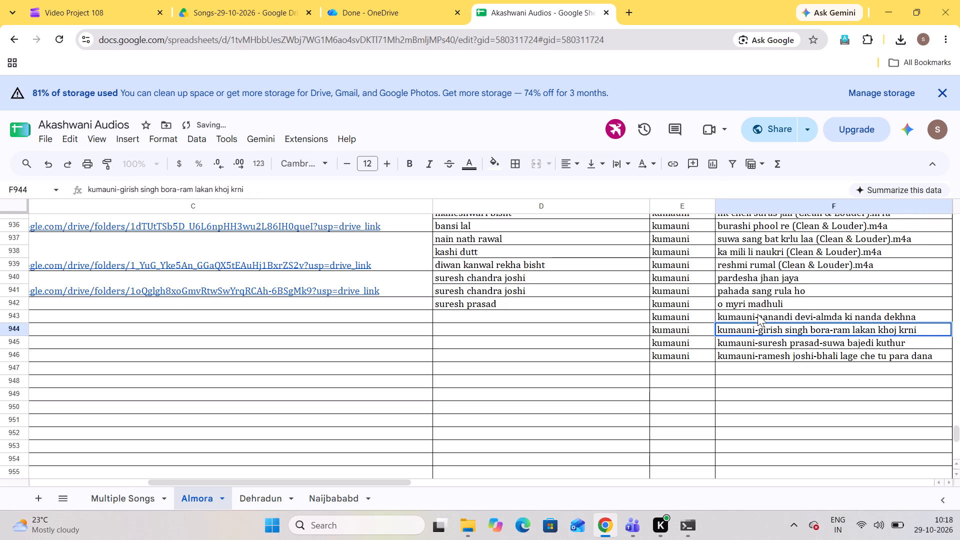
pyautogui.doubleClick(762, 310)
pyautogui.doubleClick(759, 315)
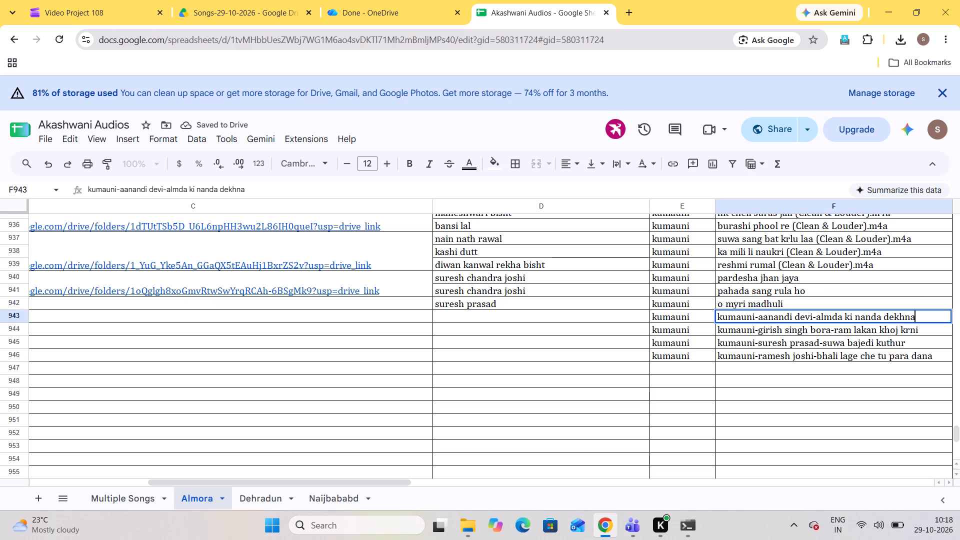
pyautogui.moveTo(758, 315); pyautogui.dragTo(810, 318)
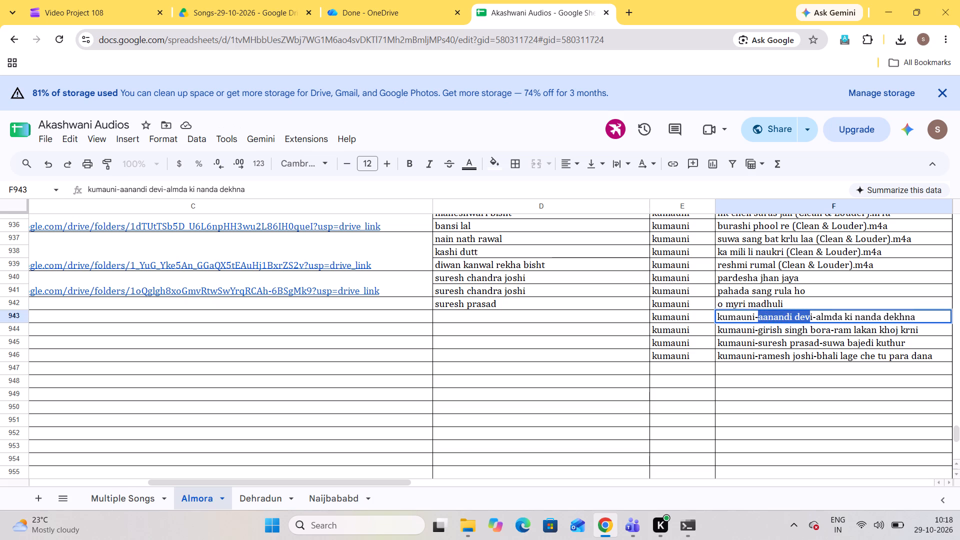
pyautogui.moveTo(810, 318); pyautogui.dragTo(812, 317)
pyautogui.hotkey('ctrl', 'x')
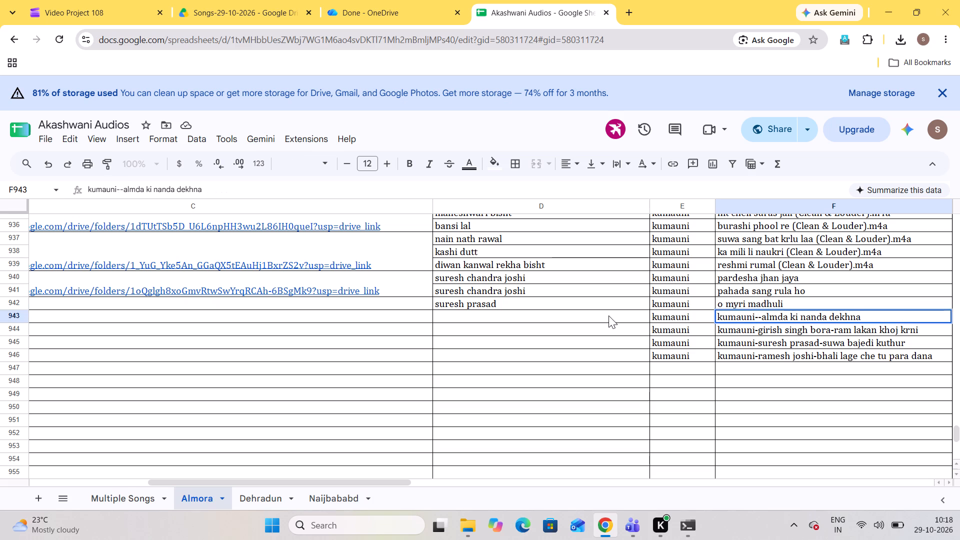
pyautogui.click(608, 315)
pyautogui.hotkey('ctrl', 'v')
# Move the singer's name out of the song text in F944 into the singer cell D944.
pyautogui.tripleClick(787, 332)
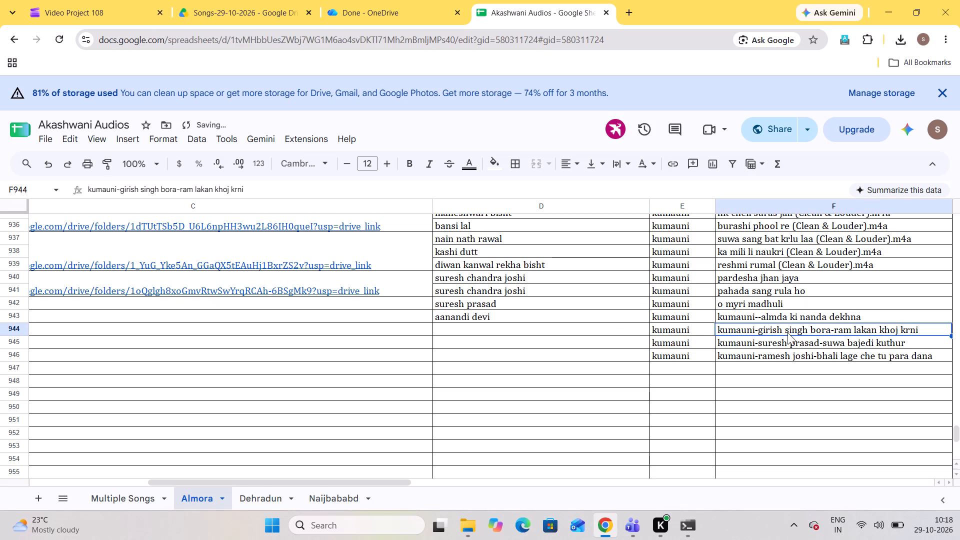
pyautogui.click(828, 329)
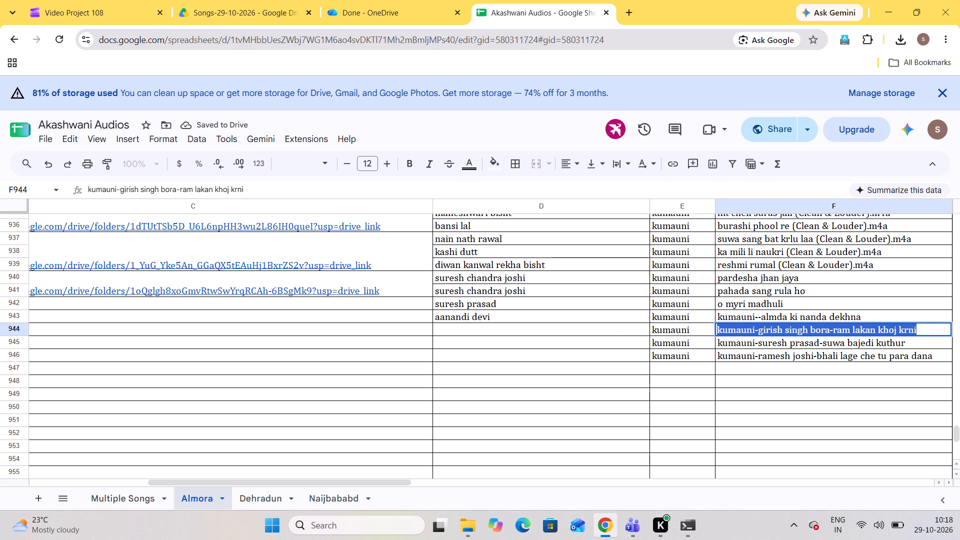
pyautogui.moveTo(828, 329); pyautogui.dragTo(753, 328)
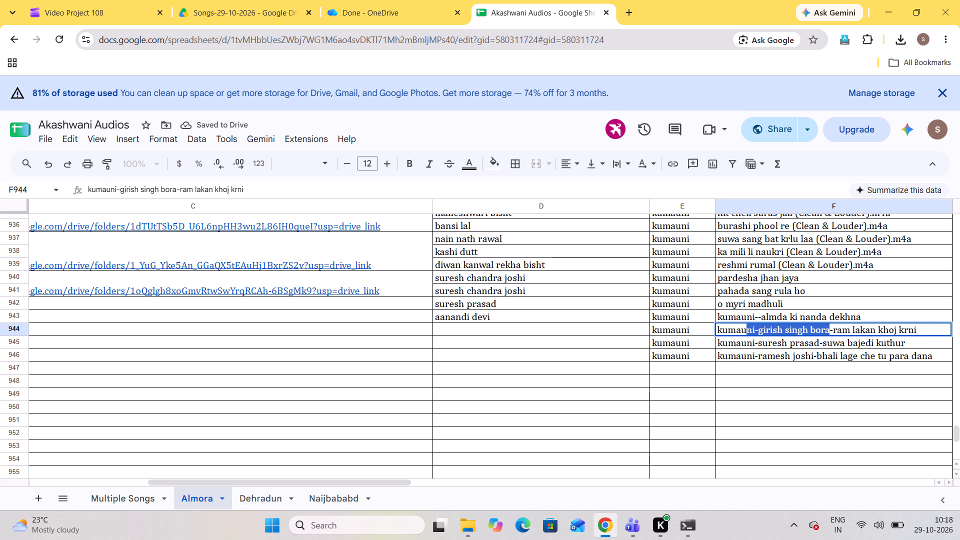
pyautogui.moveTo(753, 328); pyautogui.dragTo(758, 330)
pyautogui.hotkey('ctrl', 'x')
pyautogui.click(625, 327)
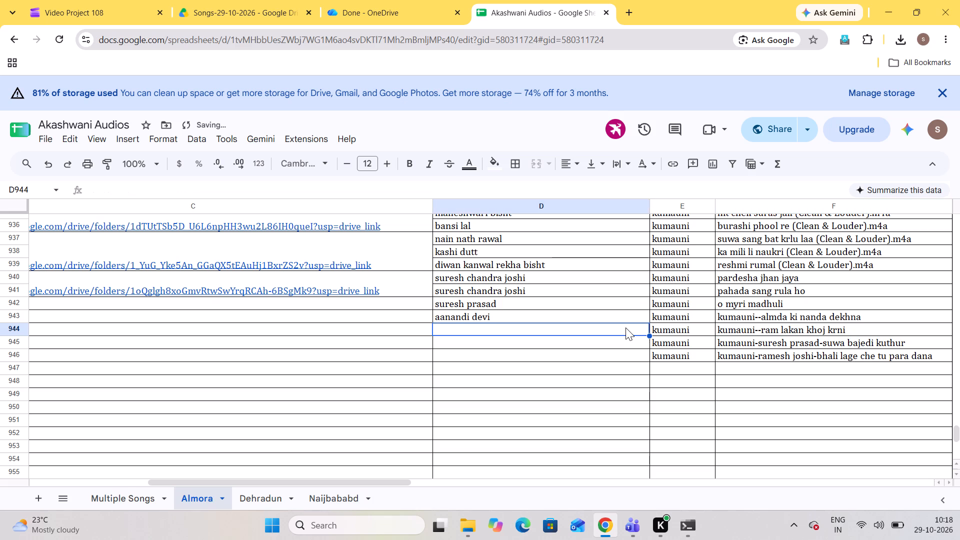
pyautogui.hotkey('ctrl', 'v')
# Move the singer's name out of the song text in F945 into the singer cell D945.
pyautogui.doubleClick(836, 343)
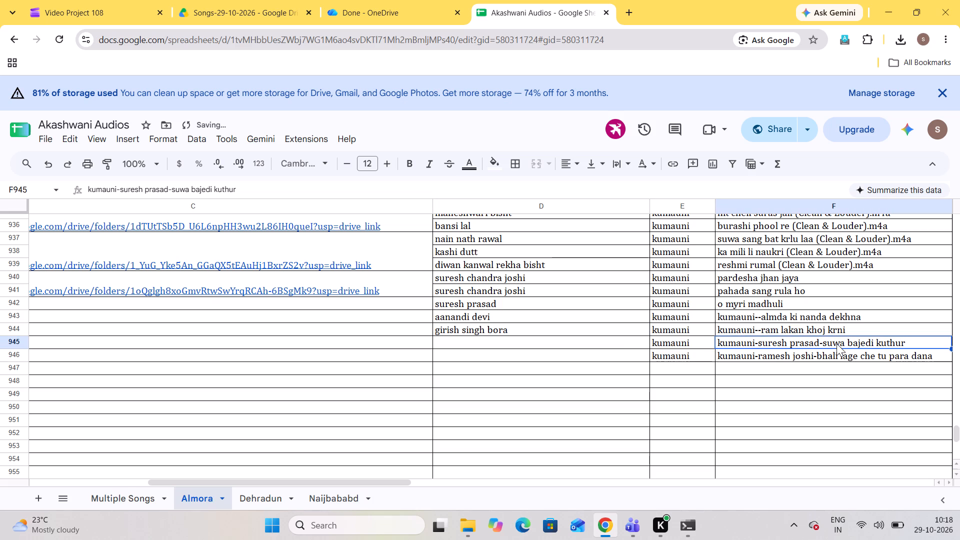
pyautogui.moveTo(817, 342); pyautogui.dragTo(771, 342)
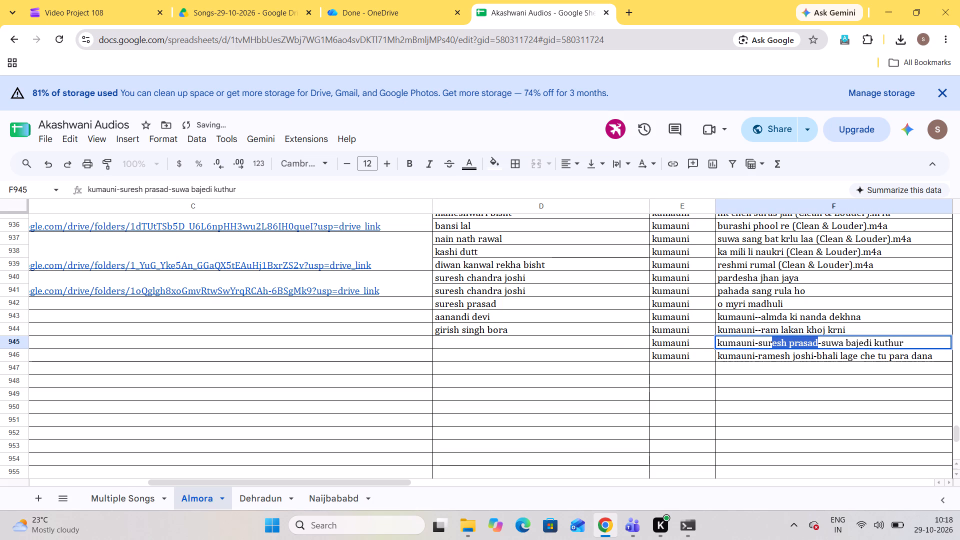
pyautogui.moveTo(771, 342); pyautogui.dragTo(759, 342)
pyautogui.hotkey('ctrl', 'x')
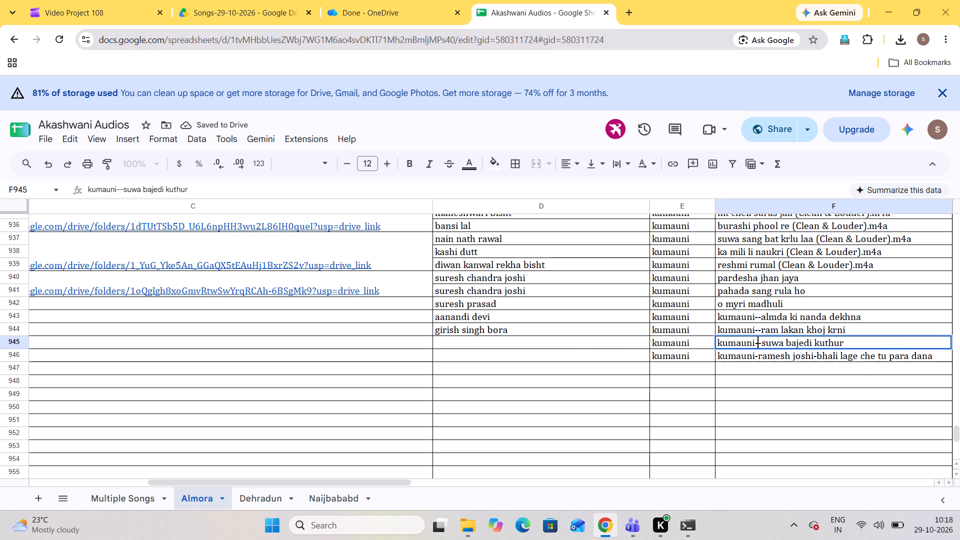
pyautogui.click(568, 342)
pyautogui.hotkey('ctrl', 'v')
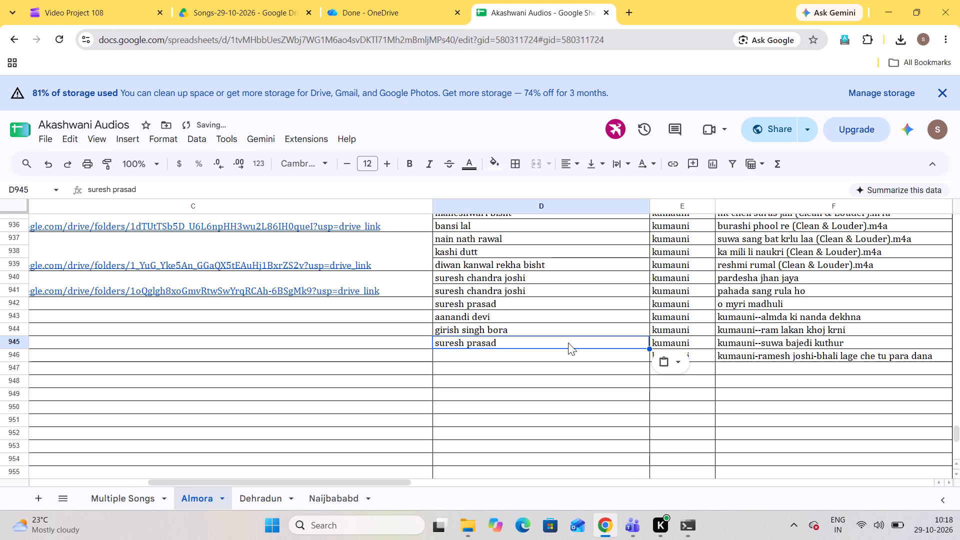
# Move the singer's name out of the song text in F946 into the singer cell D946.
pyautogui.doubleClick(773, 357)
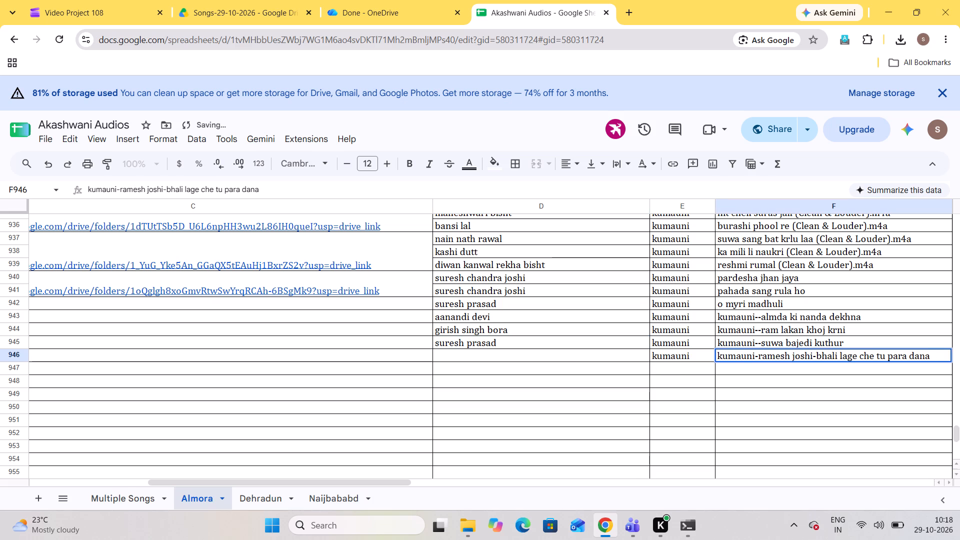
pyautogui.moveTo(759, 353); pyautogui.dragTo(834, 358)
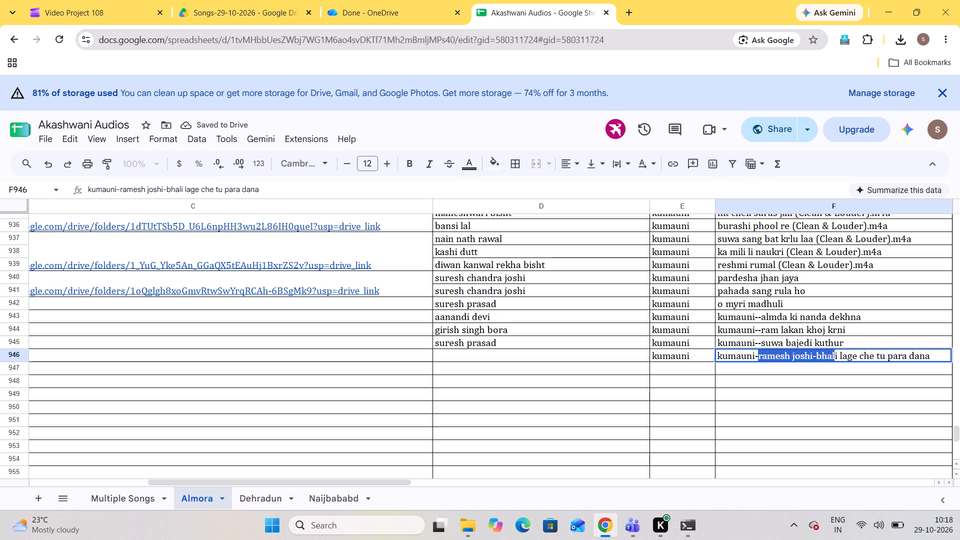
pyautogui.moveTo(834, 358); pyautogui.dragTo(812, 354)
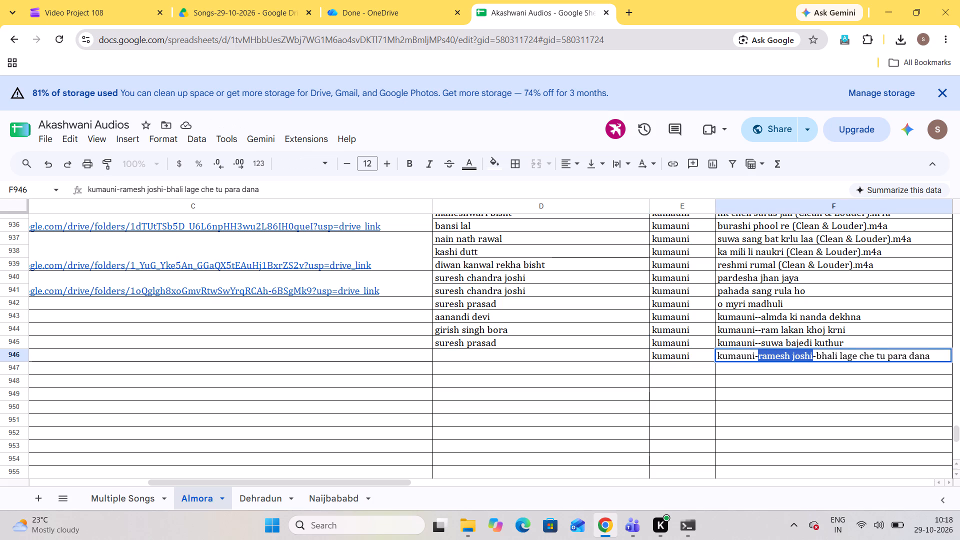
pyautogui.hotkey('ctrl', 'x')
pyautogui.click(557, 356)
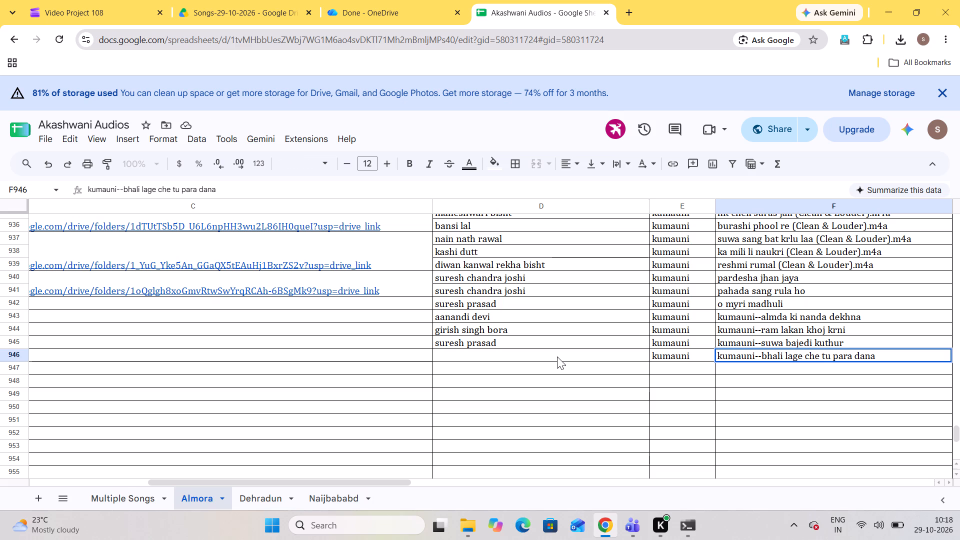
pyautogui.hotkey('ctrl', 'v')
# Remove the "kumauni--" prefix from cells F946 and F945, leaving only the song titles.
pyautogui.doubleClick(759, 355)
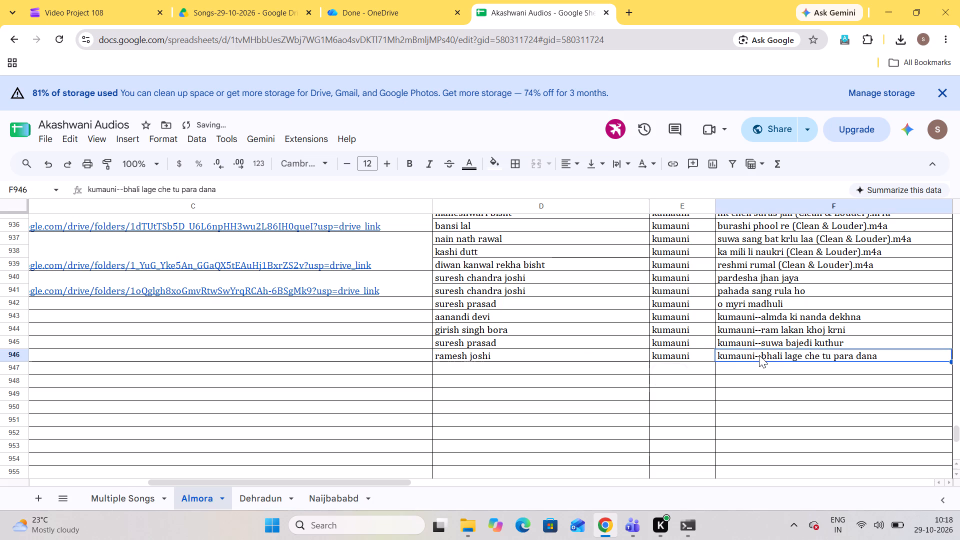
pyautogui.click(760, 355)
pyautogui.moveTo(760, 355); pyautogui.dragTo(740, 354)
pyautogui.click(747, 356)
pyautogui.moveTo(761, 355); pyautogui.dragTo(705, 356)
pyautogui.press('BackSpace')
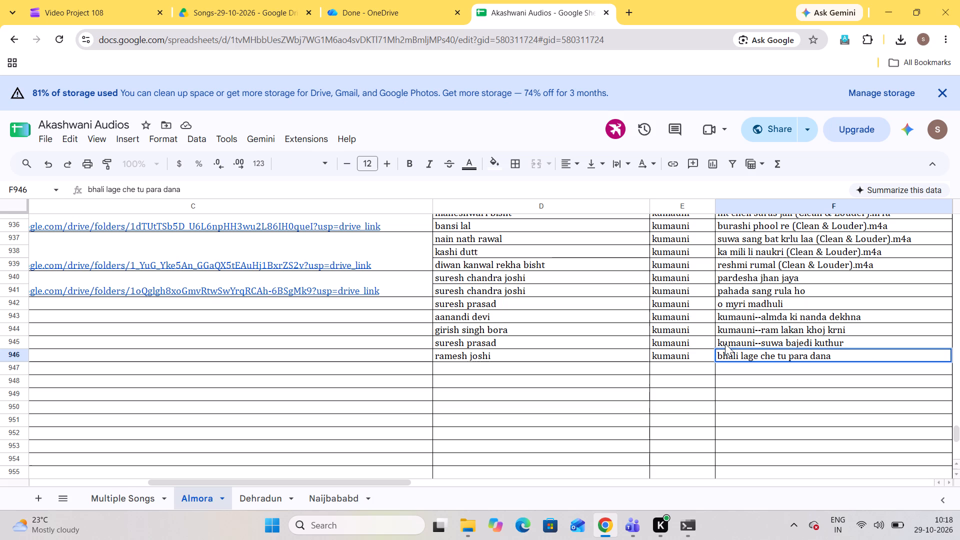
pyautogui.doubleClick(730, 340)
pyautogui.moveTo(760, 342); pyautogui.dragTo(738, 342)
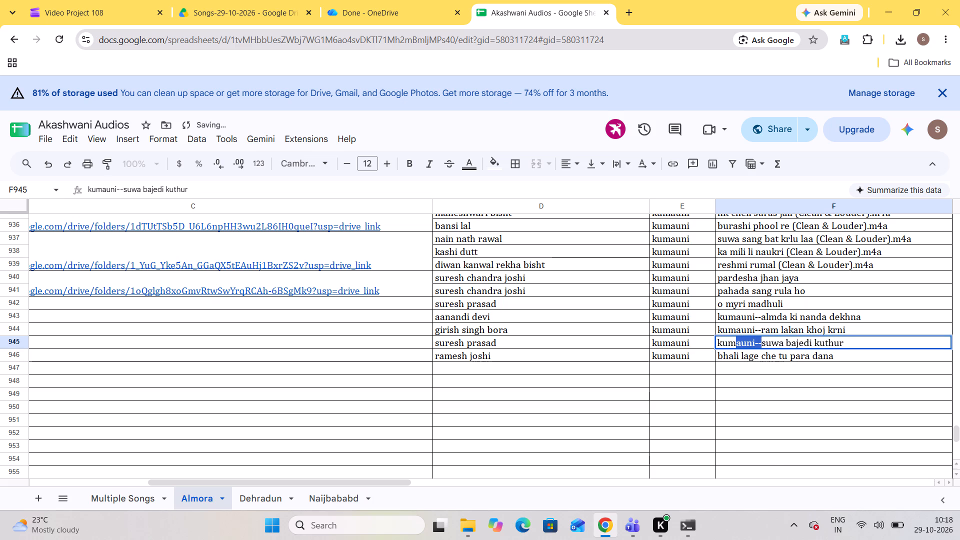
pyautogui.moveTo(738, 342); pyautogui.dragTo(719, 342)
pyautogui.press('BackSpace')
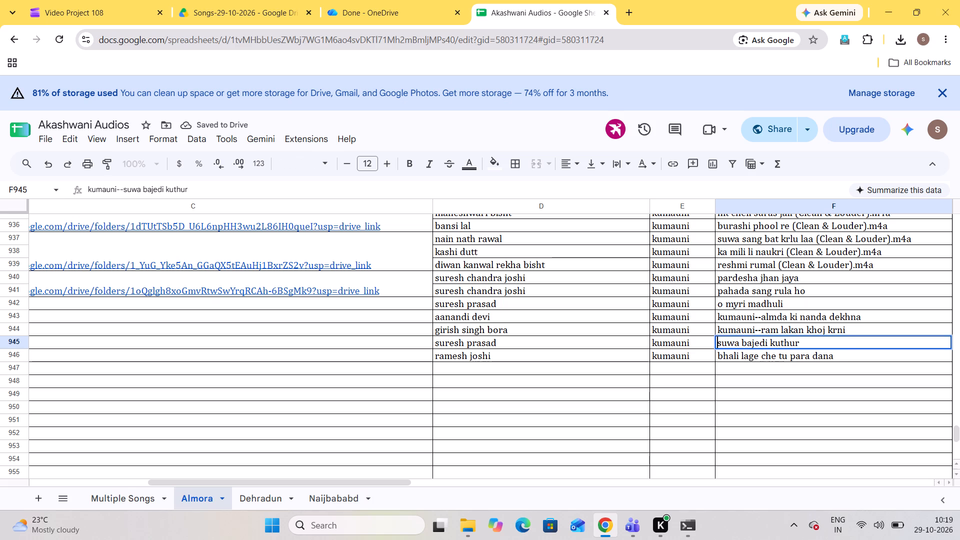
# Remove the "kumauni--" prefix from cells F944 and F943, leaving only the song titles.
pyautogui.doubleClick(748, 331)
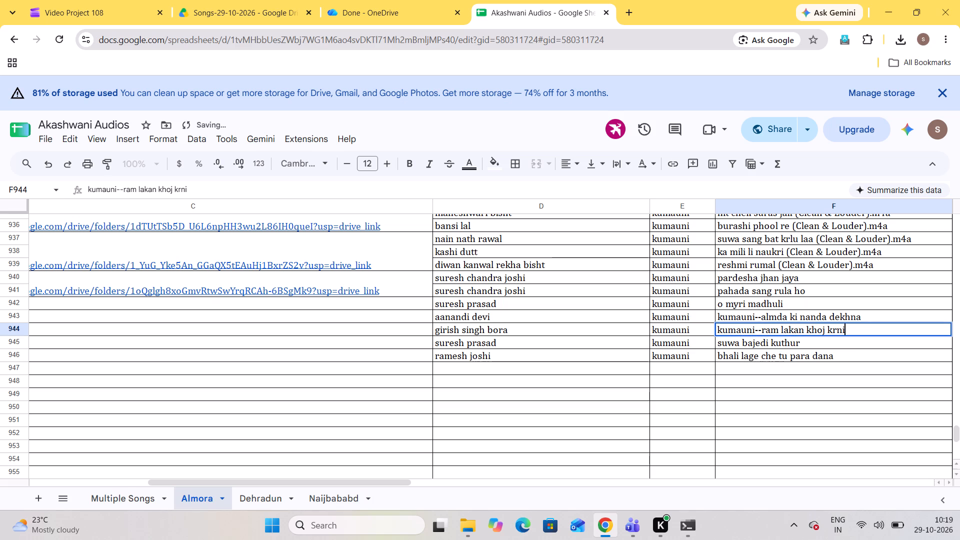
pyautogui.moveTo(761, 329); pyautogui.dragTo(714, 331)
pyautogui.press('BackSpace')
pyautogui.doubleClick(737, 315)
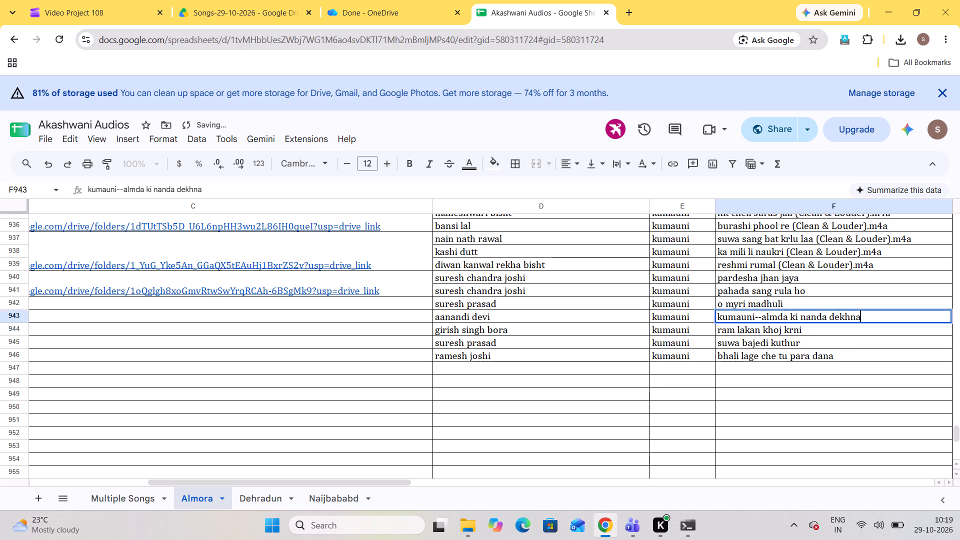
pyautogui.moveTo(761, 316); pyautogui.dragTo(715, 319)
pyautogui.press('BackSpace')
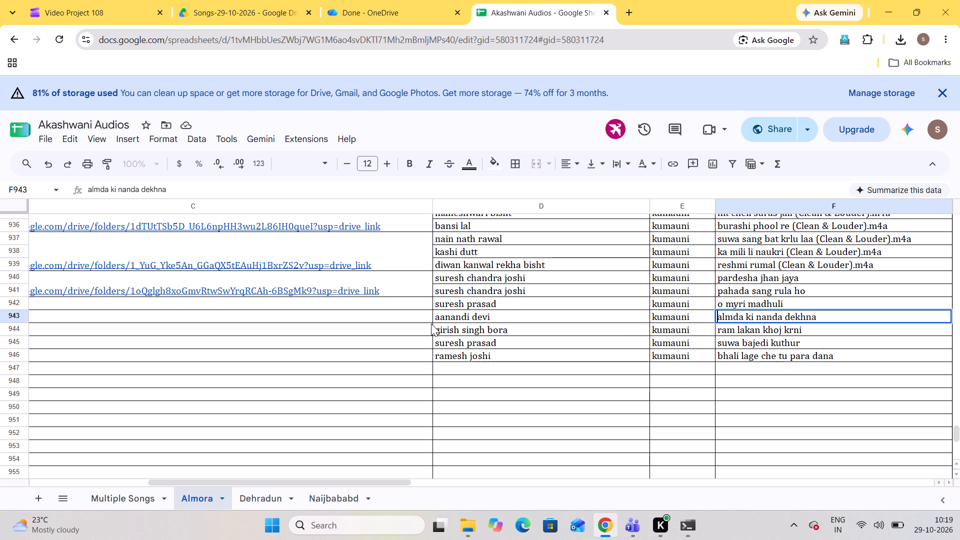
# Review the folder, link, singer and language columns for rows 942 to 946.
pyautogui.hscroll(7, 427, 319)
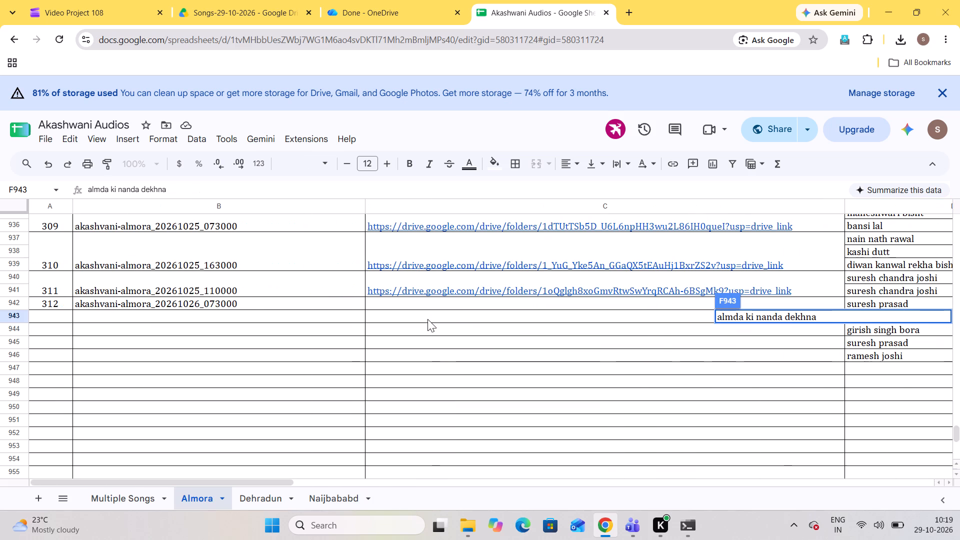
pyautogui.hscroll(-5, 427, 319)
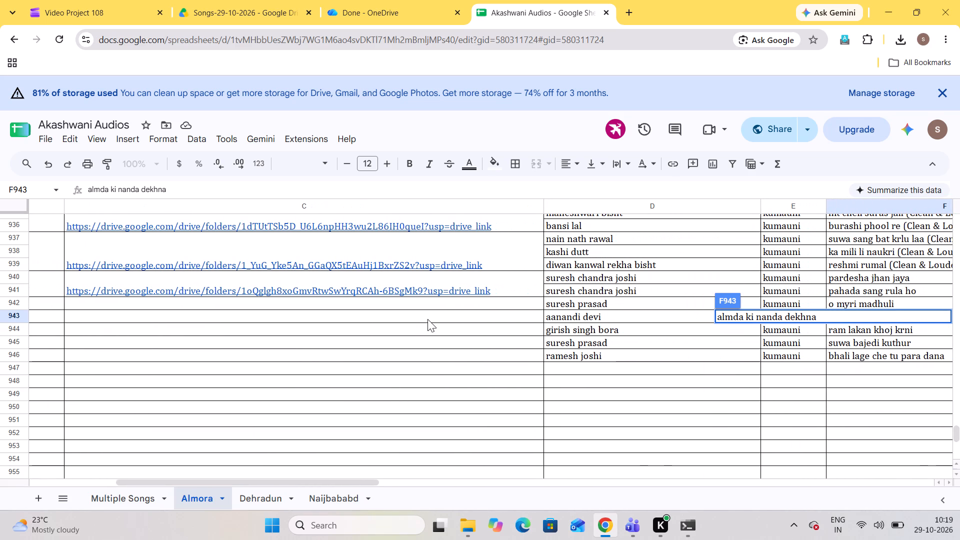
pyautogui.hscroll(7, 427, 318)
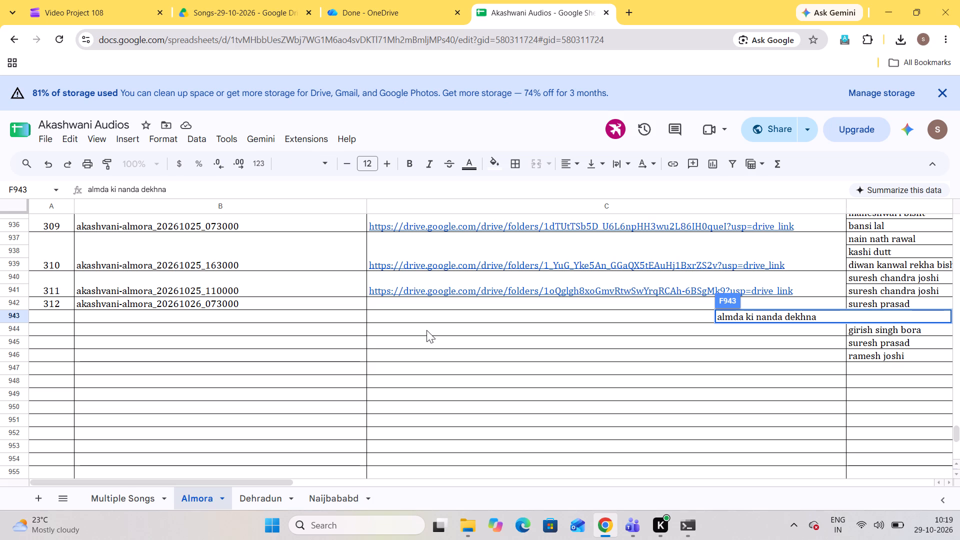
pyautogui.click(664, 317)
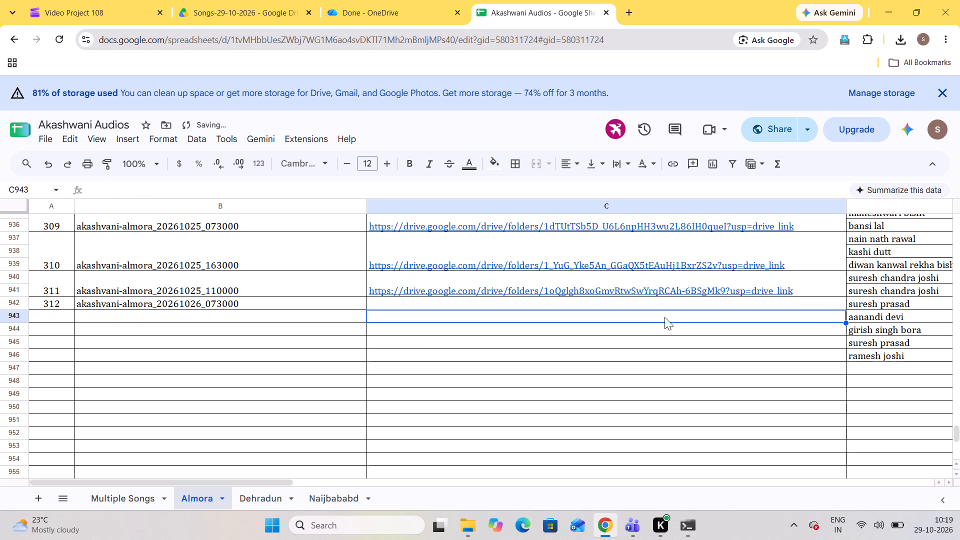
pyautogui.hscroll(-2, 664, 317)
pyautogui.hscroll(-1, 739, 285)
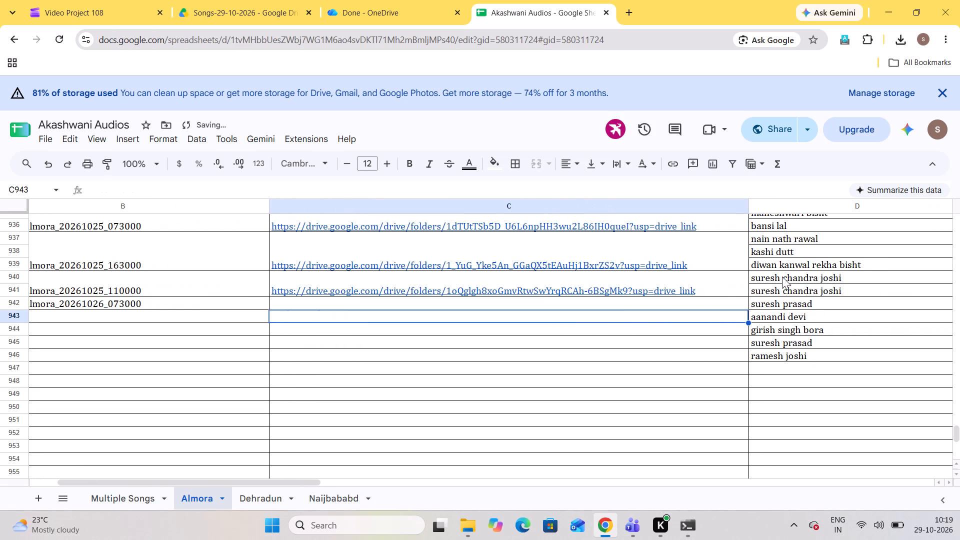
pyautogui.hscroll(-1, 782, 276)
pyautogui.hscroll(-2, 717, 305)
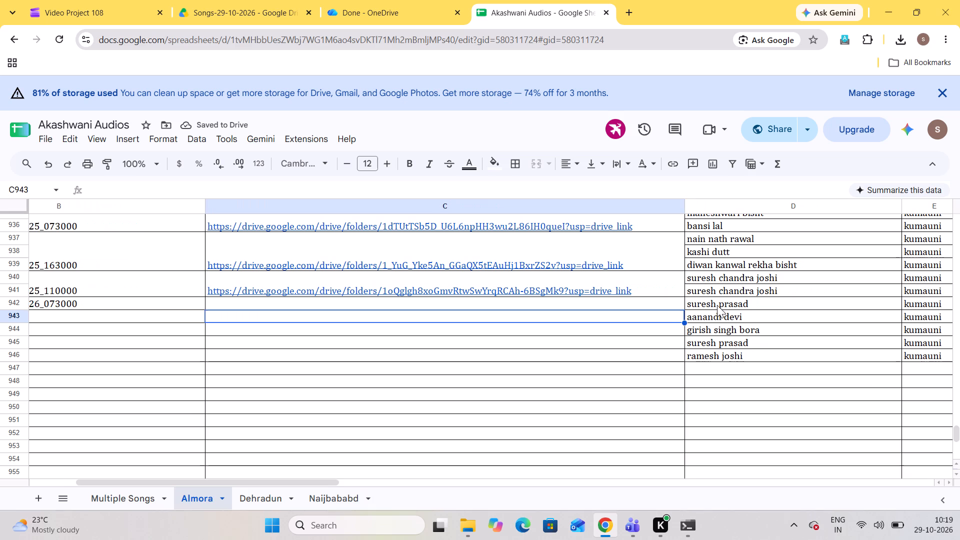
pyautogui.hscroll(-1, 717, 305)
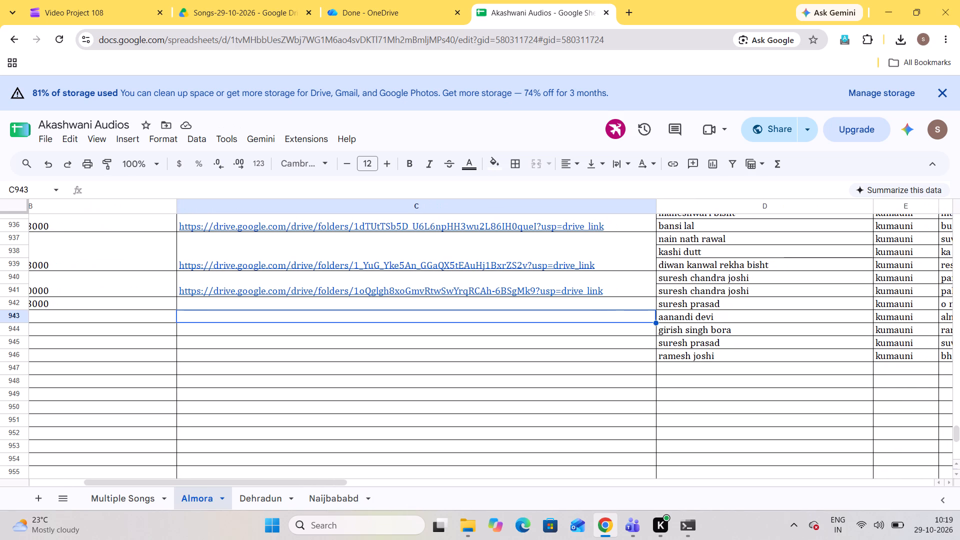
# Copy the share link of the akashvani-almora_20261026_073000 folder from Google Drive into link cell C942 of the spreadsheet.
pyautogui.click(549, 308)
pyautogui.click(550, 301)
pyautogui.hscroll(6, 550, 301)
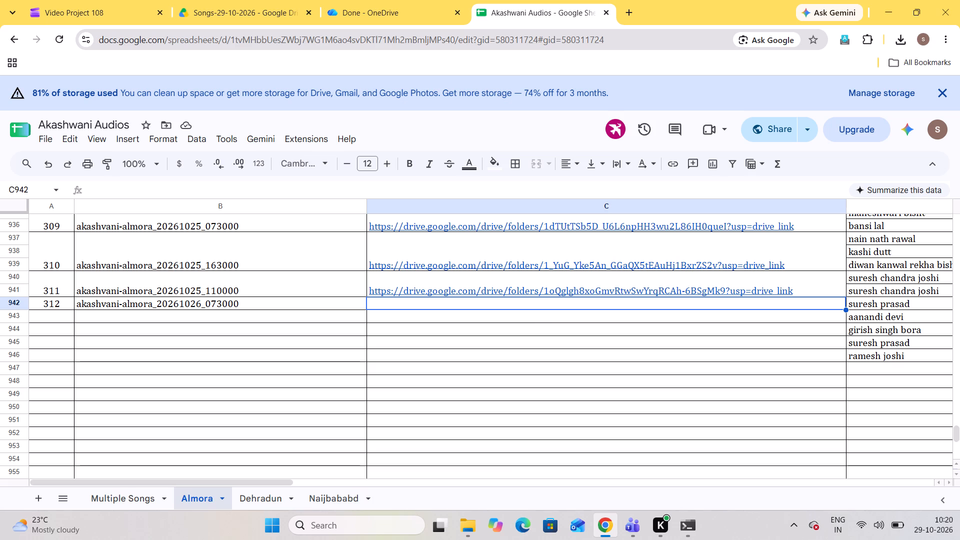
pyautogui.click(261, 9)
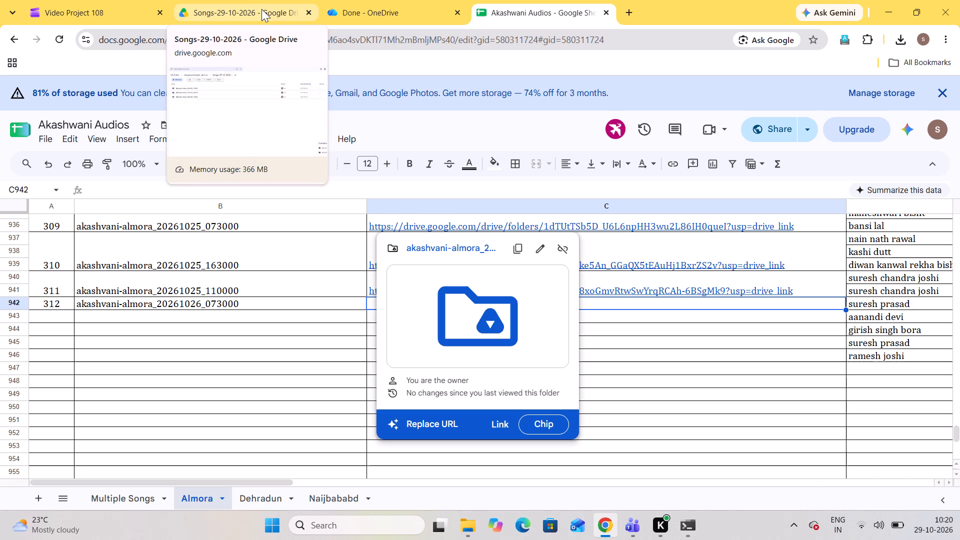
pyautogui.click(547, 5)
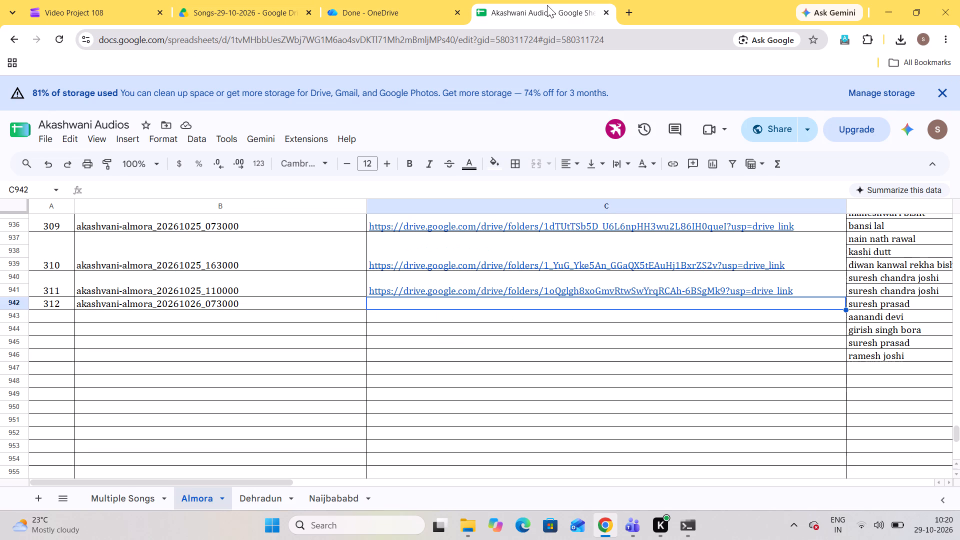
pyautogui.click(255, 13)
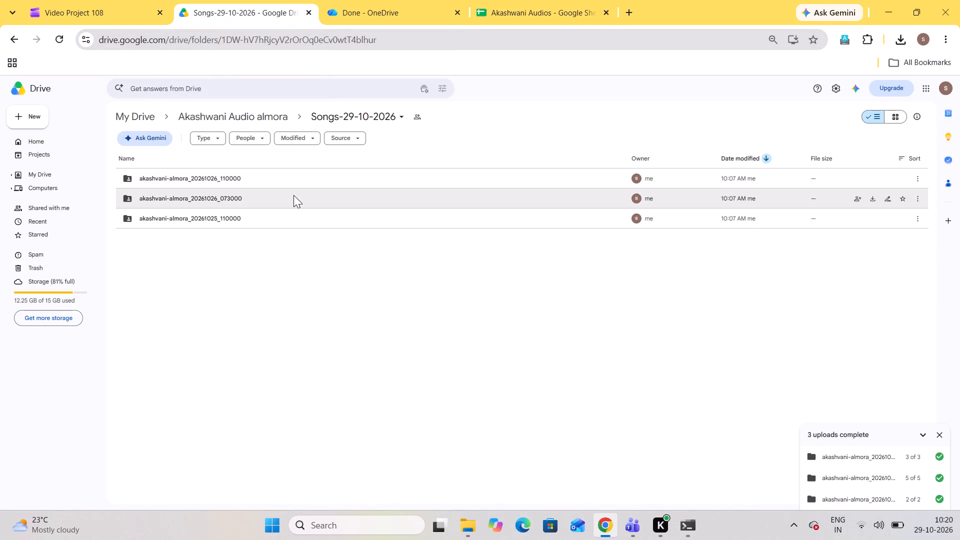
pyautogui.doubleClick(285, 200)
pyautogui.click(285, 199)
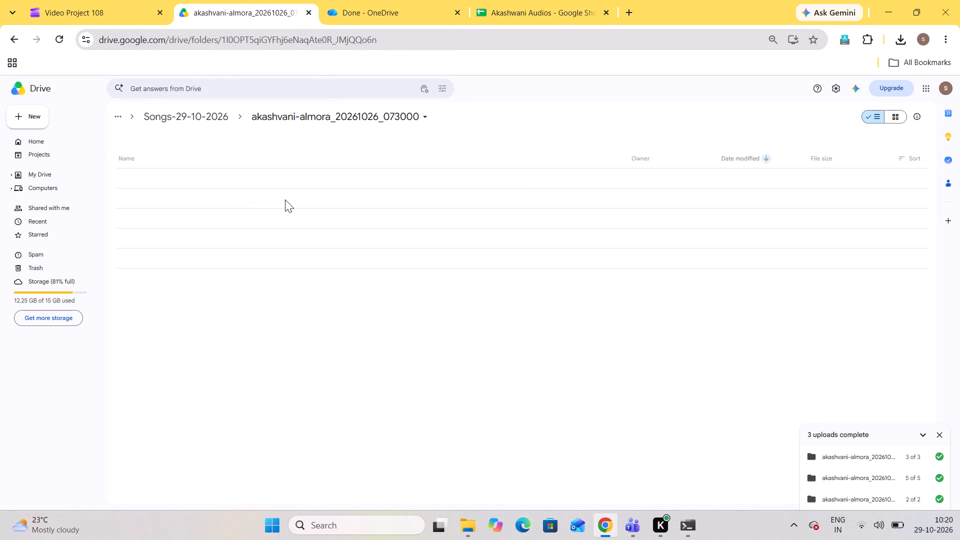
pyautogui.click(385, 118)
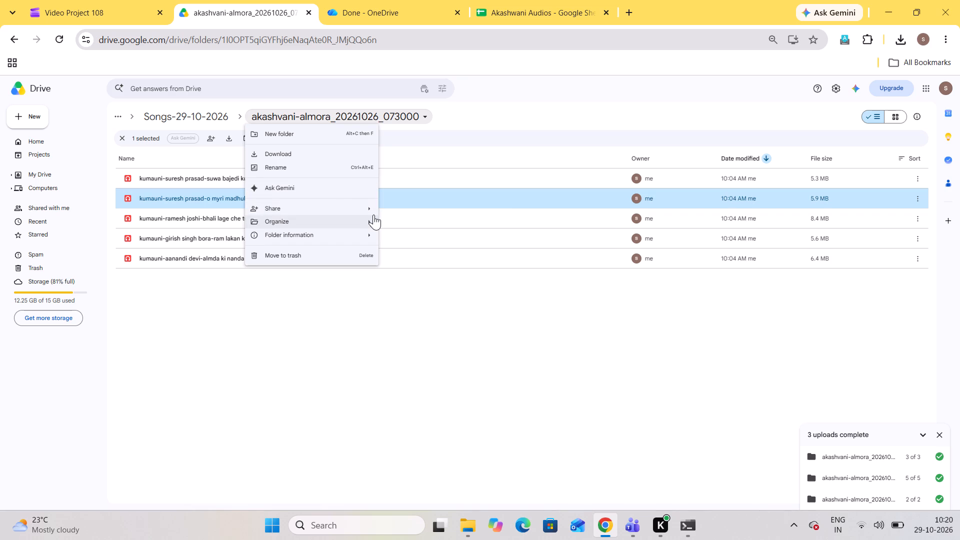
pyautogui.click(386, 223)
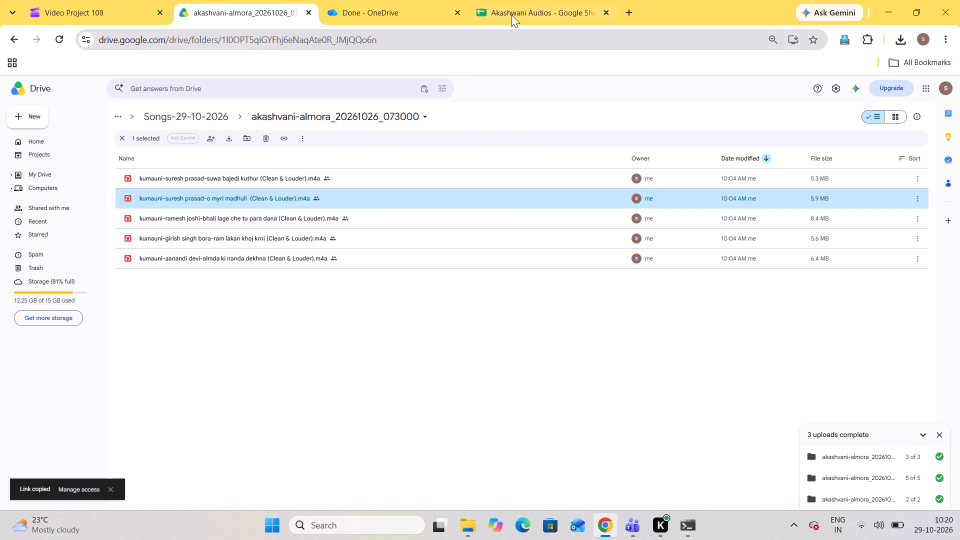
pyautogui.click(511, 14)
pyautogui.hotkey('ctrl', 'v')
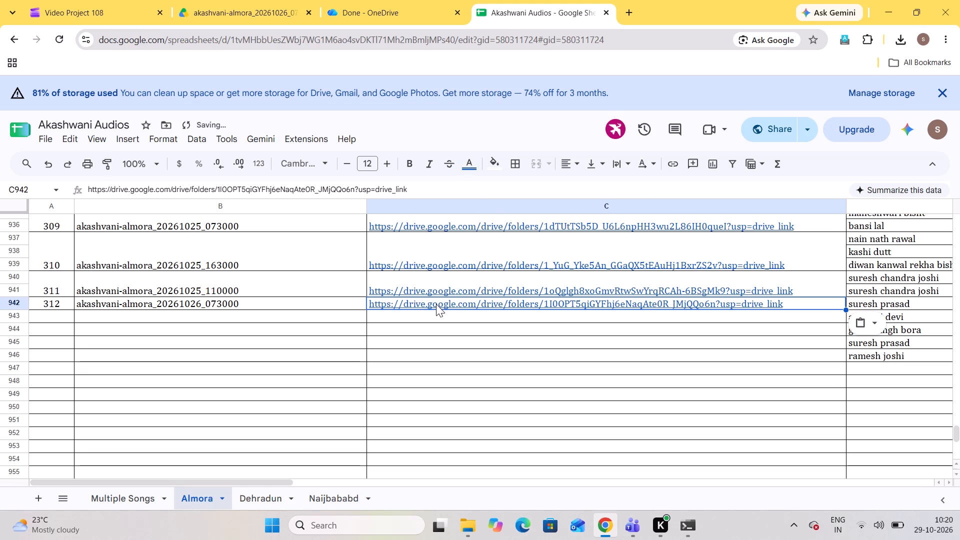
# Merge link cells C942 to C946 into one cell for the akashvani-almora_20261026_073000 folder.
pyautogui.hscroll(-2, 437, 312)
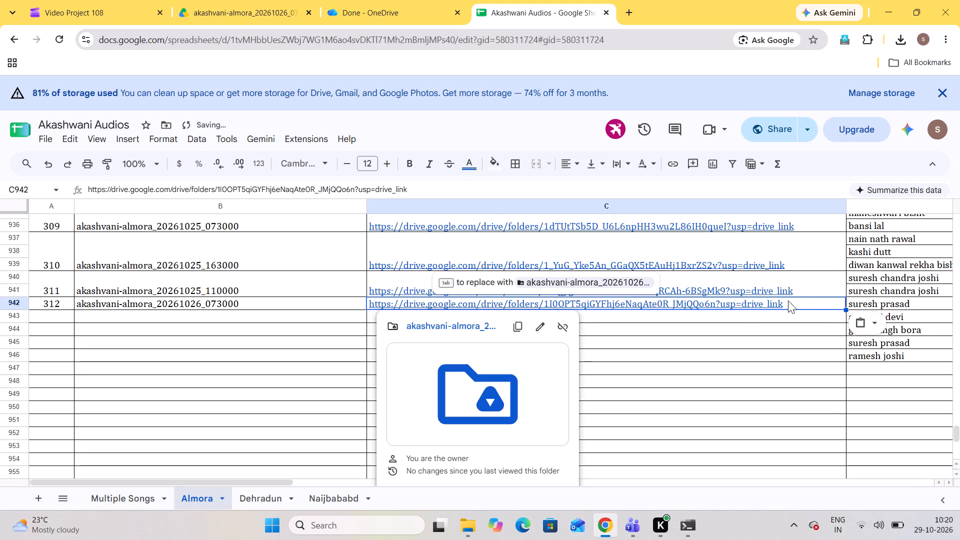
pyautogui.click(244, 12)
pyautogui.click(510, 6)
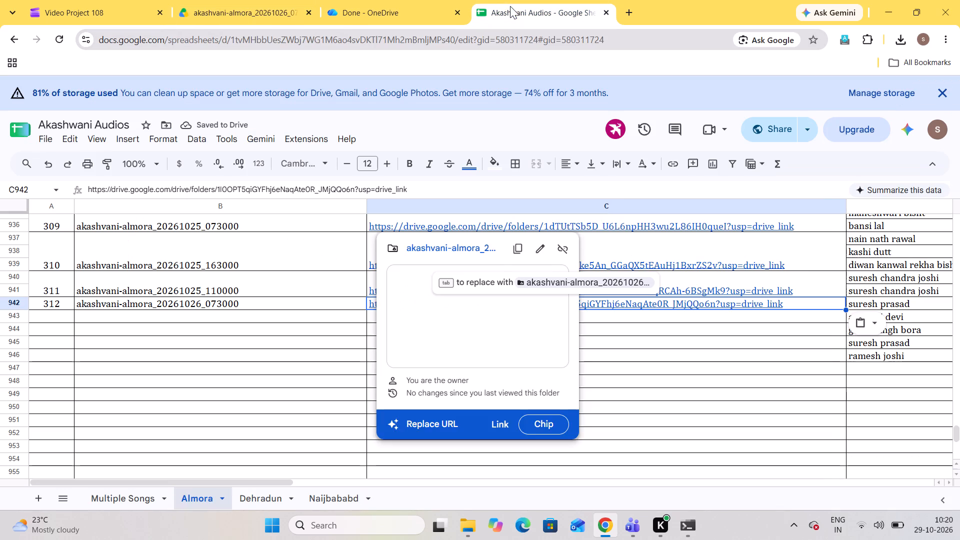
pyautogui.click(813, 318)
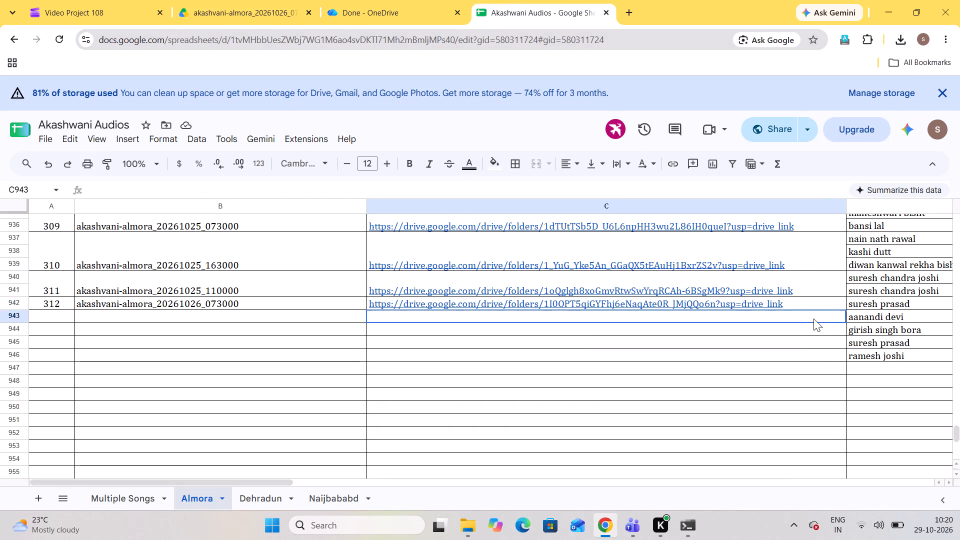
pyautogui.hscroll(-3, 813, 318)
pyautogui.hscroll(-2, 735, 308)
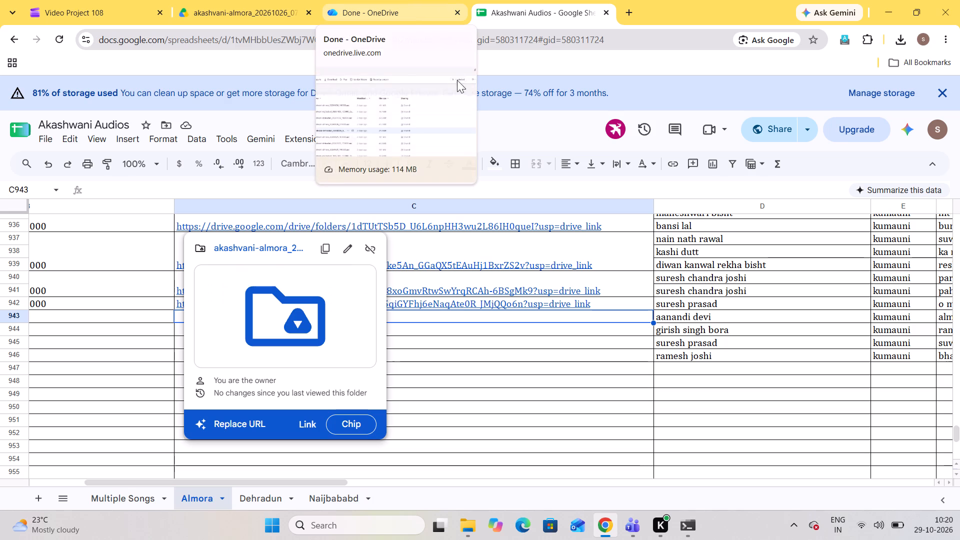
pyautogui.click(611, 301)
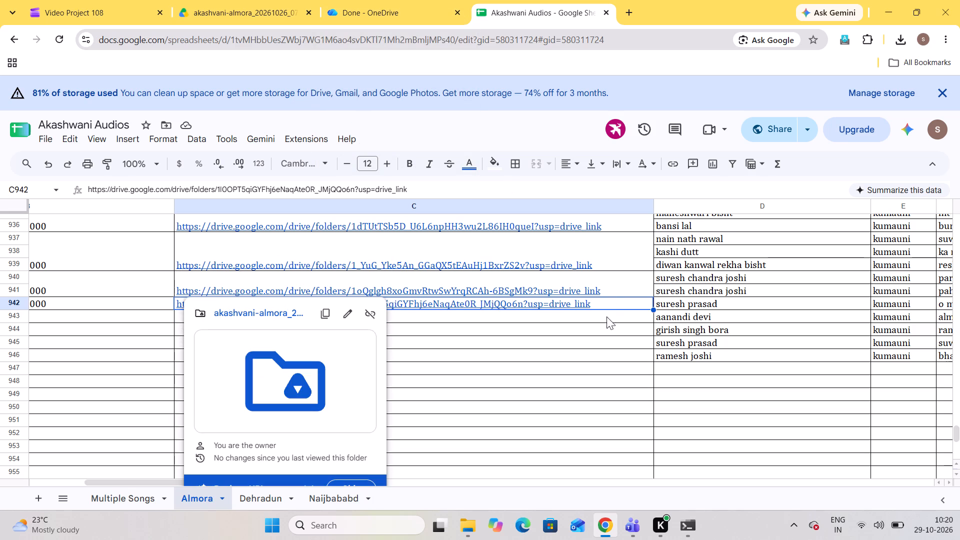
pyautogui.click(280, 11)
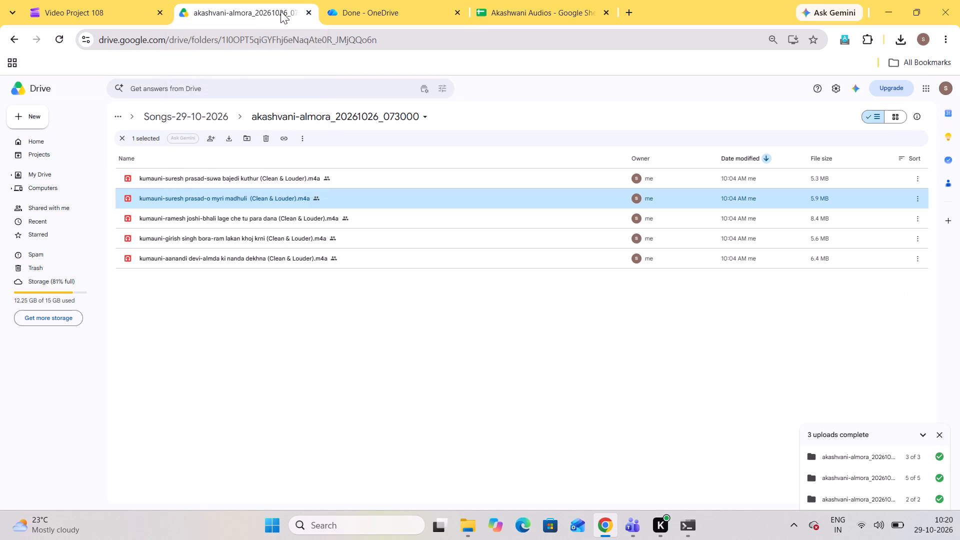
pyautogui.click(579, 6)
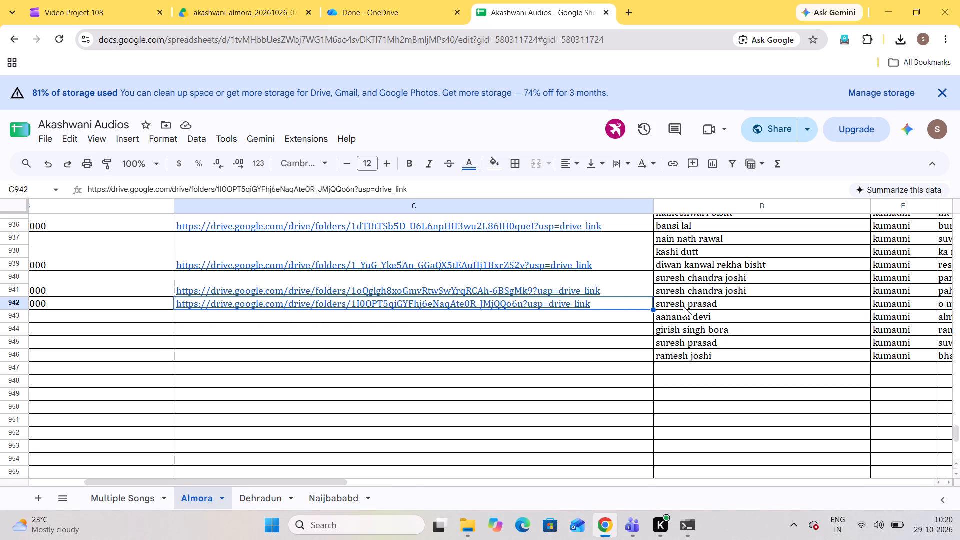
pyautogui.keyDown('ctrl'); pyautogui.click(631, 320); pyautogui.keyUp('ctrl')
pyautogui.keyDown('ctrl'); pyautogui.click(630, 332); pyautogui.keyUp('ctrl')
pyautogui.keyDown('ctrl'); pyautogui.click(631, 346); pyautogui.keyUp('ctrl')
pyautogui.keyDown('ctrl'); pyautogui.click(633, 357); pyautogui.keyUp('ctrl')
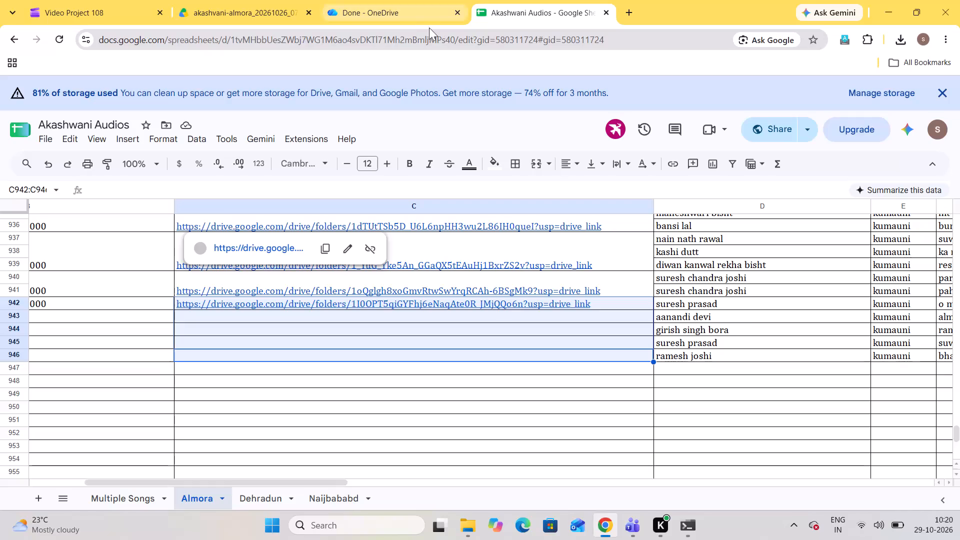
pyautogui.click(539, 161)
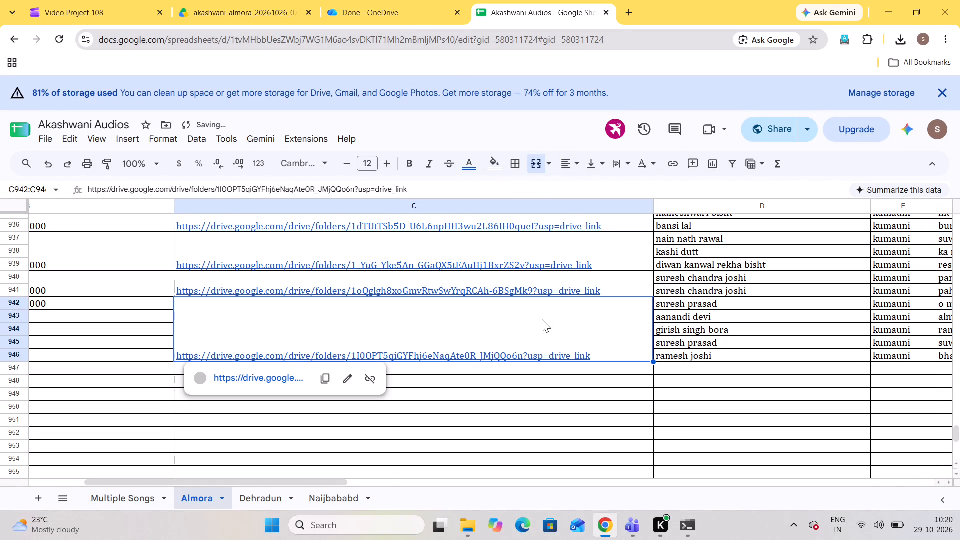
# Compare the singer, language and song entries in rows 942 to 946 with the audio files in the akashvani-almora_20261026_073000 Drive folder.
pyautogui.hscroll(1, 542, 319)
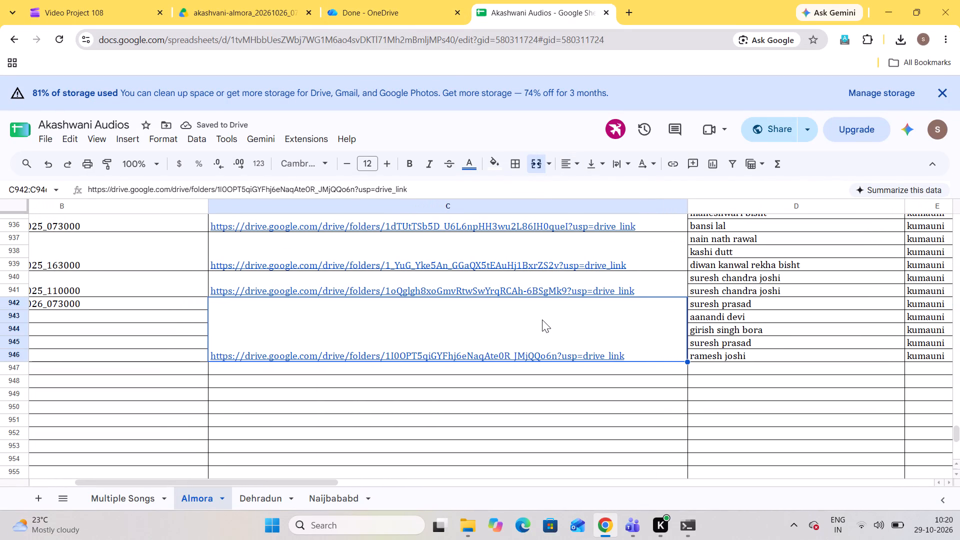
pyautogui.hscroll(1, 542, 319)
pyautogui.hscroll(-1, 549, 322)
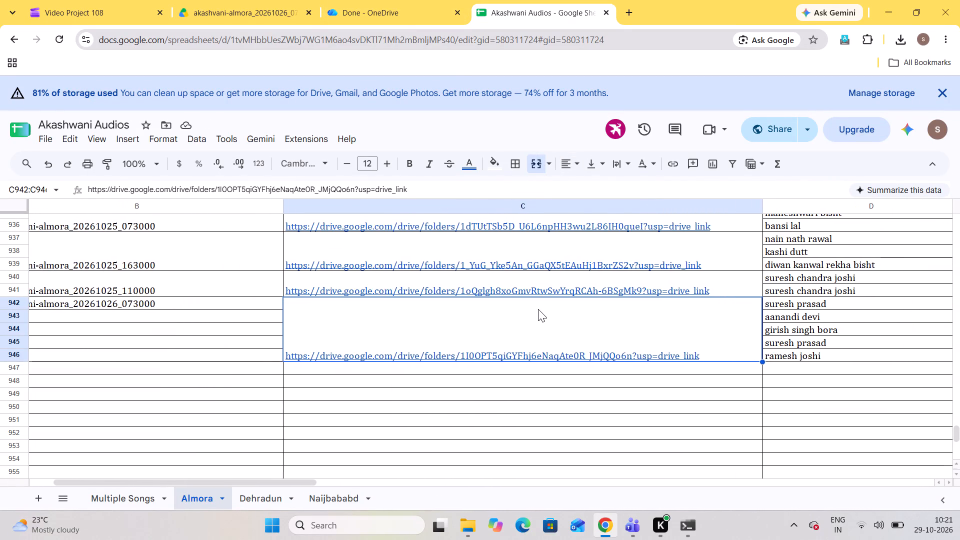
pyautogui.hscroll(-1, 538, 309)
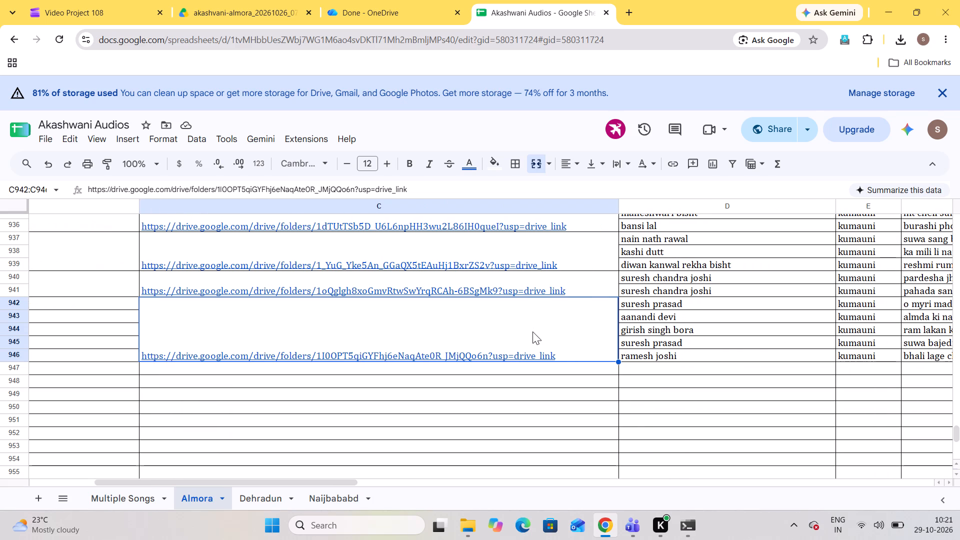
pyautogui.click(258, 13)
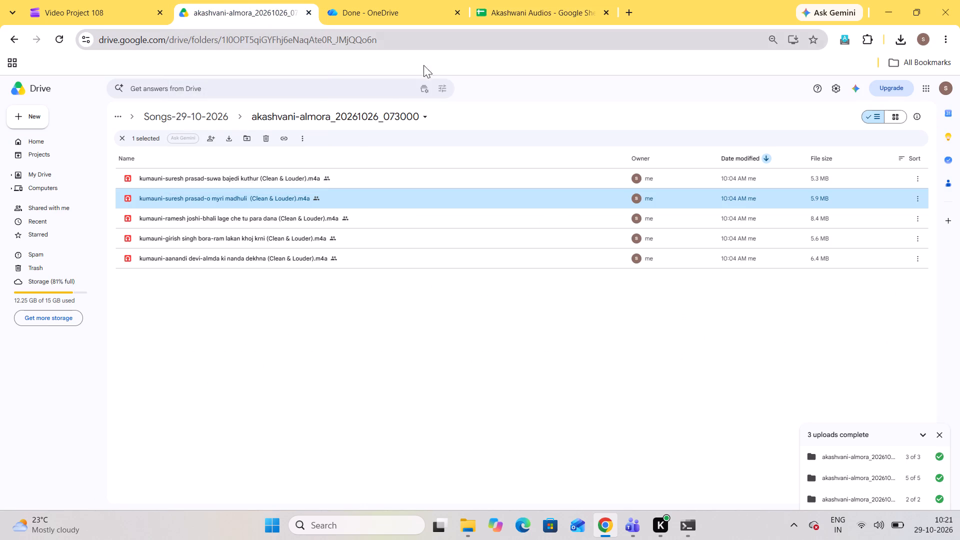
pyautogui.click(531, 8)
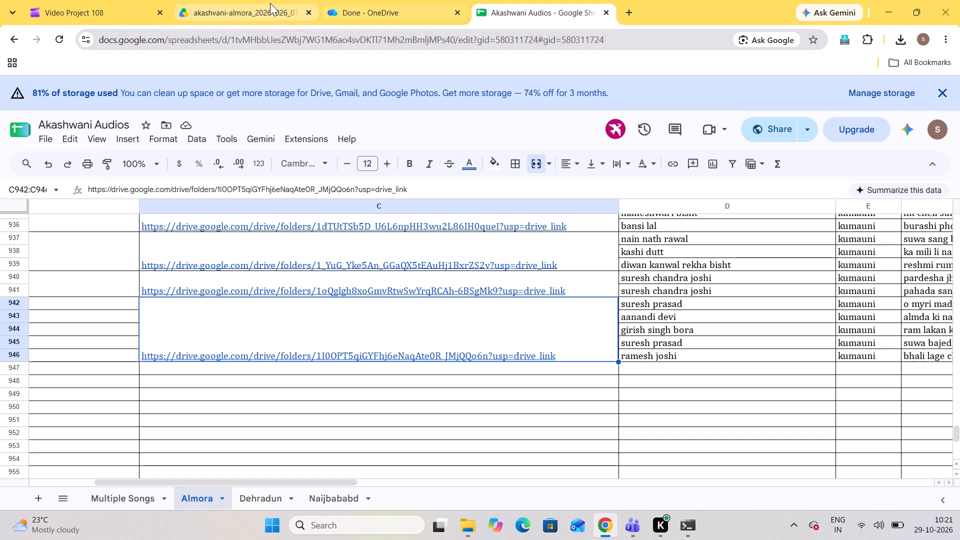
pyautogui.click(254, 3)
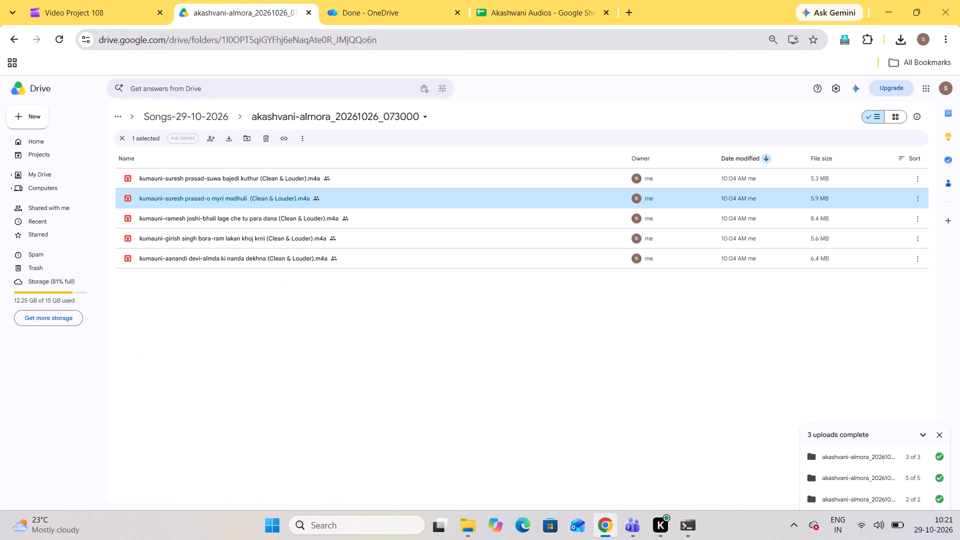
pyautogui.click(529, 6)
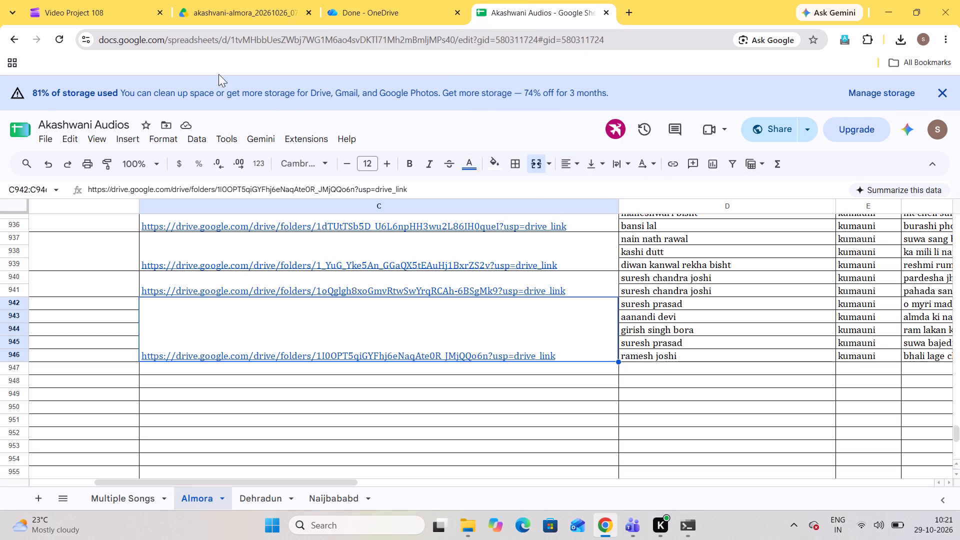
pyautogui.click(230, 8)
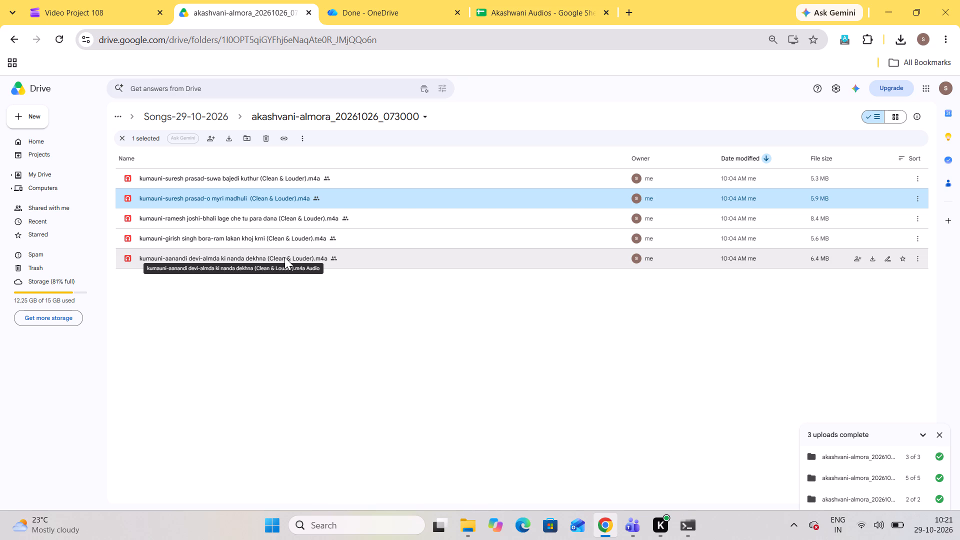
pyautogui.click(545, 18)
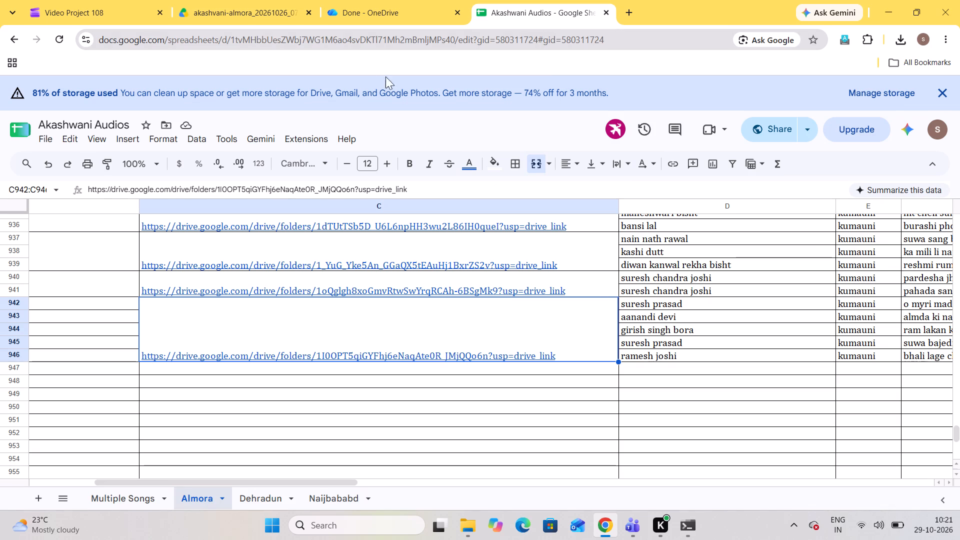
pyautogui.click(271, 16)
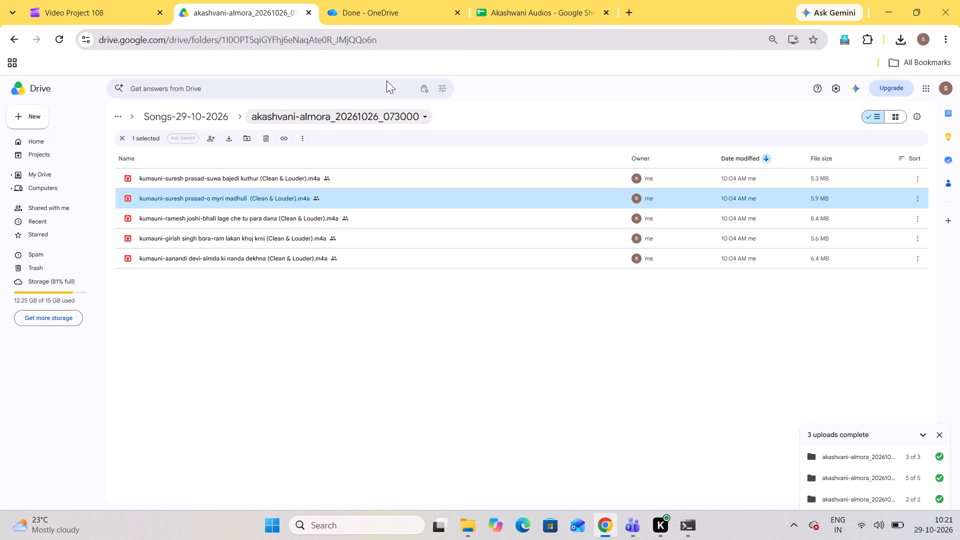
pyautogui.click(508, 16)
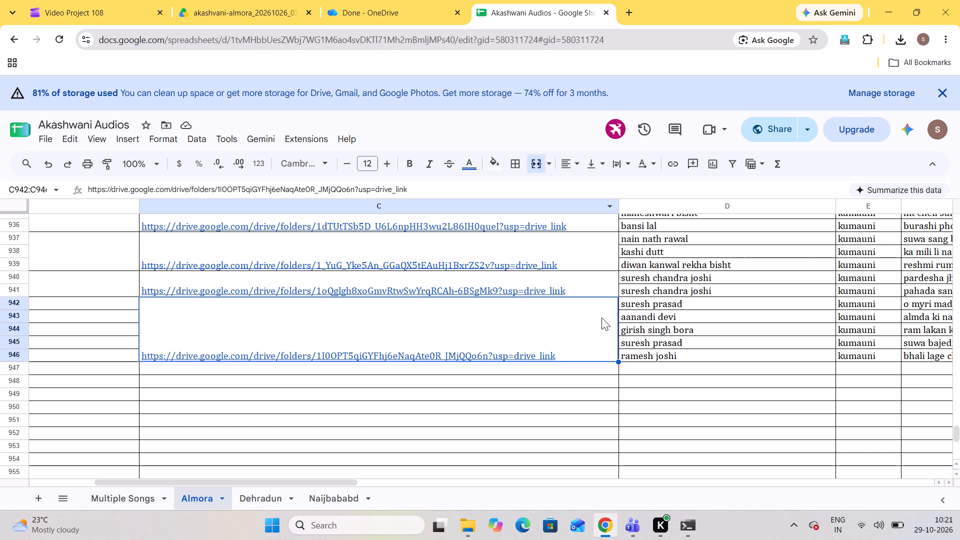
pyautogui.hscroll(-3, 598, 316)
# Merge folder name cells B942 to B946 into one cell.
pyautogui.hscroll(2, 593, 322)
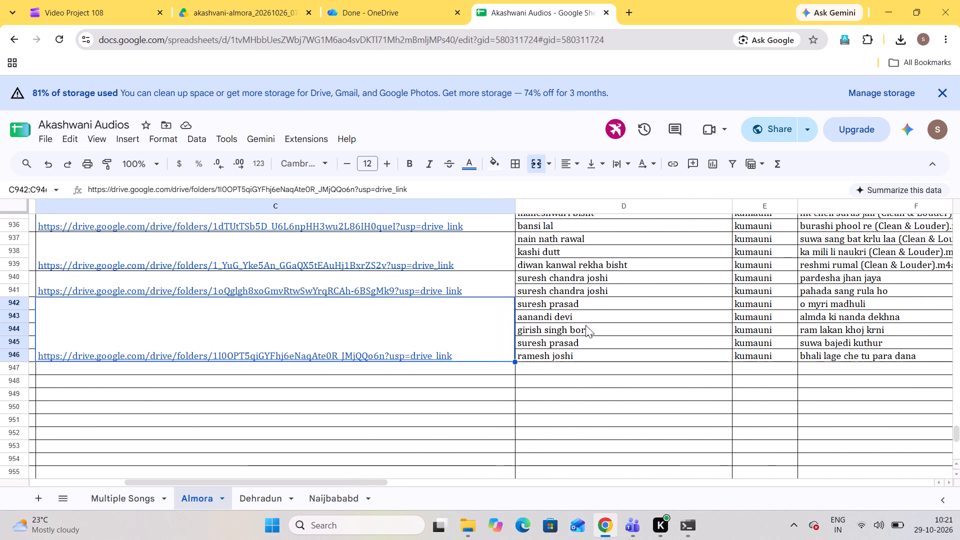
pyautogui.hscroll(5, 585, 324)
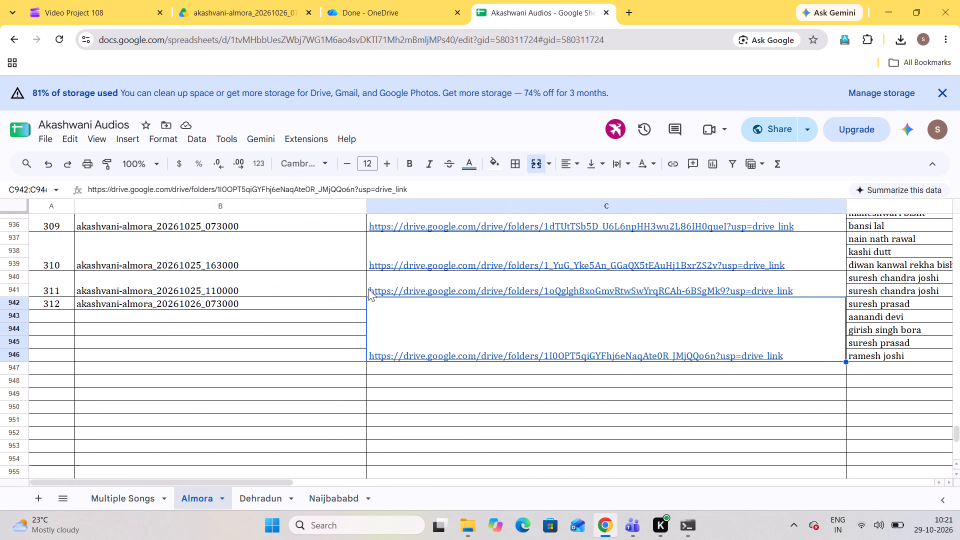
pyautogui.hscroll(1, 368, 288)
pyautogui.click(344, 307)
pyautogui.keyDown('ctrl'); pyautogui.click(343, 316); pyautogui.keyUp('ctrl')
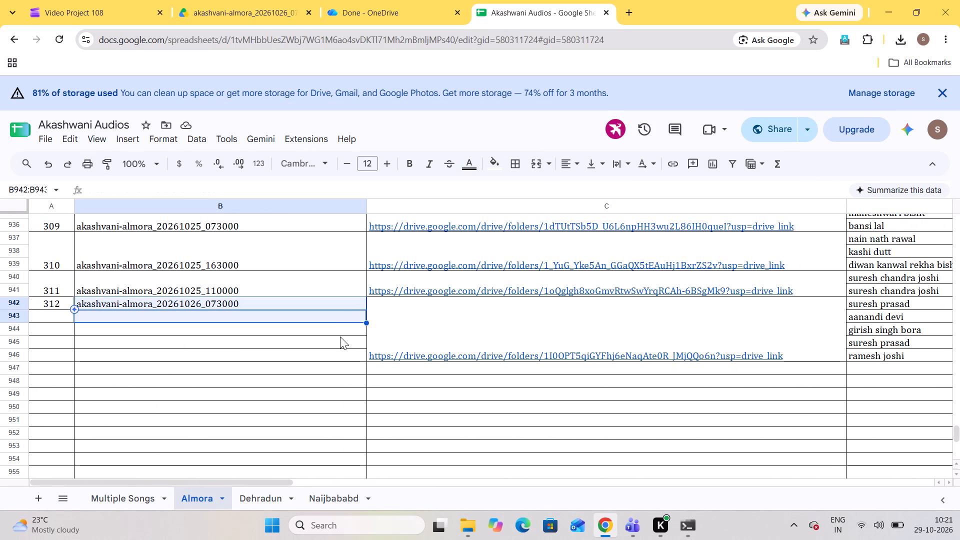
pyautogui.keyDown('ctrl'); pyautogui.click(340, 336); pyautogui.keyUp('ctrl')
pyautogui.keyDown('ctrl'); pyautogui.click(339, 345); pyautogui.keyUp('ctrl')
pyautogui.keyDown('ctrl'); pyautogui.click(339, 358); pyautogui.keyUp('ctrl')
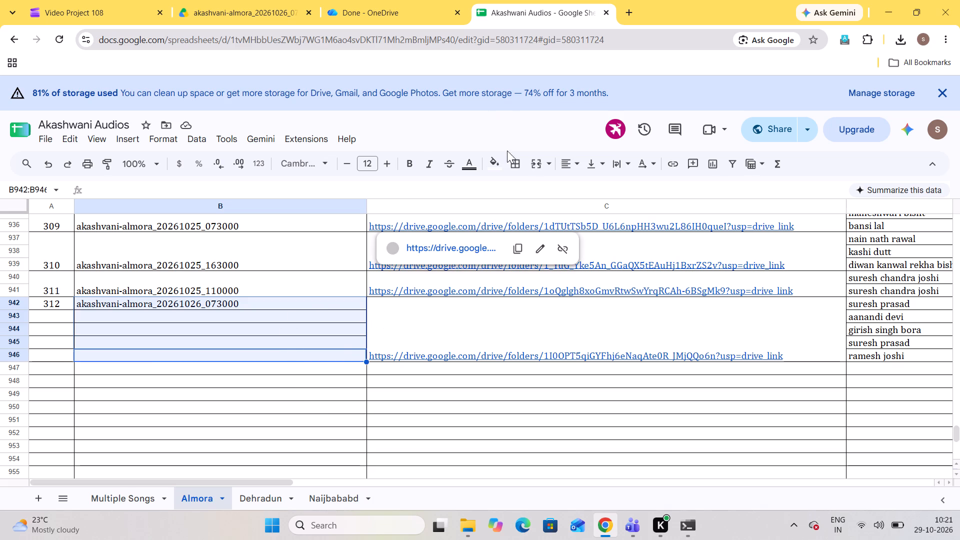
pyautogui.click(536, 168)
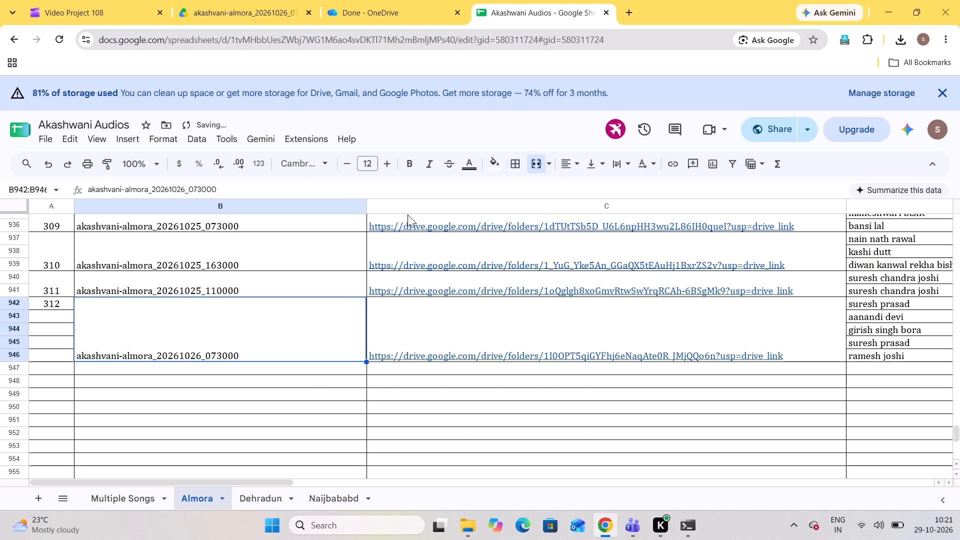
# Merge serial number cells A942 to A946 into one cell.
pyautogui.click(67, 304)
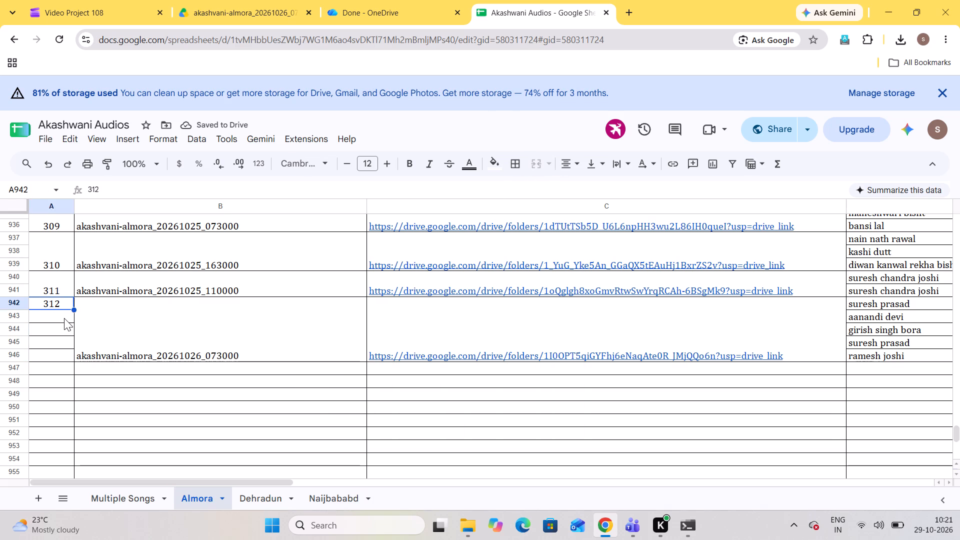
pyautogui.keyDown('ctrl'); pyautogui.click(64, 318); pyautogui.keyUp('ctrl')
pyautogui.keyDown('ctrl'); pyautogui.click(63, 328); pyautogui.keyUp('ctrl')
pyautogui.keyDown('ctrl'); pyautogui.click(63, 345); pyautogui.keyUp('ctrl')
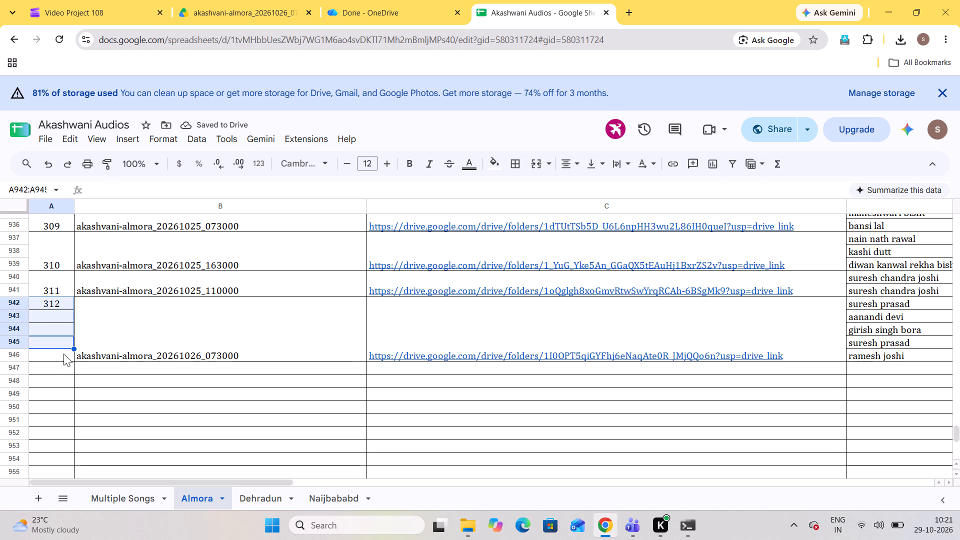
pyautogui.keyDown('ctrl'); pyautogui.click(63, 355); pyautogui.keyUp('ctrl')
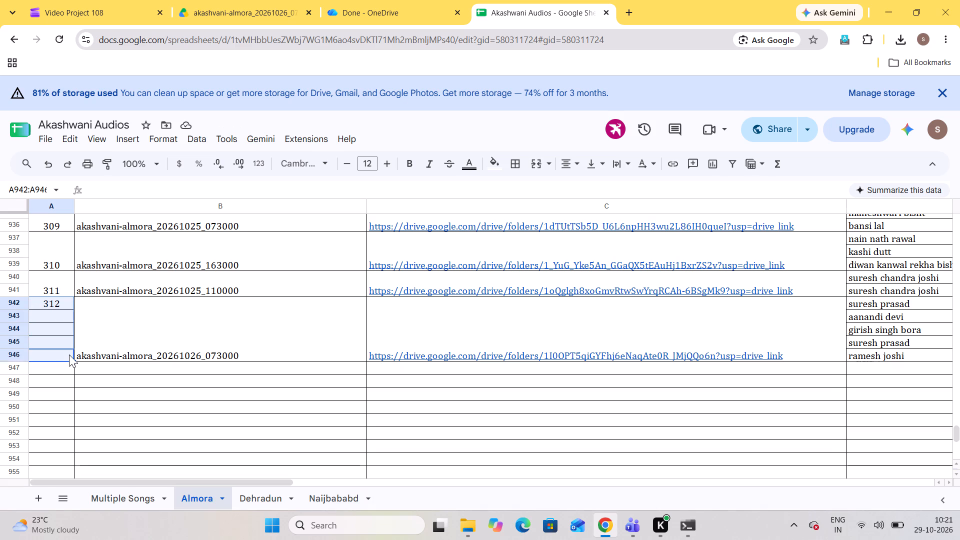
pyautogui.click(536, 168)
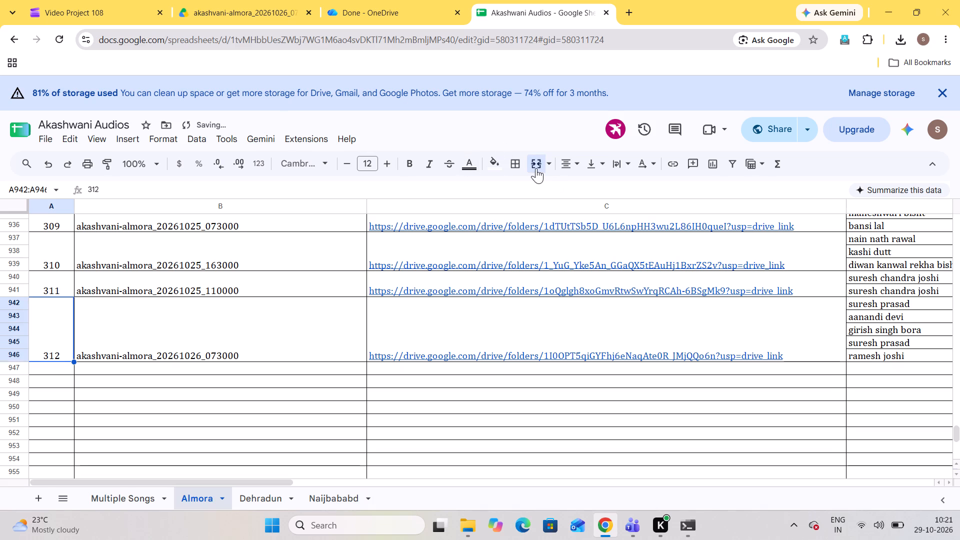
# Recheck the completed entries in rows 942 to 946 against the file names in the akashvani-almora_20261026_073000 Drive folder.
pyautogui.hscroll(-5, 524, 280)
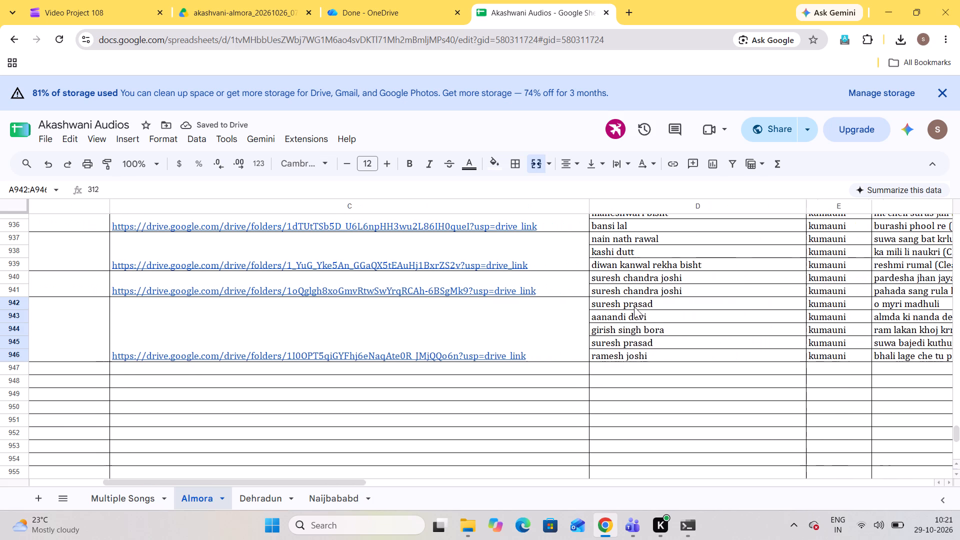
pyautogui.hscroll(-3, 635, 306)
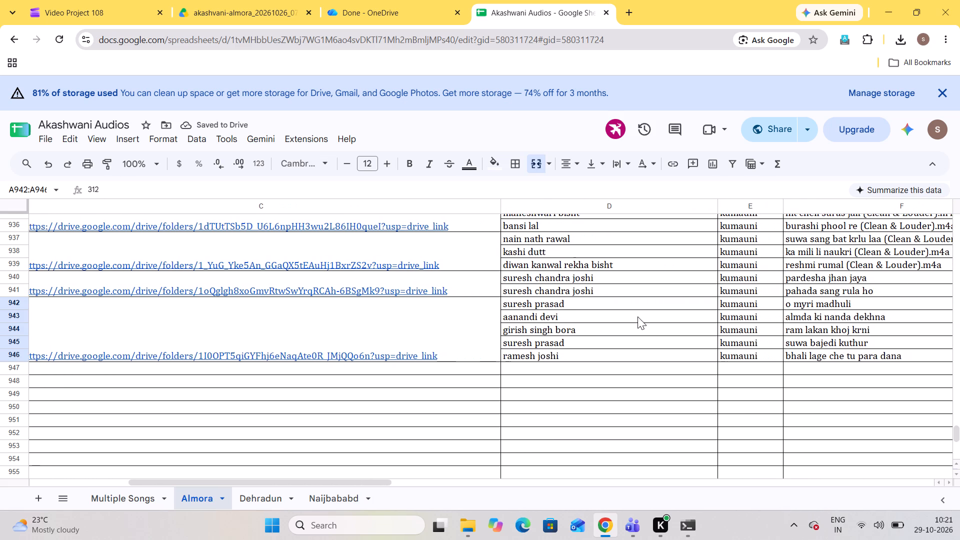
pyautogui.hscroll(-1, 637, 316)
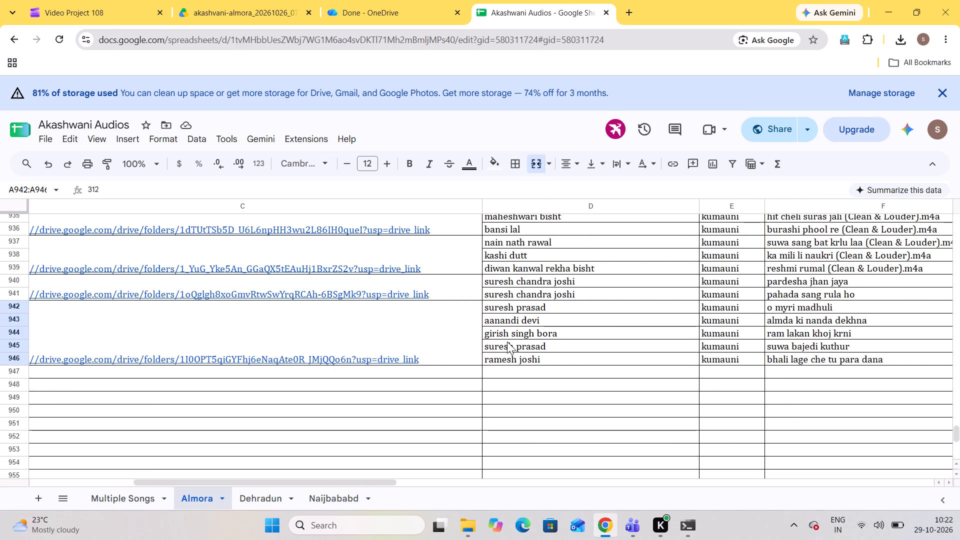
pyautogui.hscroll(6, 447, 333)
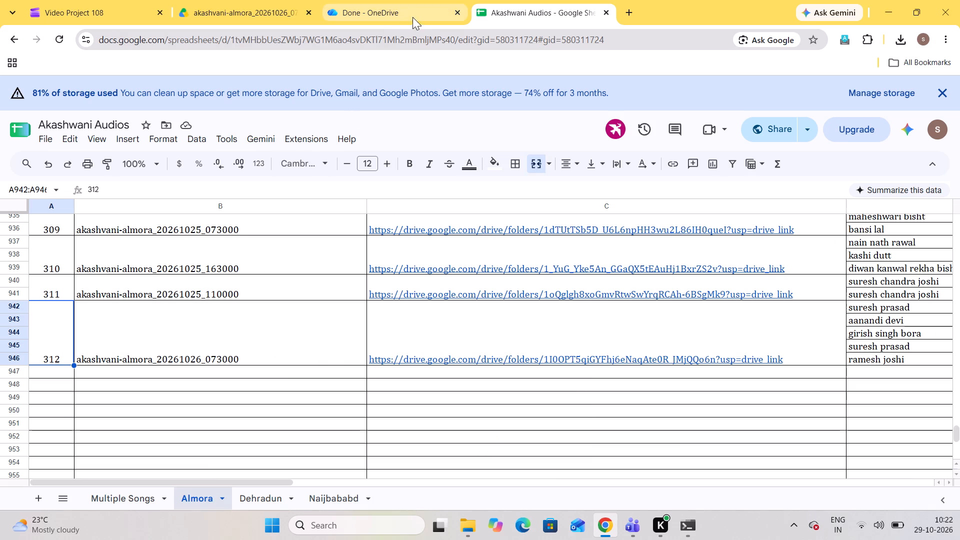
pyautogui.click(259, 15)
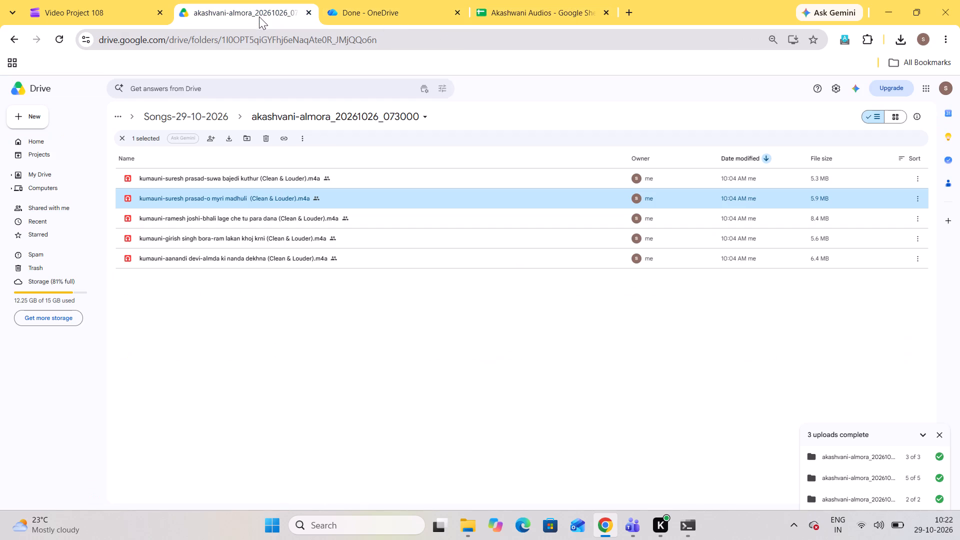
pyautogui.click(537, 16)
pyautogui.click(220, 15)
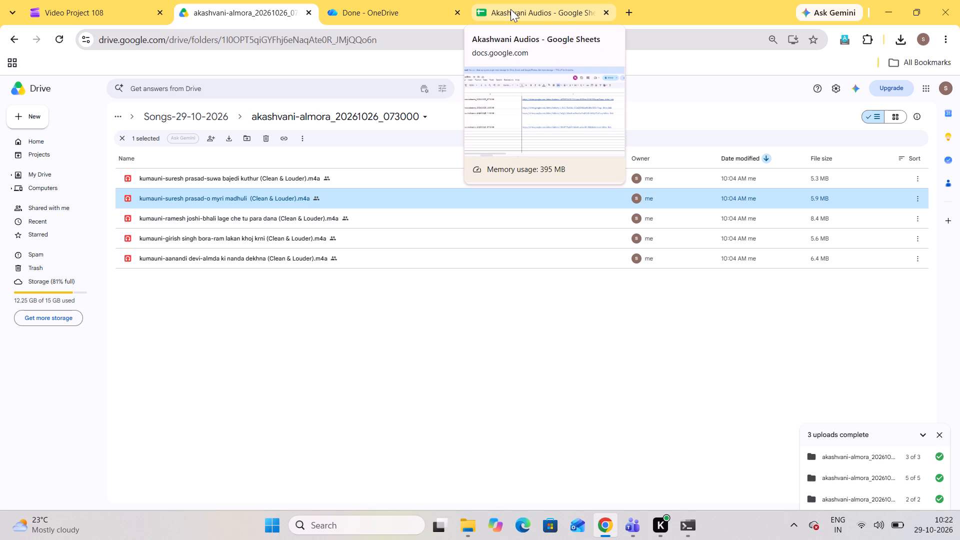
# Enter serial number 313 in cell A947 of the Almora sheet.
pyautogui.click(510, 9)
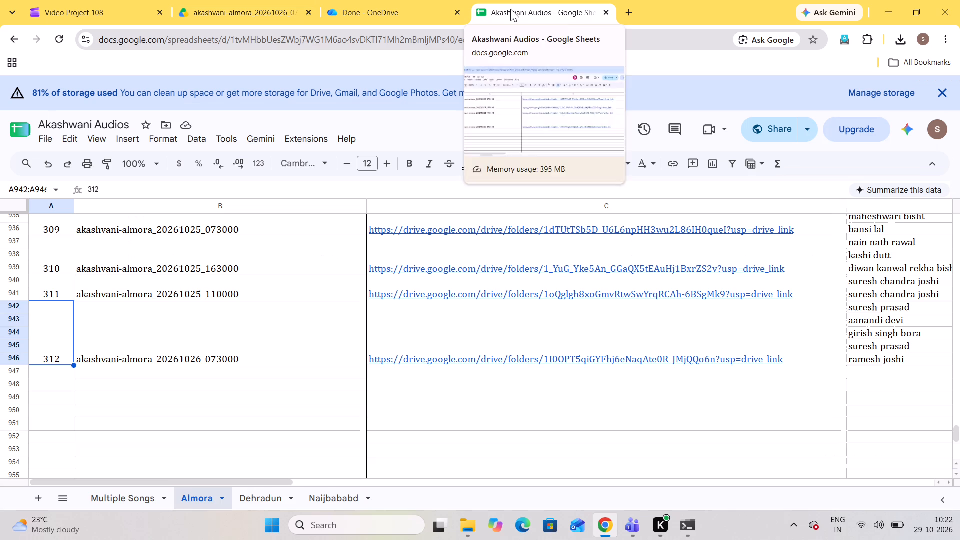
pyautogui.click(267, 14)
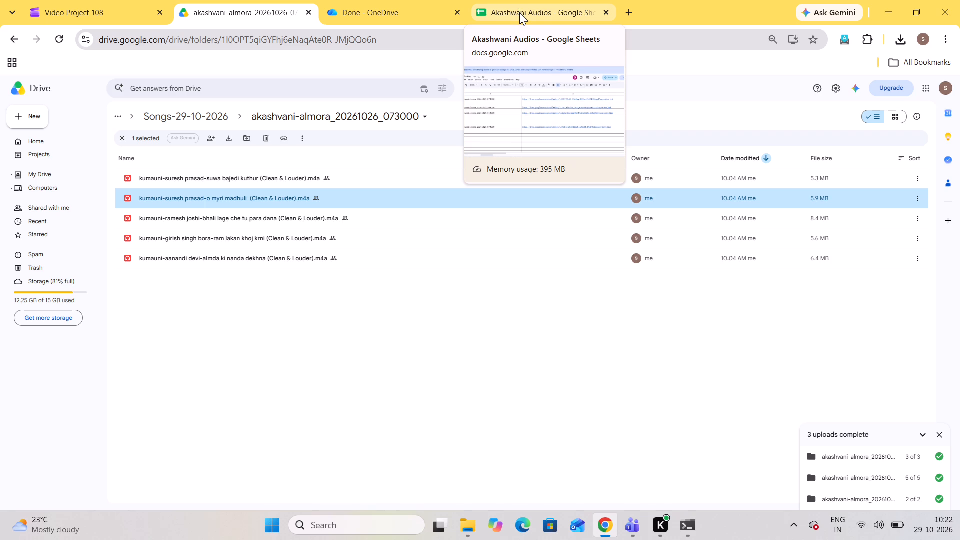
pyautogui.click(519, 12)
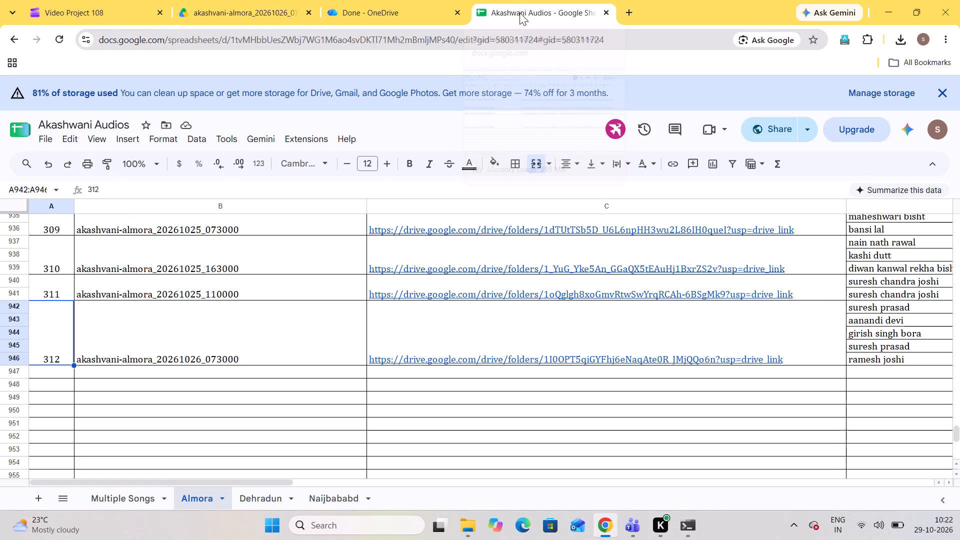
pyautogui.hscroll(1, 305, 350)
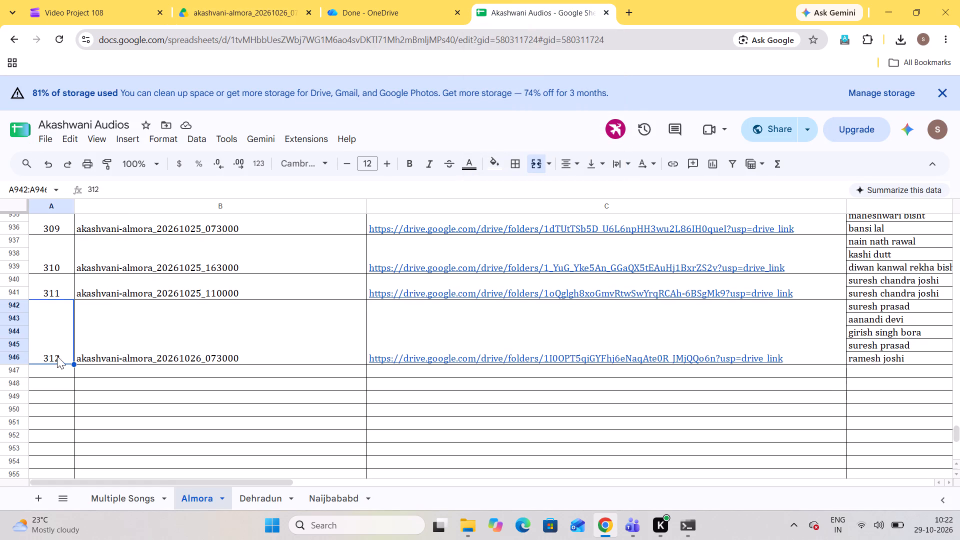
pyautogui.hscroll(1, 57, 356)
pyautogui.click(48, 369)
pyautogui.press('3')
pyautogui.press('1')
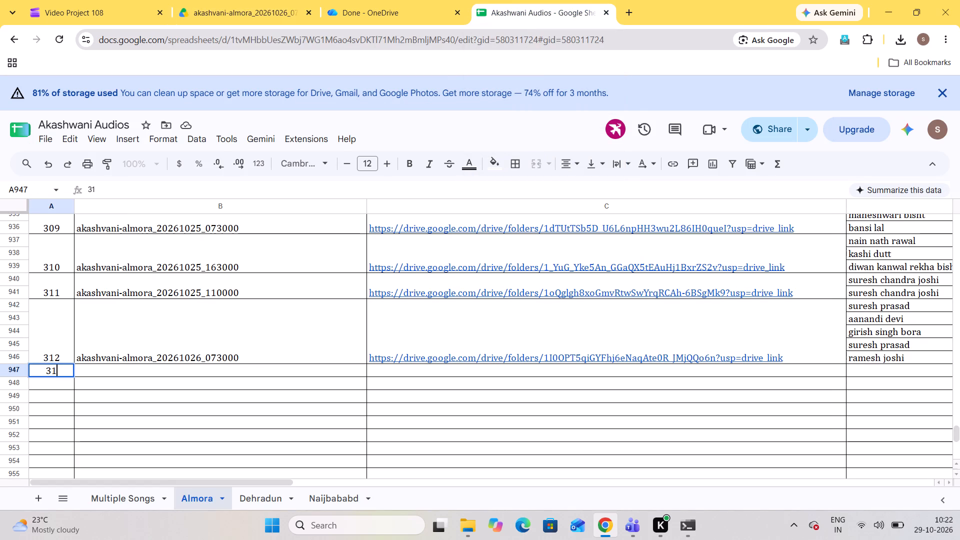
pyautogui.press('3')
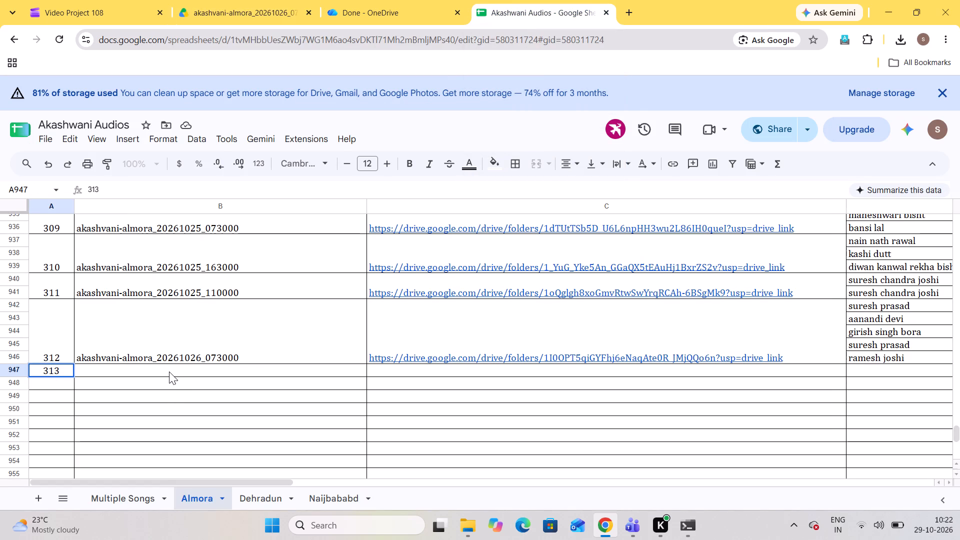
# Open the akashvani-almora_20261026_110000 folder inside Songs-29-10-2026 in Google Drive.
pyautogui.click(169, 371)
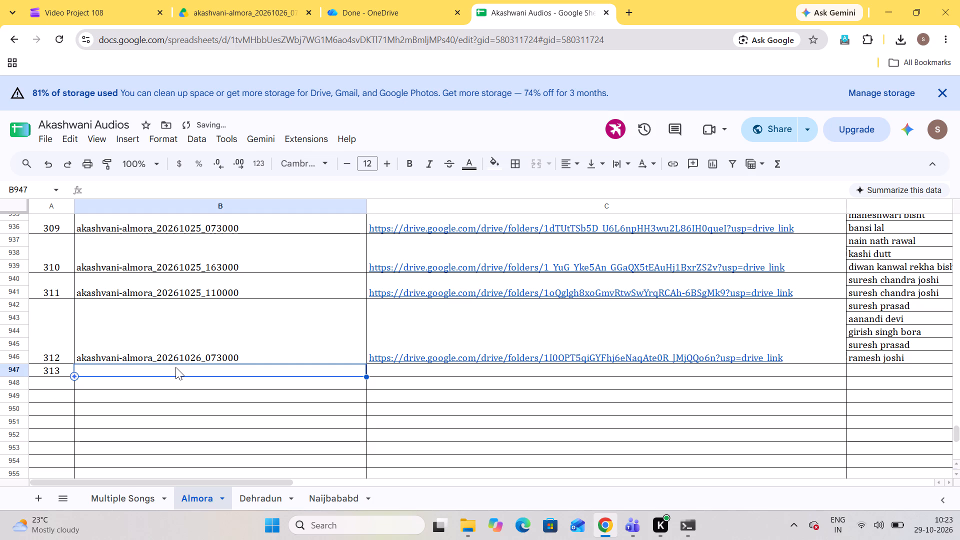
pyautogui.scroll(-1, 175, 367)
pyautogui.hscroll(-1, 175, 367)
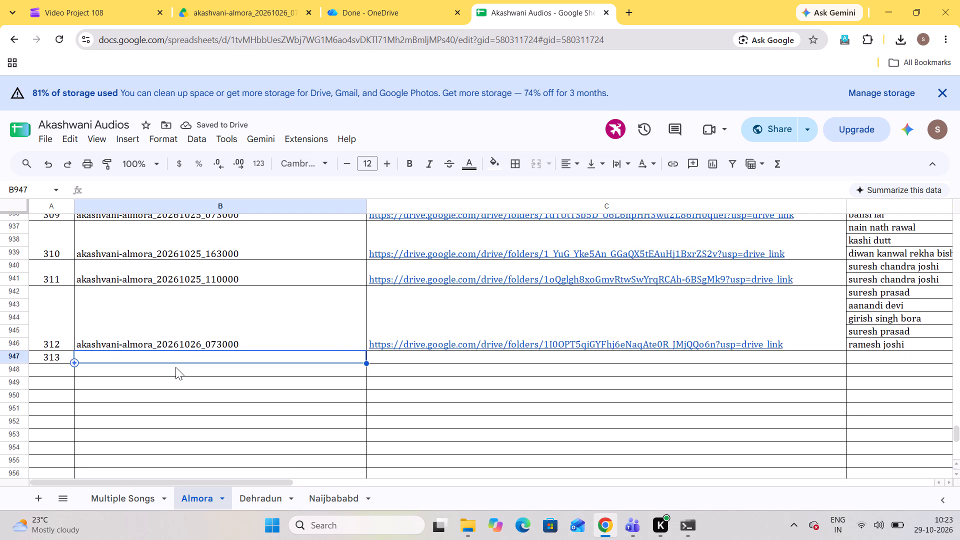
pyautogui.hscroll(-1, 175, 367)
pyautogui.hscroll(1, 175, 367)
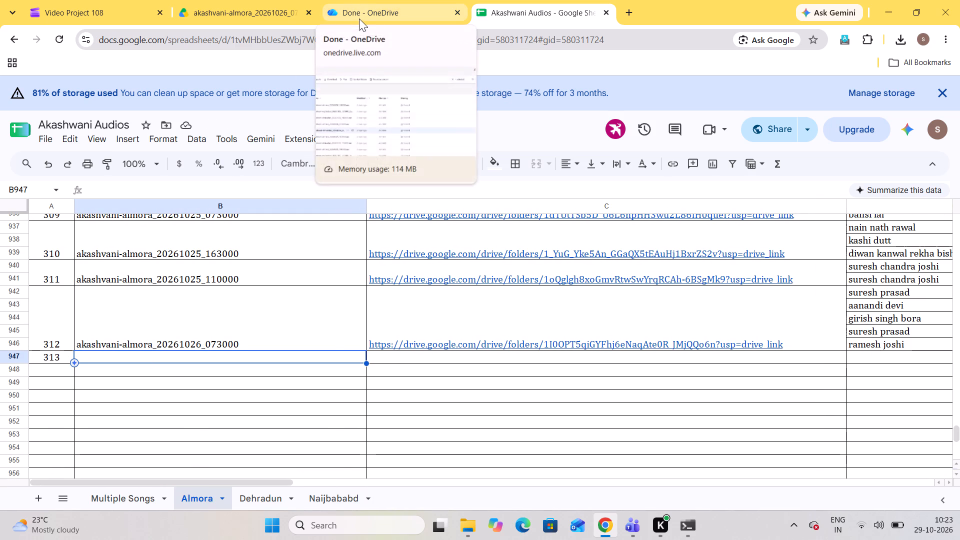
pyautogui.click(266, 12)
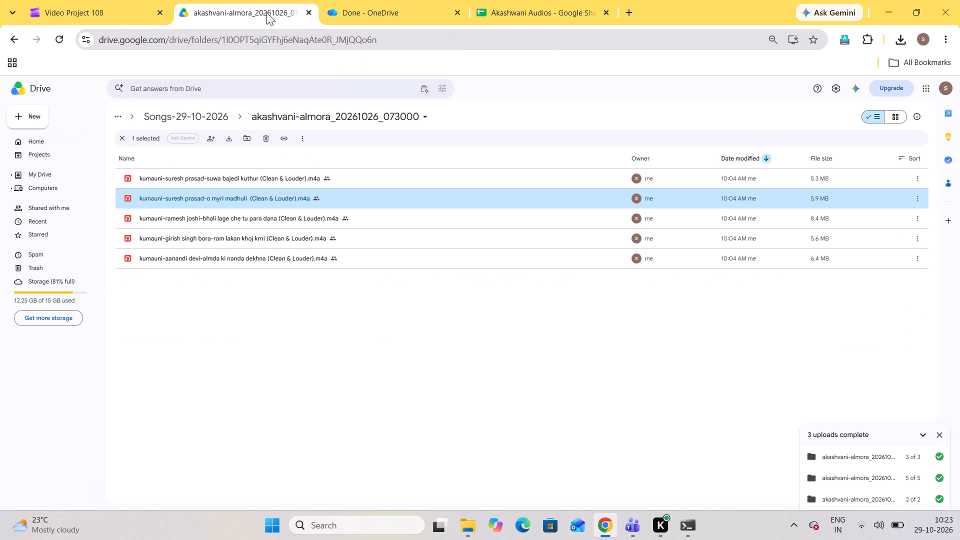
pyautogui.click(206, 115)
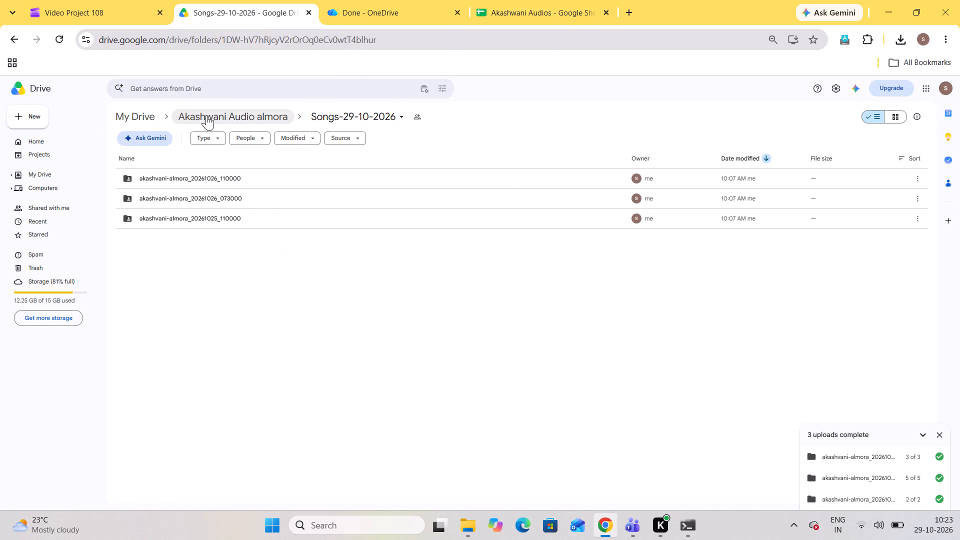
pyautogui.click(219, 183)
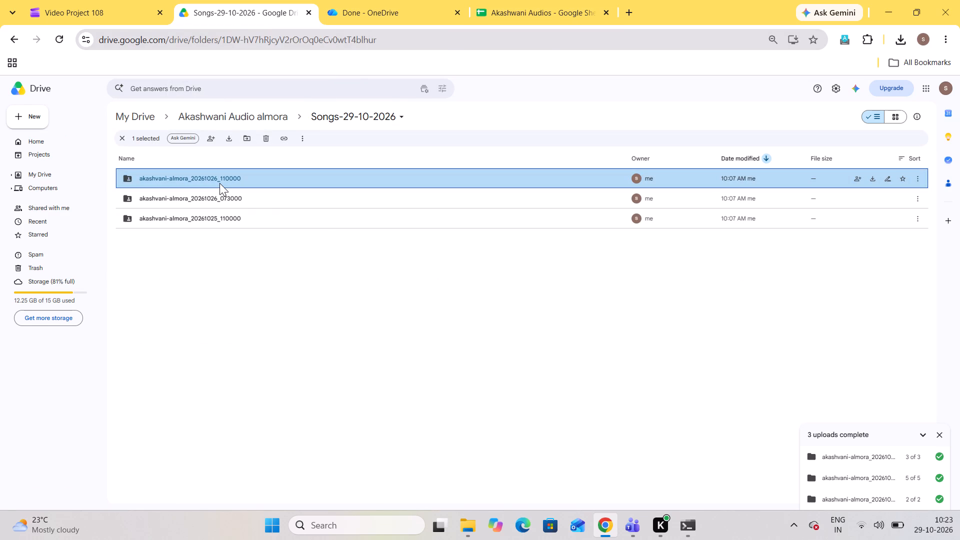
pyautogui.click(219, 183)
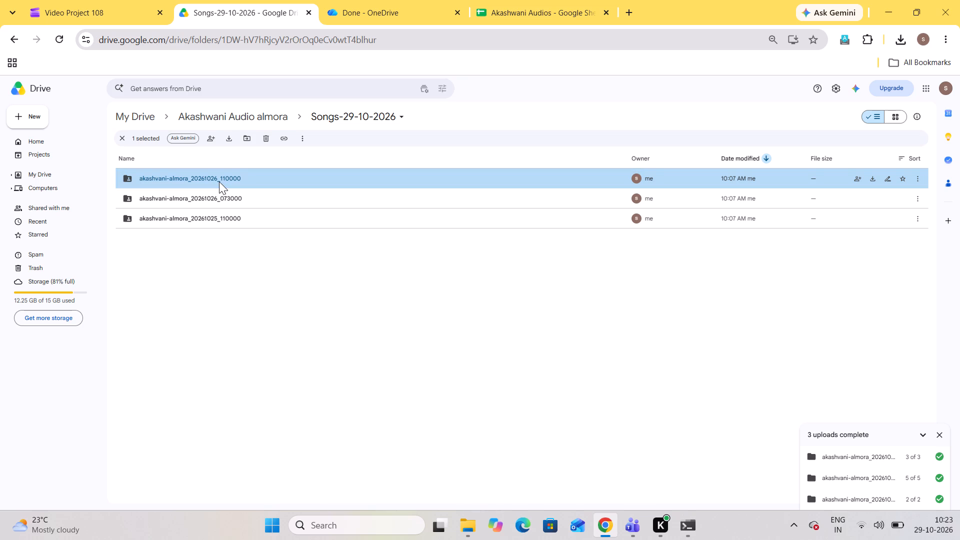
pyautogui.doubleClick(219, 181)
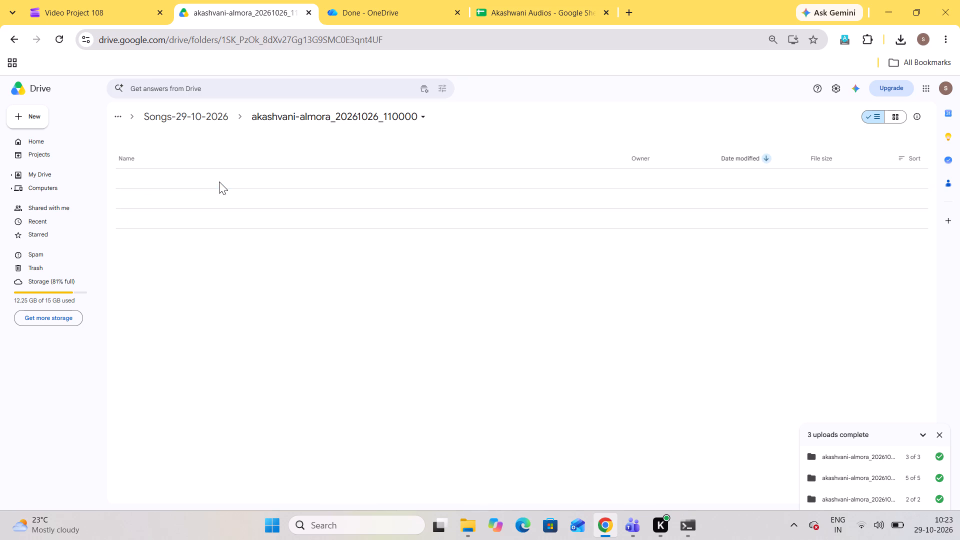
# Copy the folder name akashvani-almora_20261026_110000 from Drive into cell B947 of the Akashwani Audios spreadsheet.
pyautogui.click(332, 116)
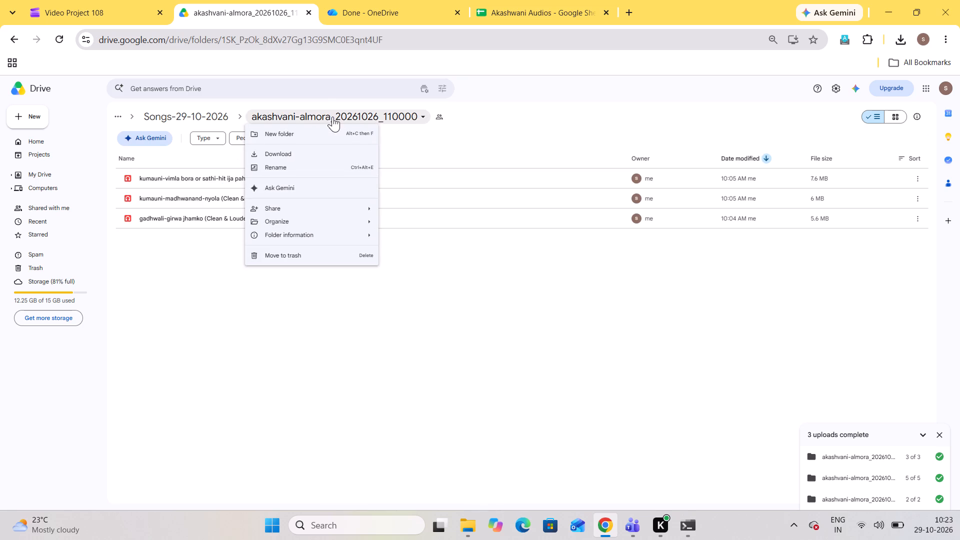
pyautogui.click(325, 169)
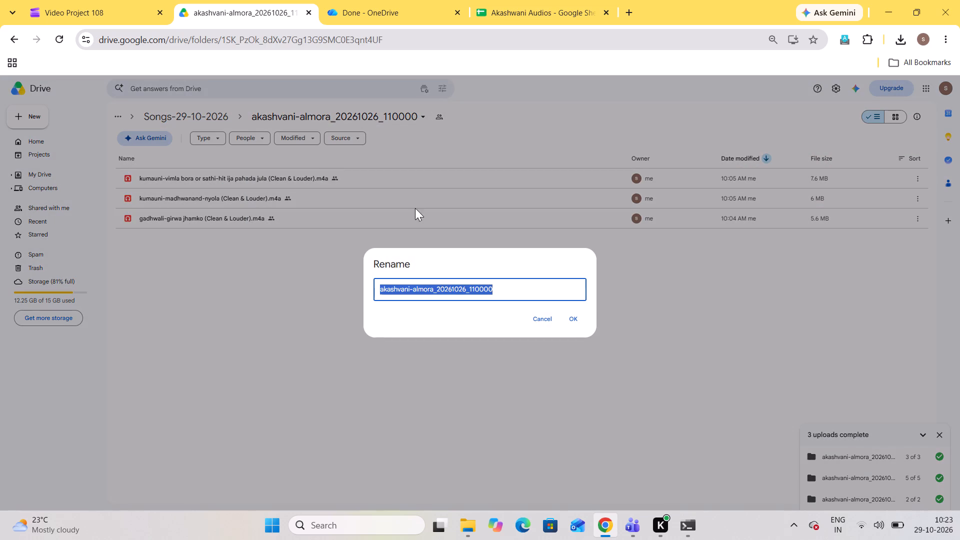
pyautogui.tripleClick(450, 289)
pyautogui.hotkey('ctrl', 'c')
pyautogui.click(515, 19)
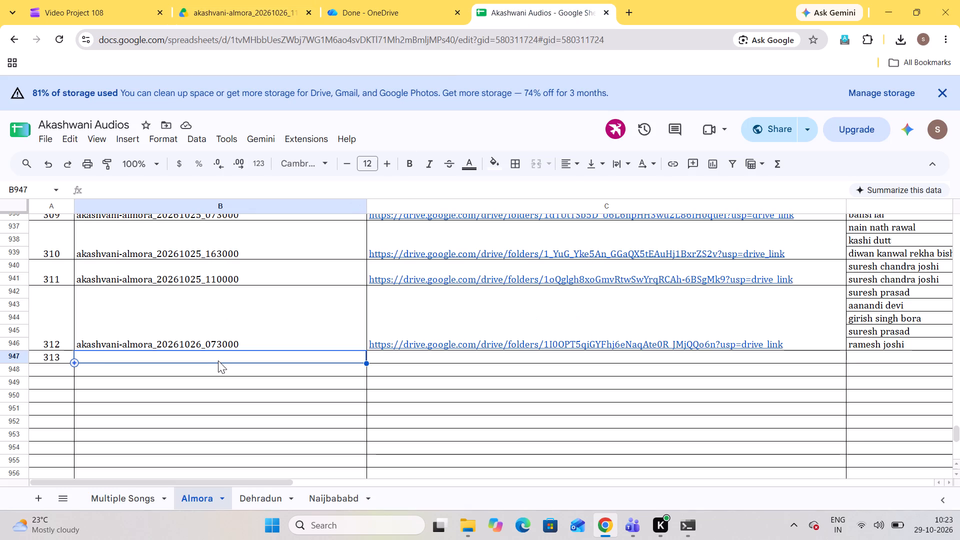
pyautogui.click(218, 360)
pyautogui.hotkey('ctrl', 'v')
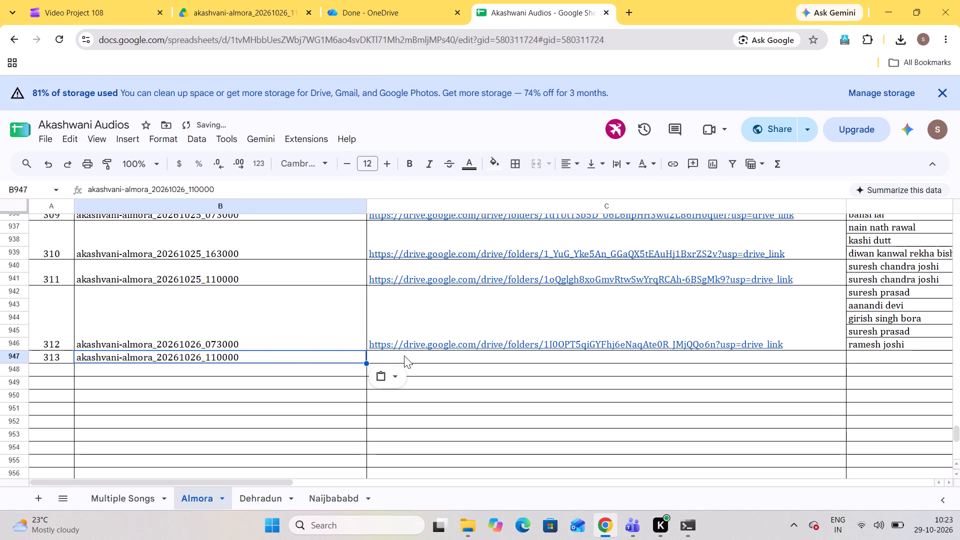
# Copy the sharing link of the akashvani-almora_20261026_110000 Drive folder into cell C947 of the spreadsheet.
pyautogui.click(405, 356)
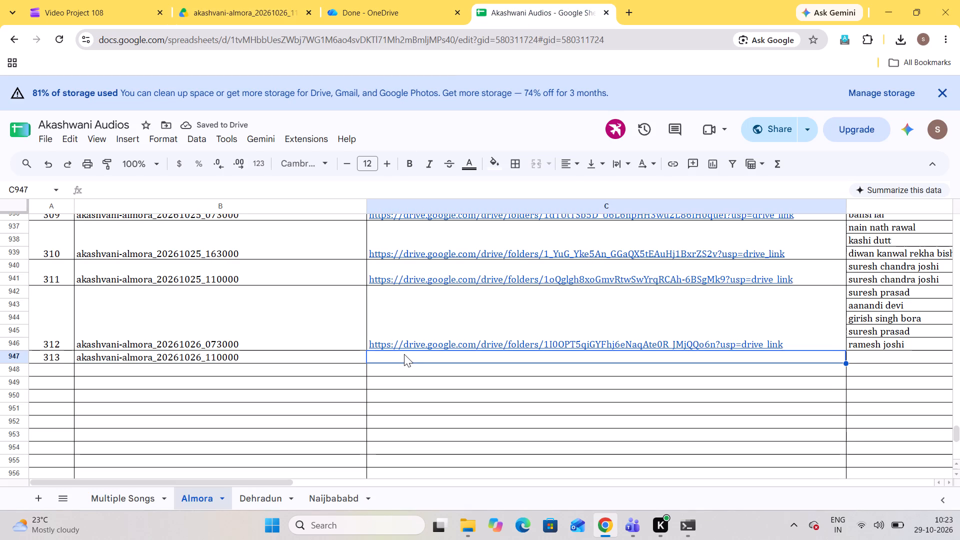
pyautogui.click(277, 14)
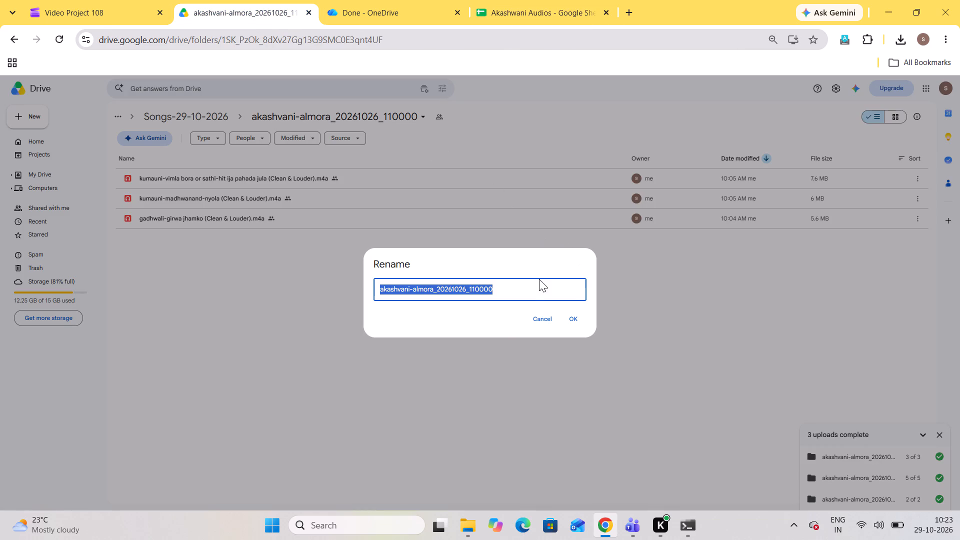
pyautogui.click(567, 318)
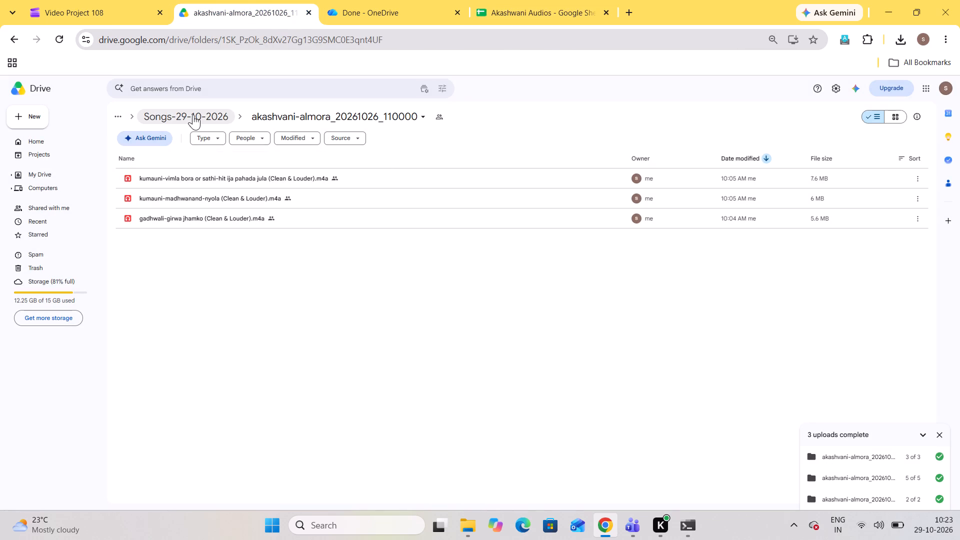
pyautogui.click(193, 114)
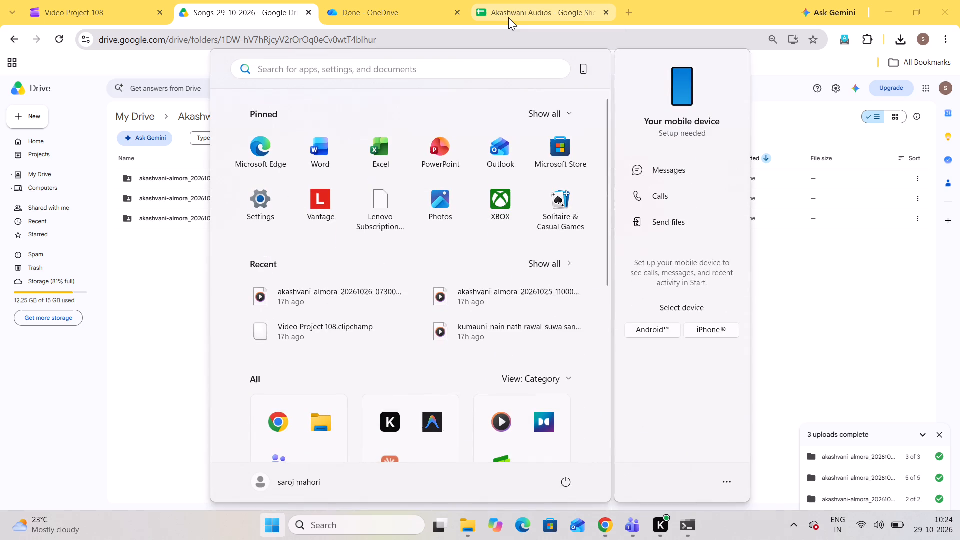
pyautogui.click(841, 331)
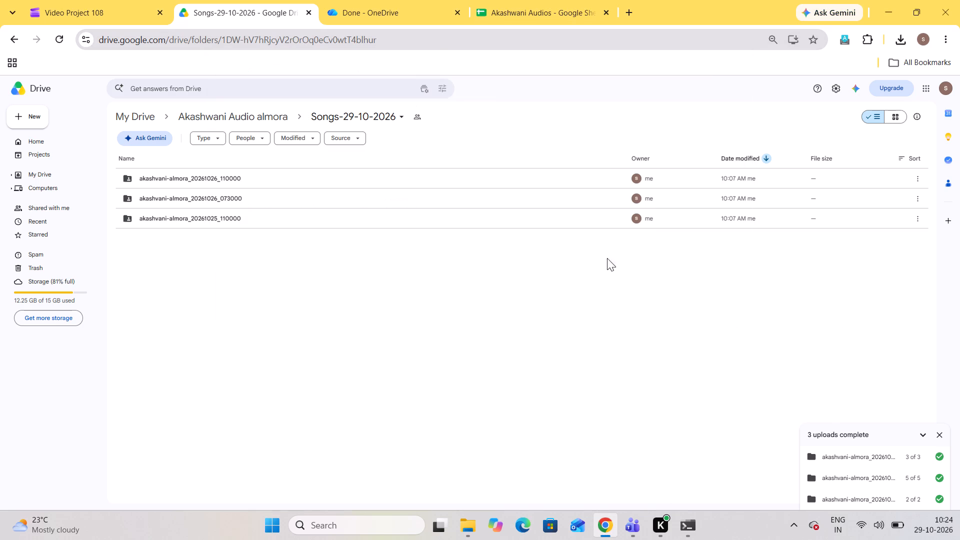
pyautogui.click(533, 9)
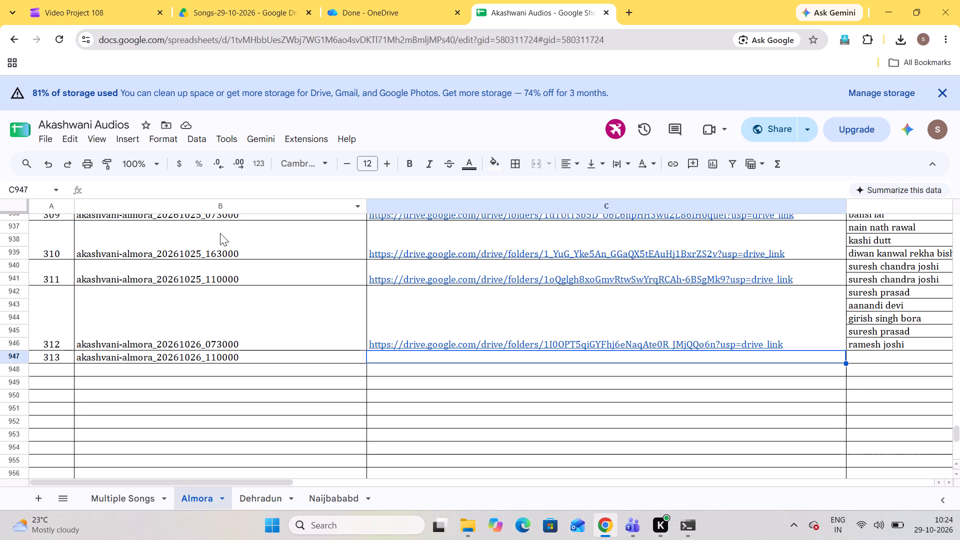
pyautogui.click(238, 14)
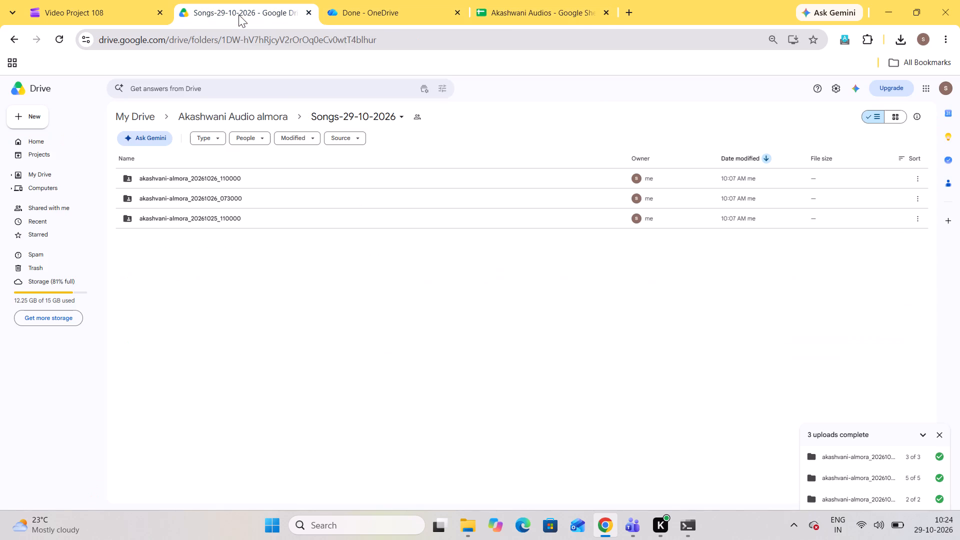
pyautogui.doubleClick(302, 177)
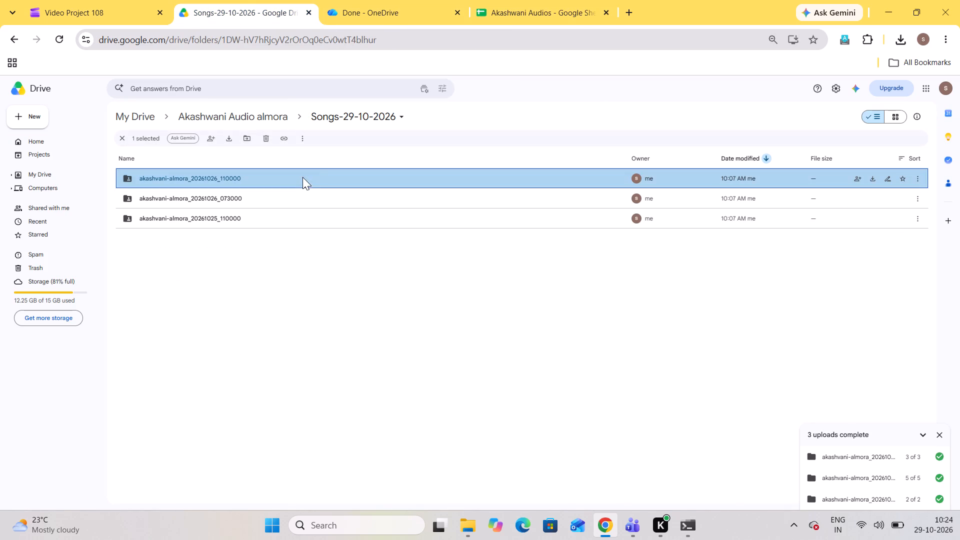
pyautogui.rightClick(353, 118)
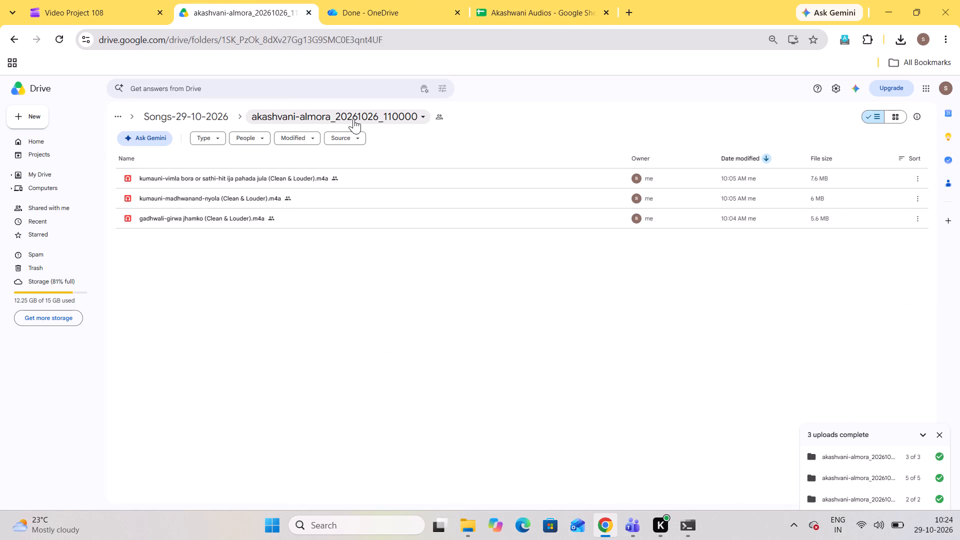
pyautogui.rightClick(398, 121)
pyautogui.rightClick(405, 118)
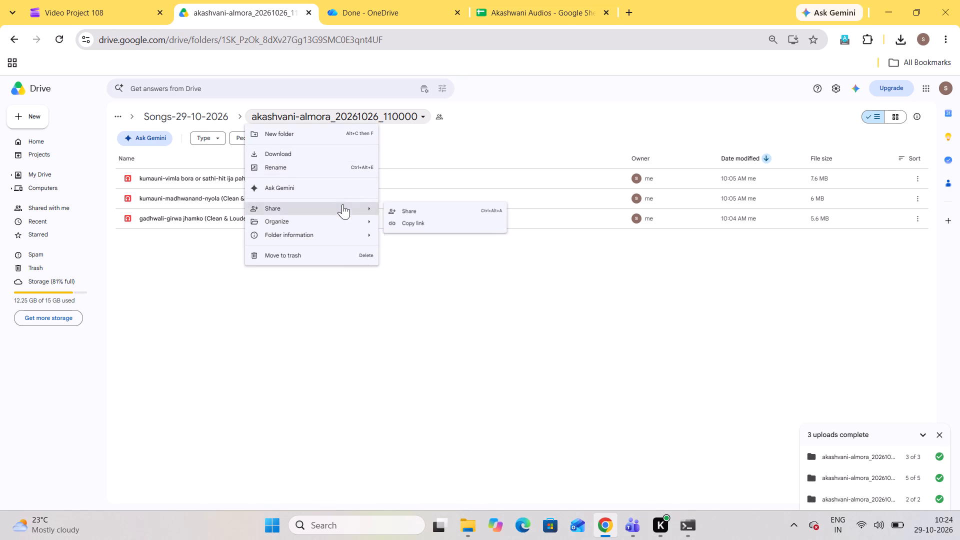
pyautogui.click(402, 228)
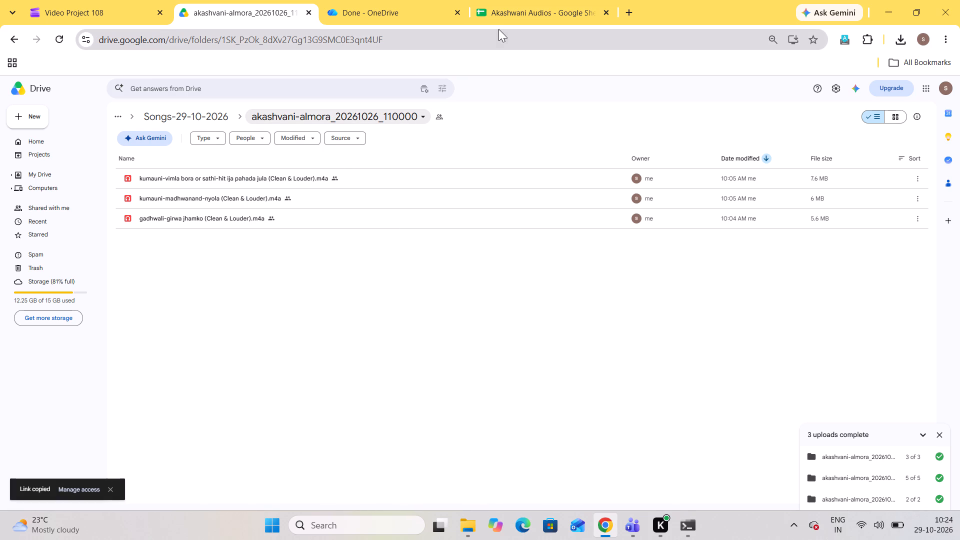
pyautogui.click(517, 3)
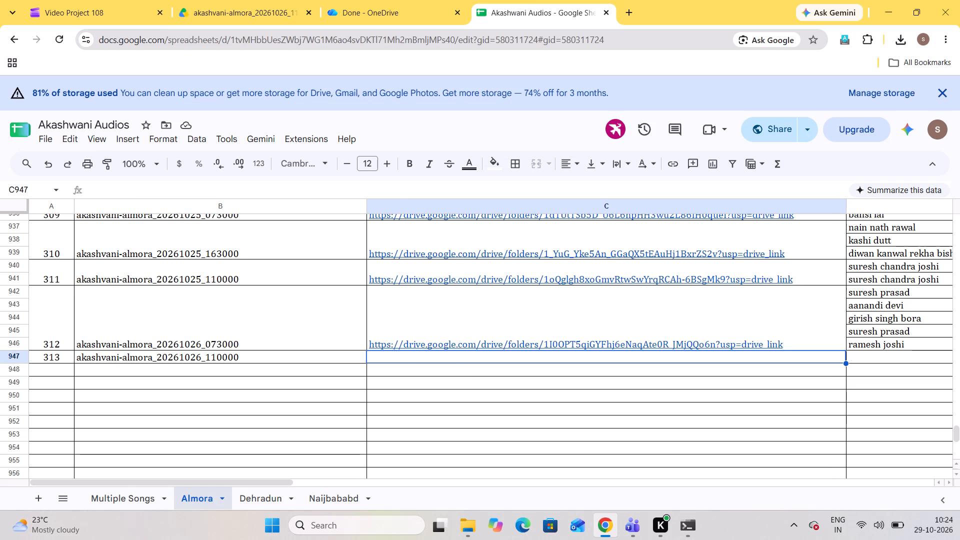
pyautogui.hotkey('ctrl', 'v')
# Copy the full file name of the "hit ija pahada jula" song from the Drive folder into cell F947 of the spreadsheet.
pyautogui.hscroll(-7, 613, 361)
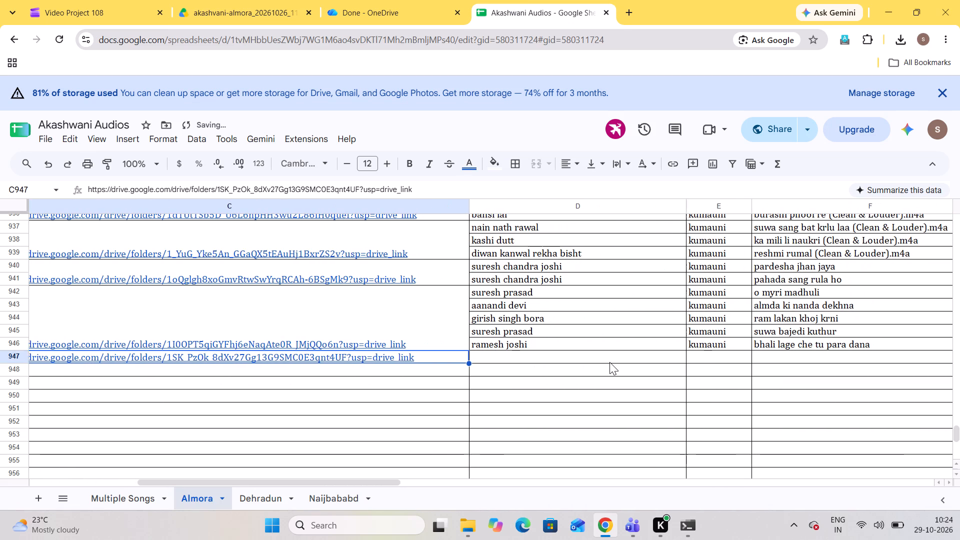
pyautogui.click(609, 362)
pyautogui.hscroll(4, 609, 361)
pyautogui.hscroll(-1, 609, 361)
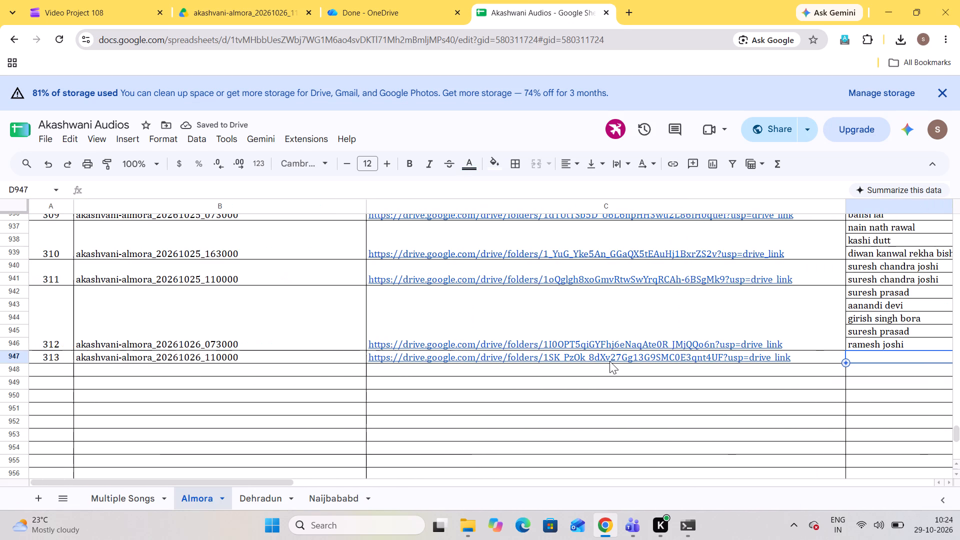
pyautogui.hscroll(-2, 609, 361)
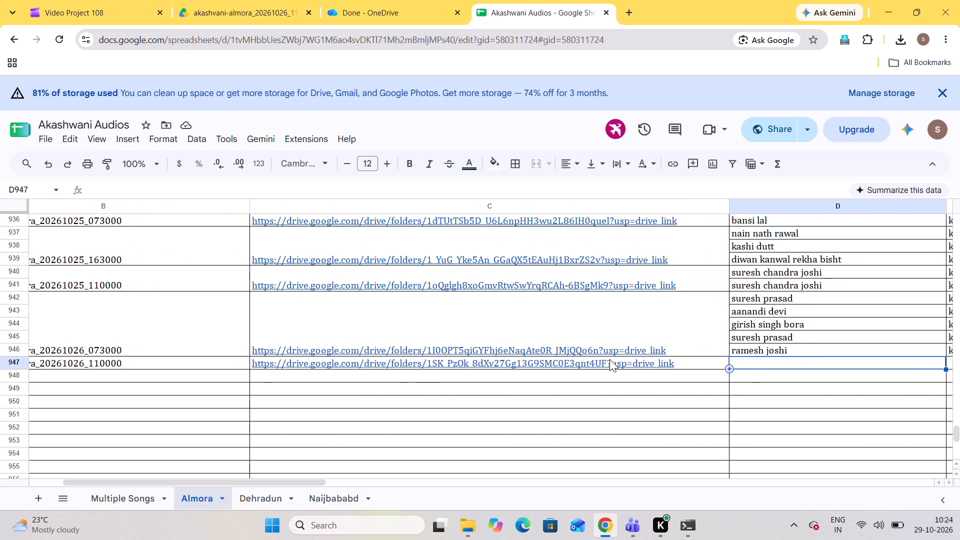
pyautogui.click(258, 15)
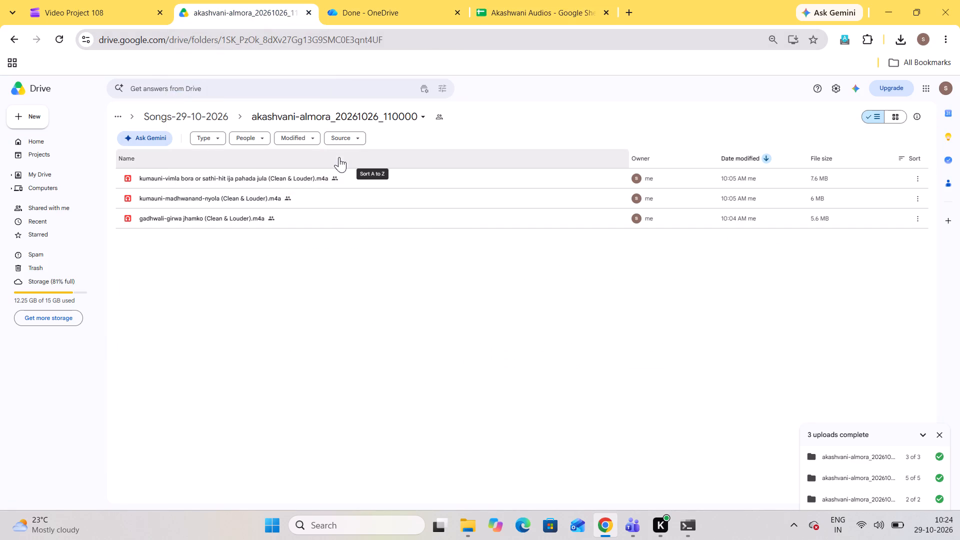
pyautogui.click(309, 178)
pyautogui.rightClick(309, 178)
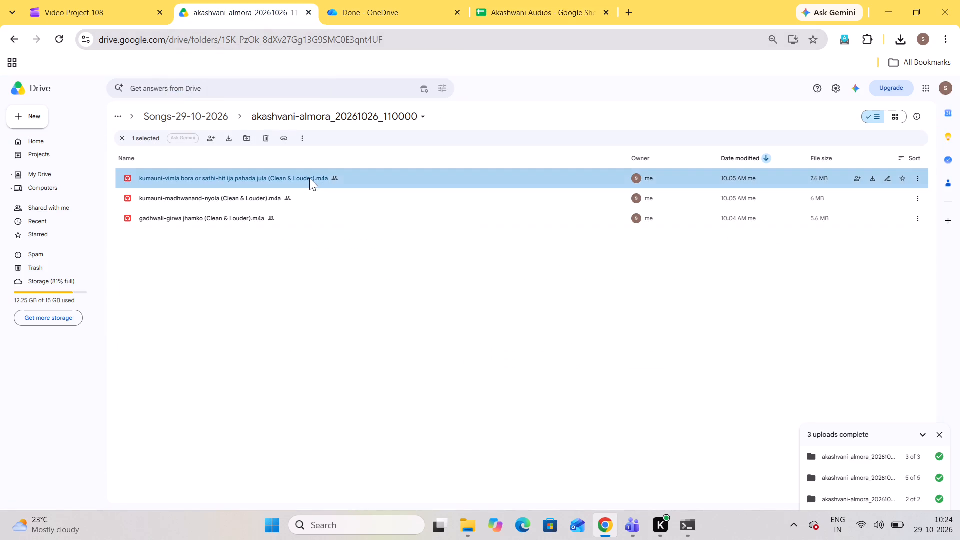
pyautogui.click(338, 218)
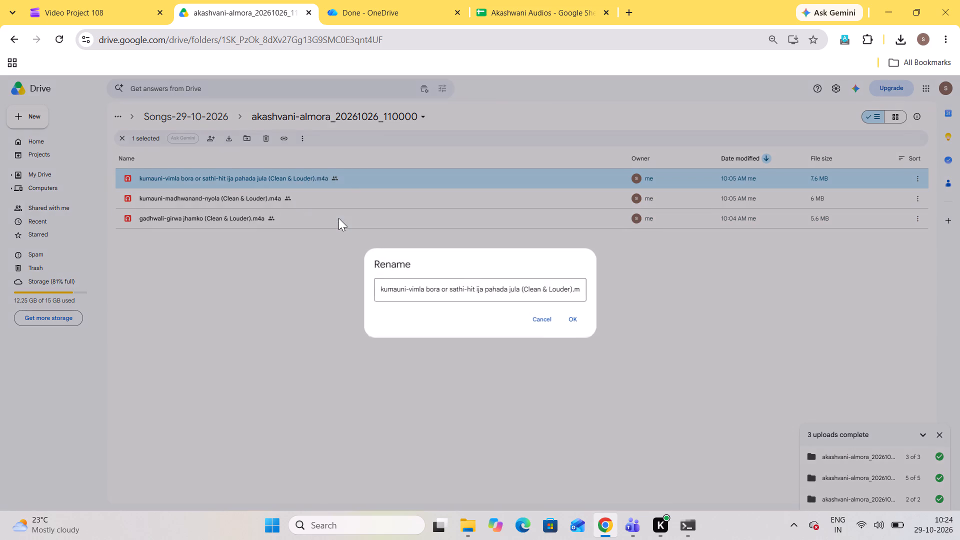
pyautogui.doubleClick(496, 283)
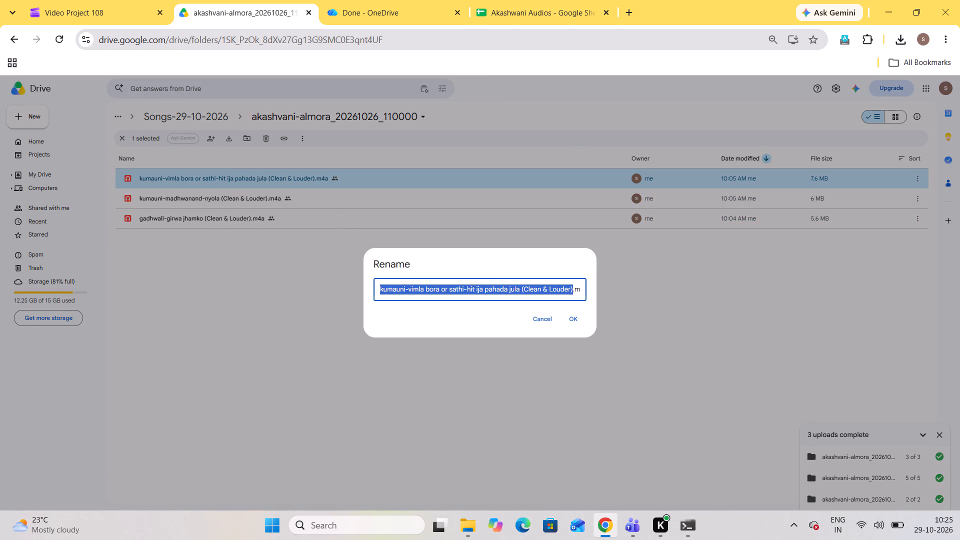
pyautogui.hotkey('ctrl', 'a')
pyautogui.hotkey('ctrl', 'c')
pyautogui.click(525, 8)
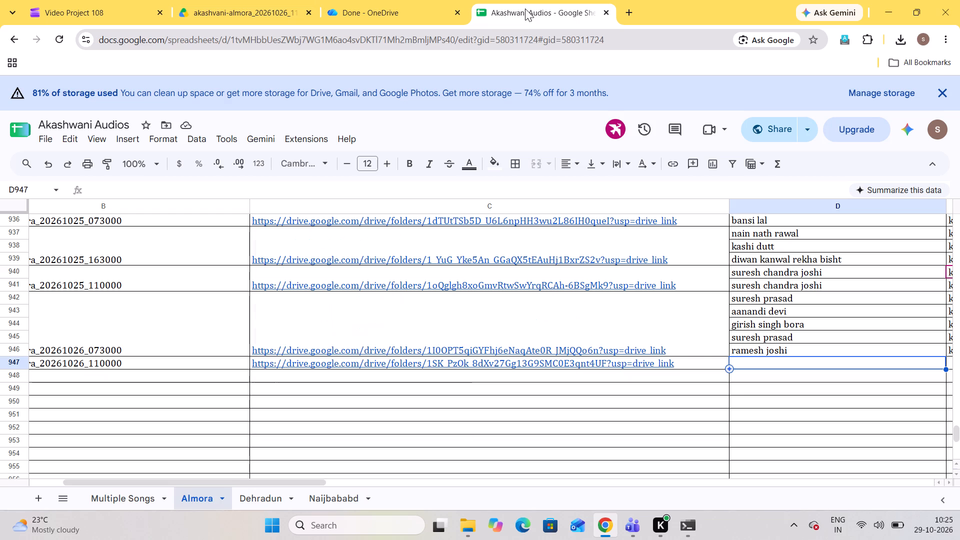
pyautogui.hscroll(-5, 755, 367)
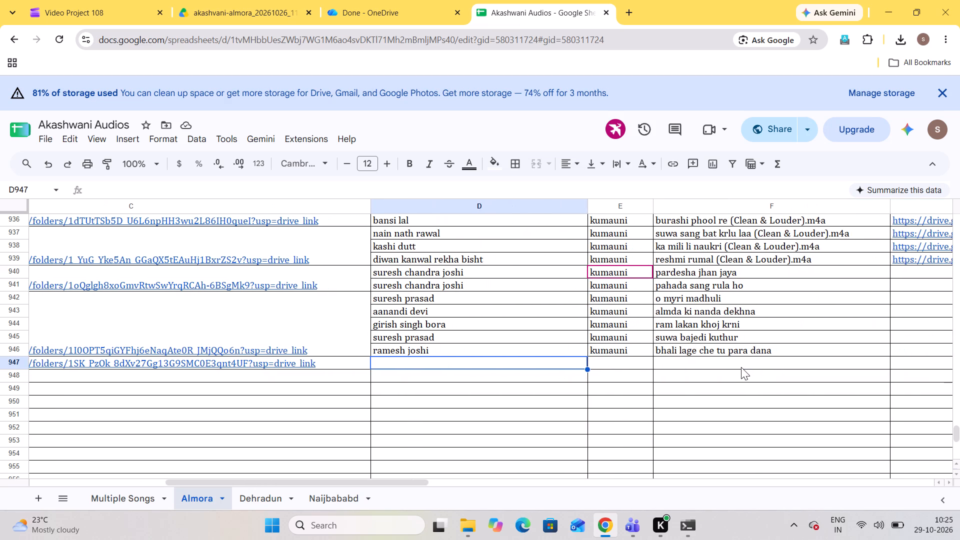
pyautogui.click(741, 367)
pyautogui.hotkey('ctrl', 'v')
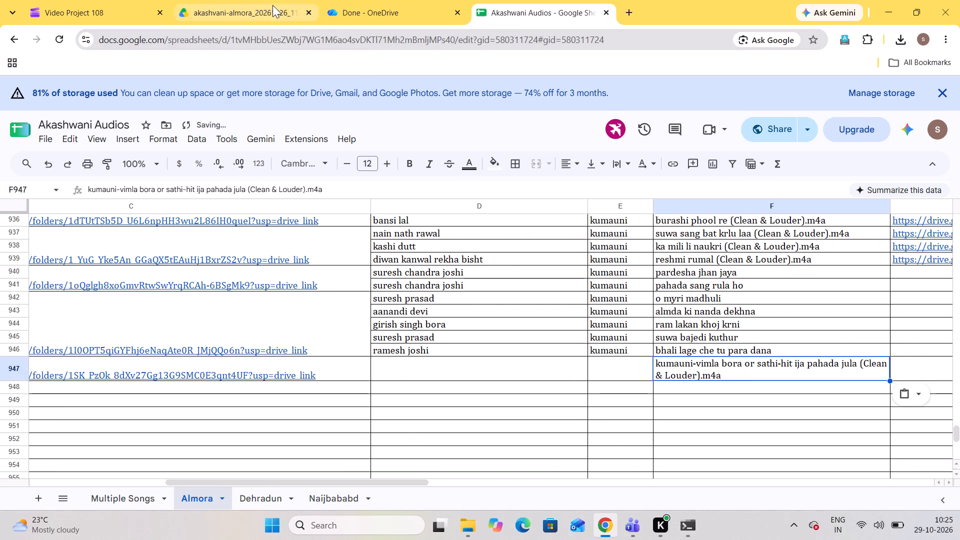
# Copy the file name kumauni-madhwanand-nyola (Clean & Louder).m4a from the Drive folder into cell F948 of the spreadsheet.
pyautogui.click(265, 1)
pyautogui.click(286, 267)
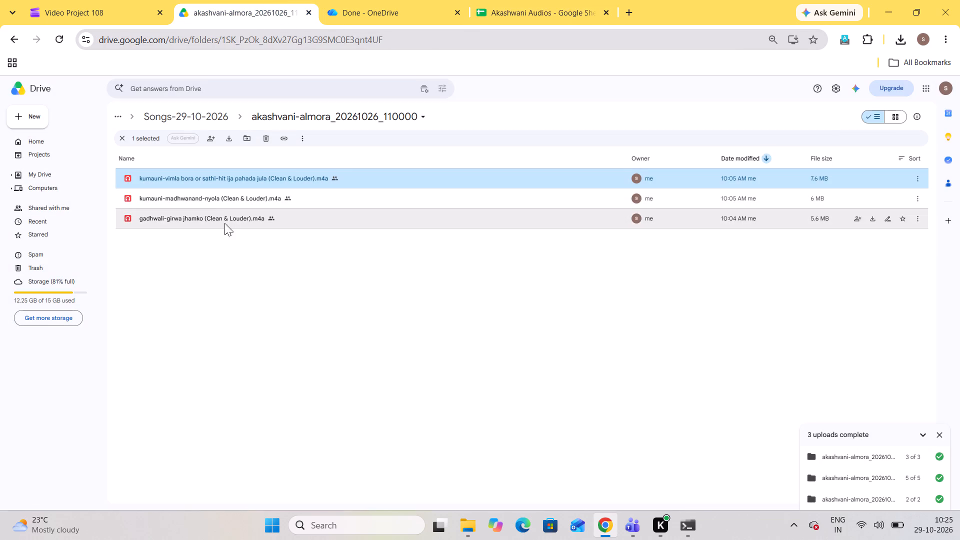
pyautogui.click(204, 198)
pyautogui.rightClick(204, 198)
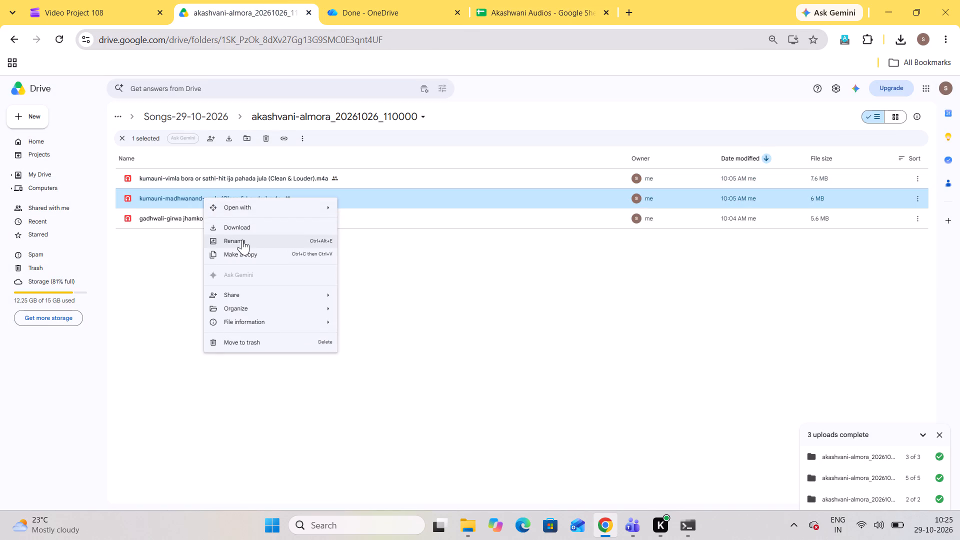
pyautogui.click(242, 239)
pyautogui.tripleClick(503, 285)
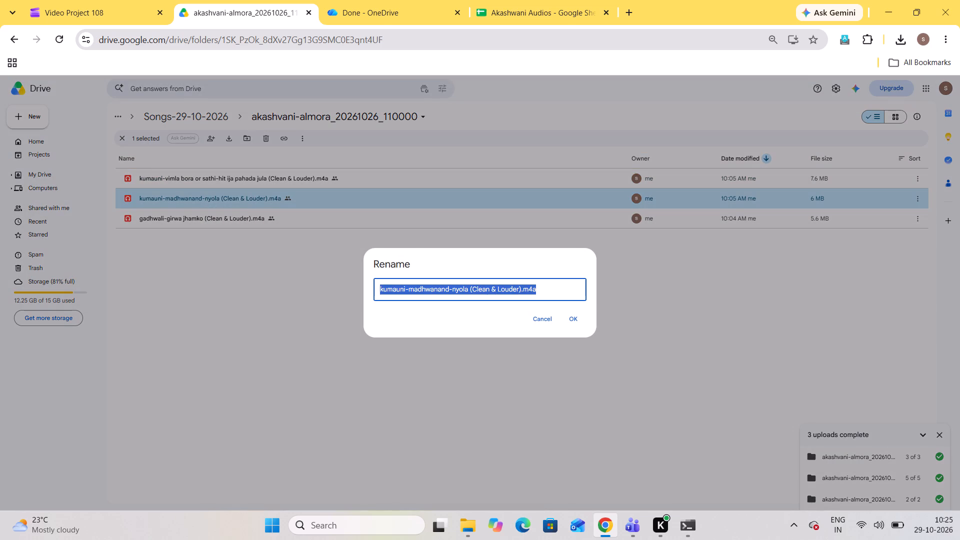
pyautogui.hotkey('ctrl', 'c')
pyautogui.click(517, 19)
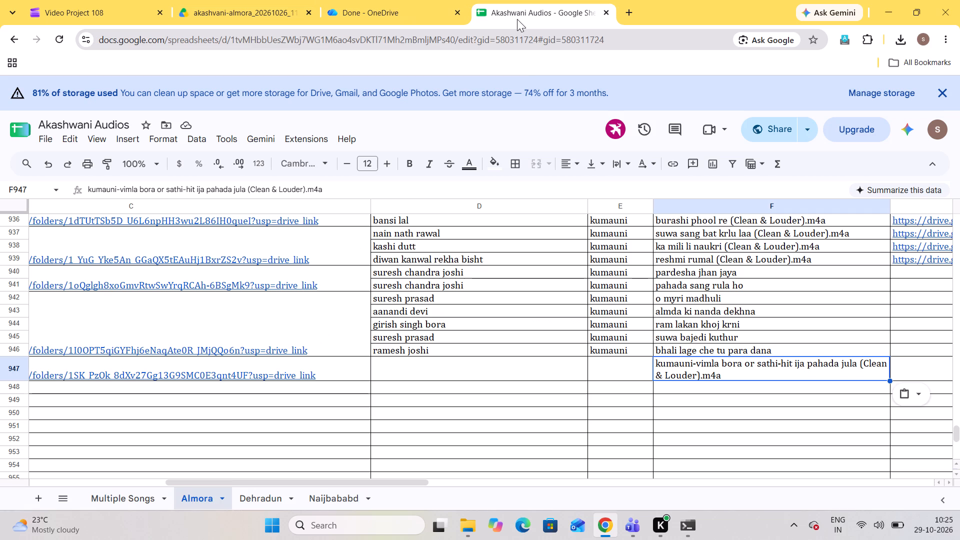
pyautogui.click(714, 389)
pyautogui.hotkey('ctrl', 'v')
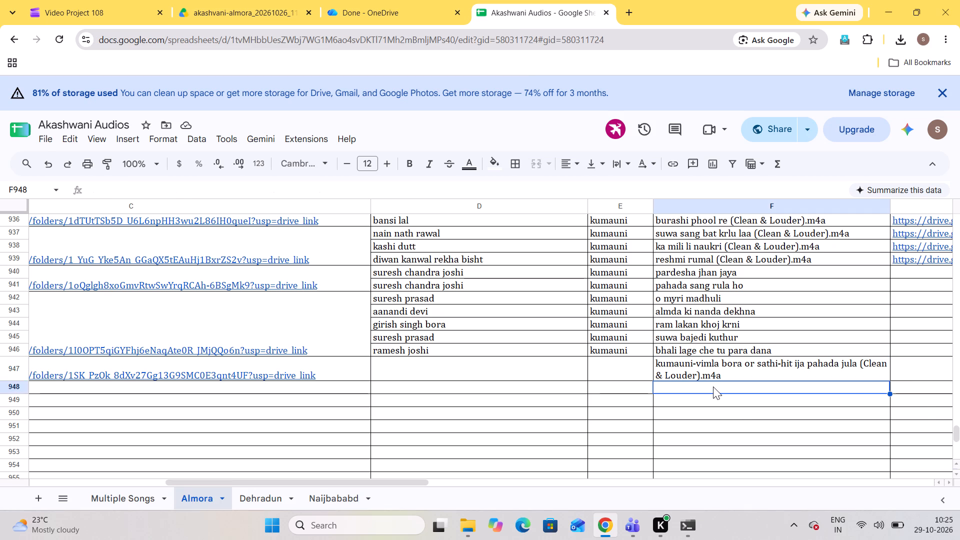
# Copy the file name gadhwali-girwa jhamko (Clean & Louder).m4a from the Drive folder into cell F949 of the spreadsheet.
pyautogui.click(231, 11)
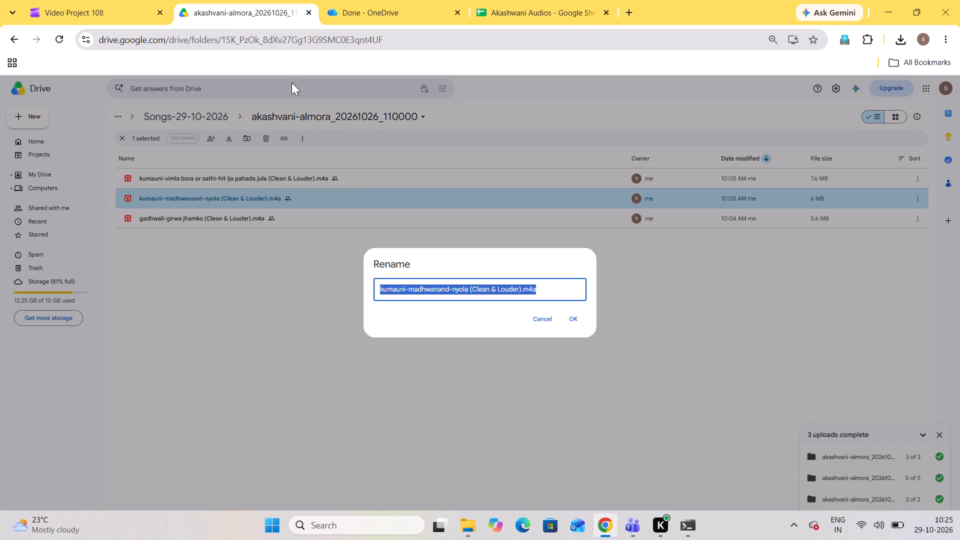
pyautogui.click(293, 268)
pyautogui.click(249, 220)
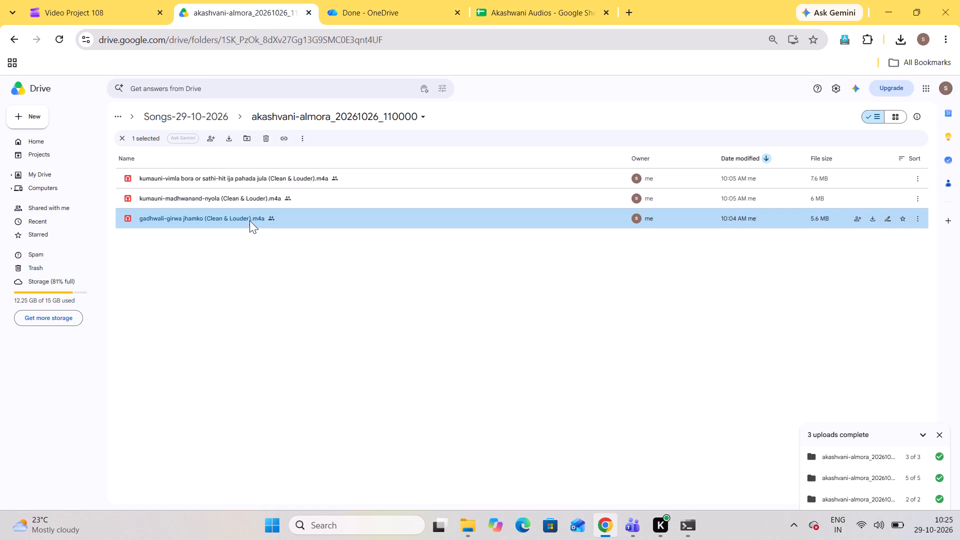
pyautogui.rightClick(249, 220)
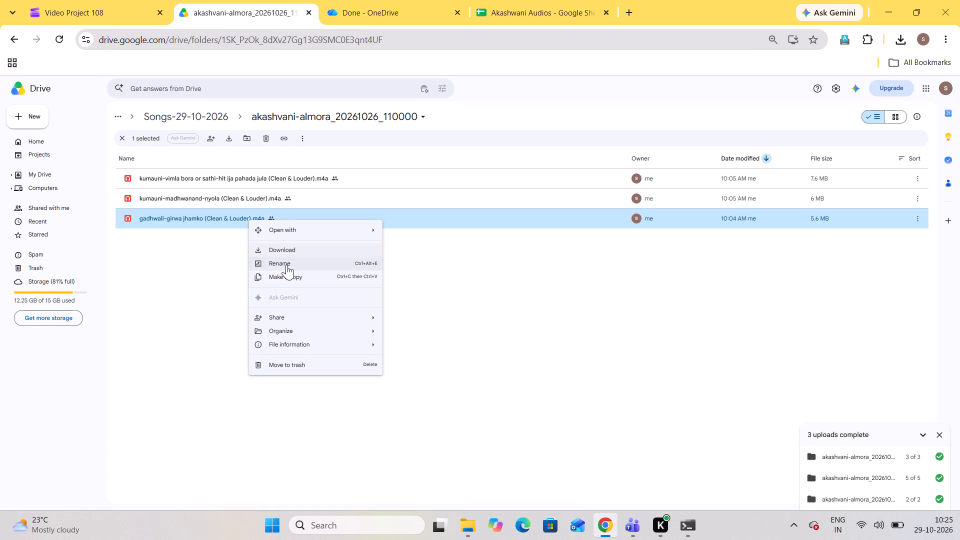
pyautogui.click(286, 264)
pyautogui.tripleClick(496, 293)
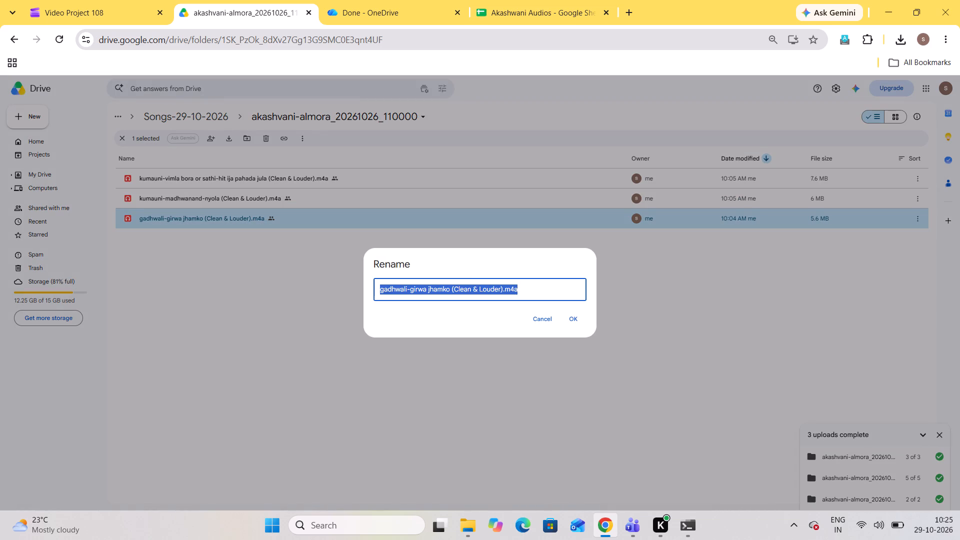
pyautogui.hotkey('ctrl', 'c')
pyautogui.click(494, 0)
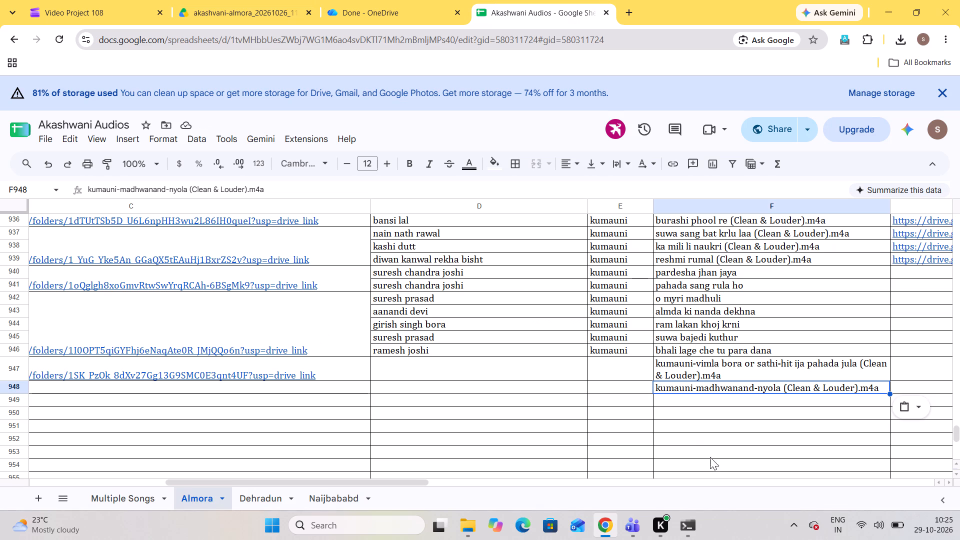
pyautogui.click(692, 399)
pyautogui.hotkey('ctrl', 'v')
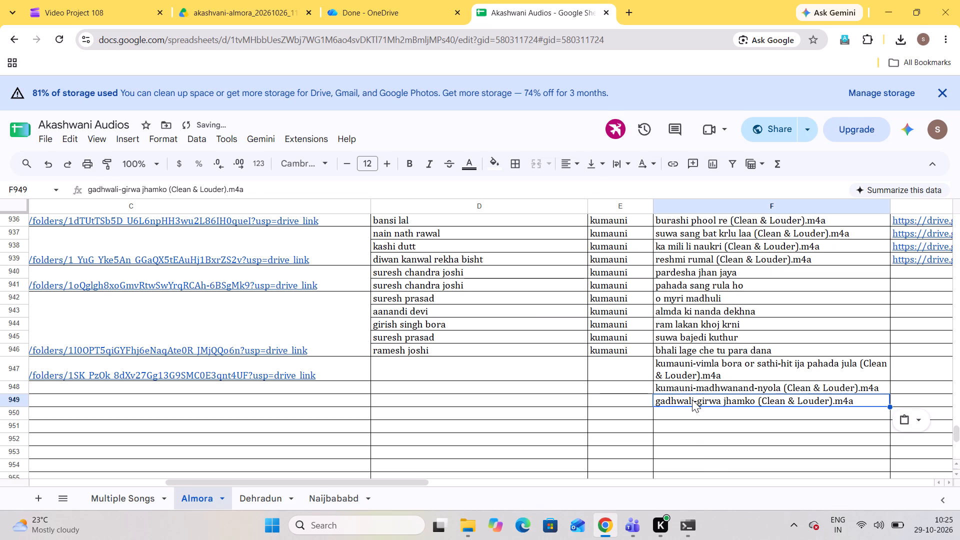
# Enter the song languages in column E: kumauni in E947 and E948, and gadhwali in E949.
pyautogui.click(630, 368)
pyautogui.write('ku')
pyautogui.write('mauni')
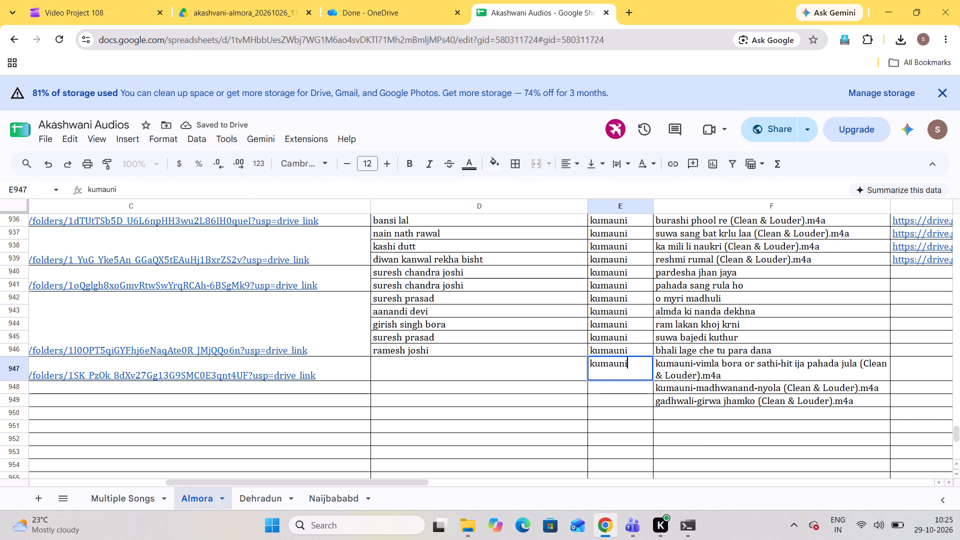
pyautogui.click(622, 392)
pyautogui.write('kumau')
pyautogui.write('ni')
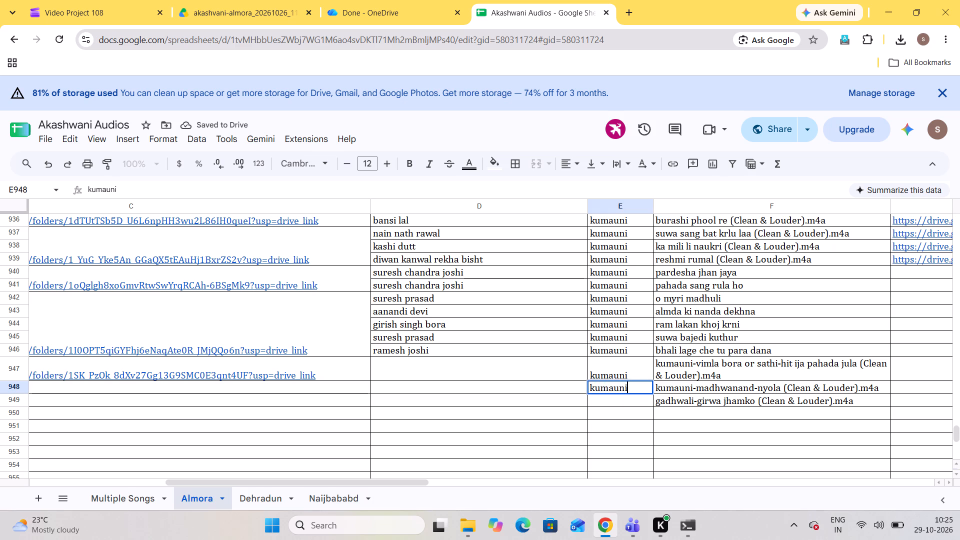
pyautogui.click(640, 401)
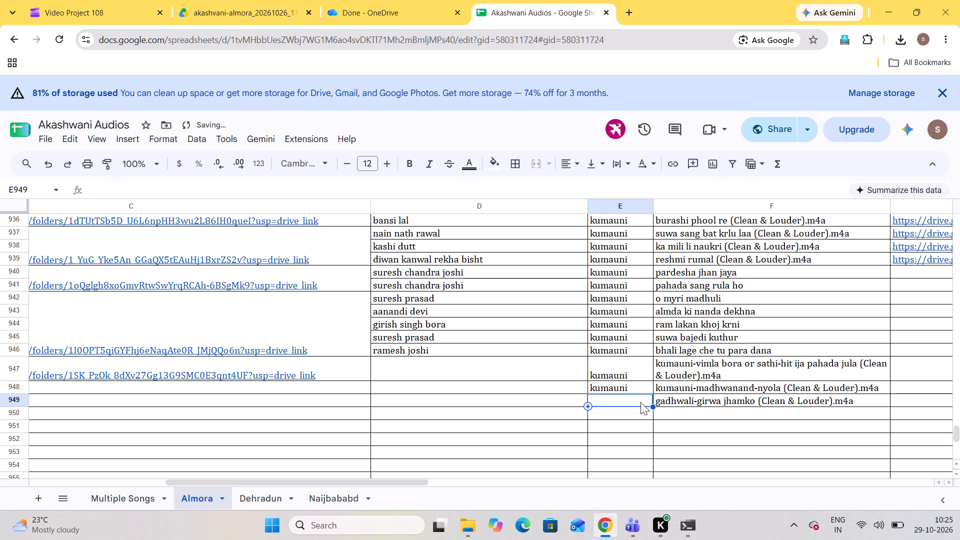
pyautogui.write('ga')
pyautogui.write('dhwa')
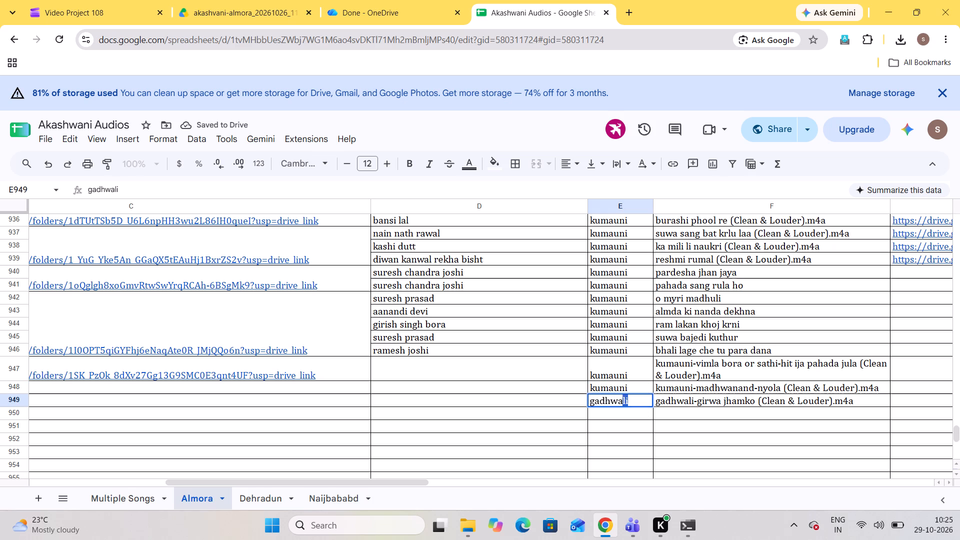
pyautogui.write('li')
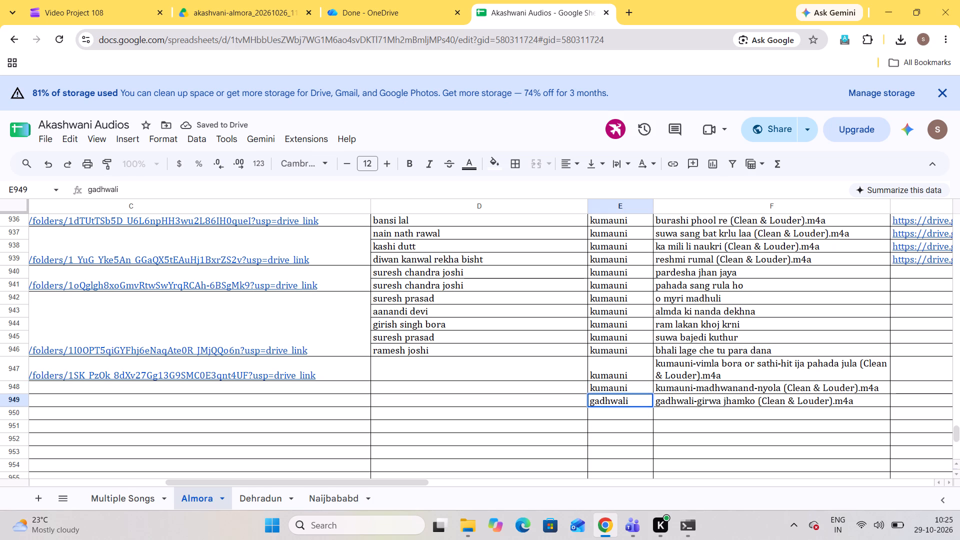
# Move the singer's name out of the song file name in F947 into singer cell D947.
pyautogui.click(500, 360)
pyautogui.doubleClick(684, 367)
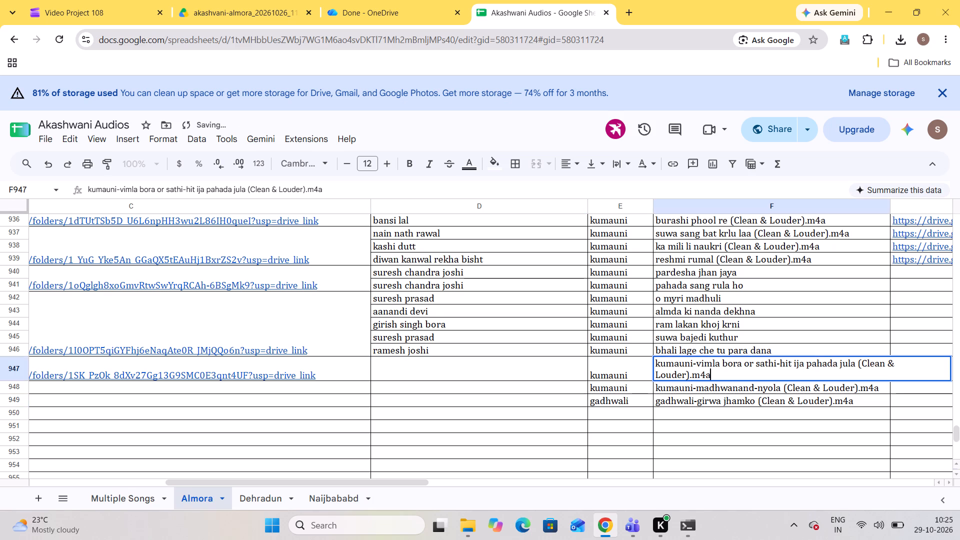
pyautogui.moveTo(695, 364); pyautogui.dragTo(732, 364)
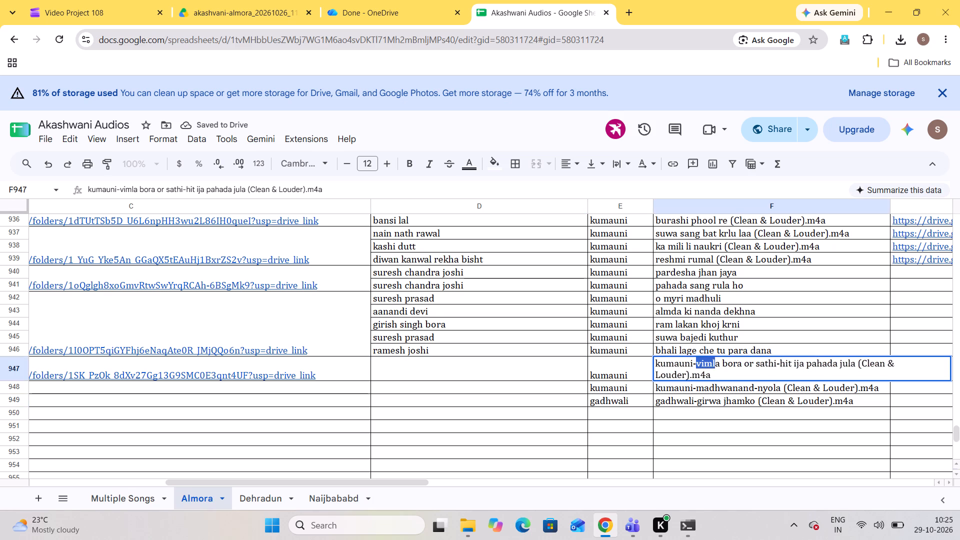
pyautogui.moveTo(732, 364); pyautogui.dragTo(776, 364)
pyautogui.hotkey('ctrl', 'x')
pyautogui.click(506, 376)
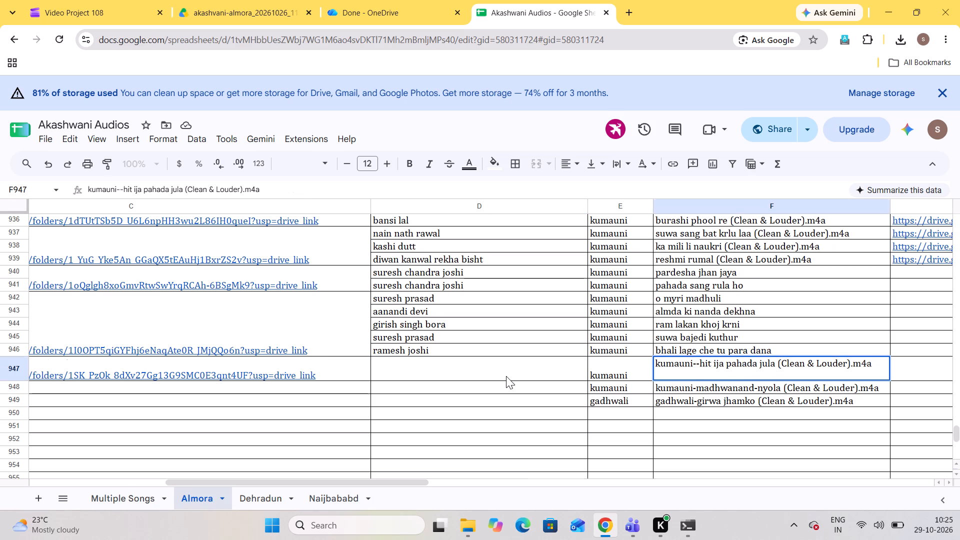
pyautogui.hotkey('ctrl', 'v')
# Move the singer name madhwanand out of the song file name in F948 into singer cell D948.
pyautogui.doubleClick(694, 377)
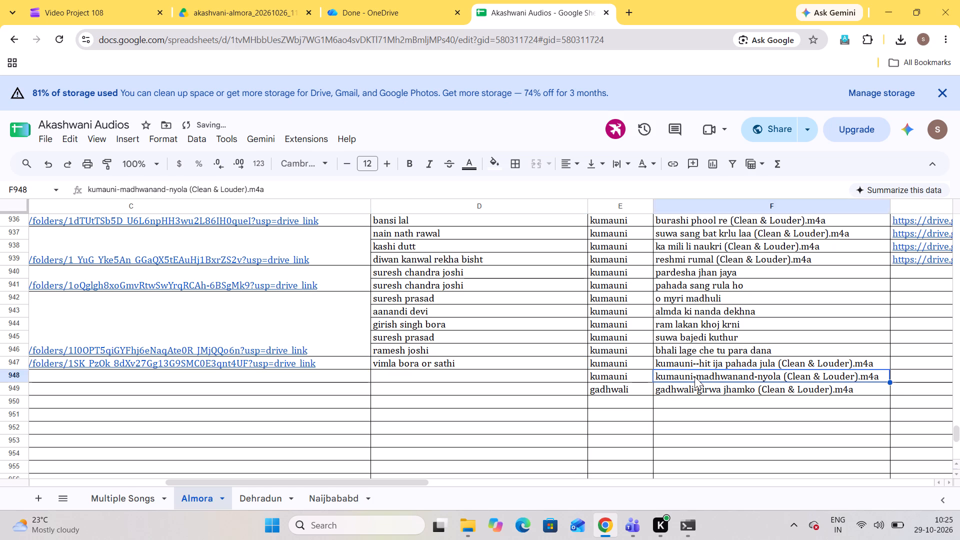
pyautogui.moveTo(694, 376); pyautogui.dragTo(706, 376)
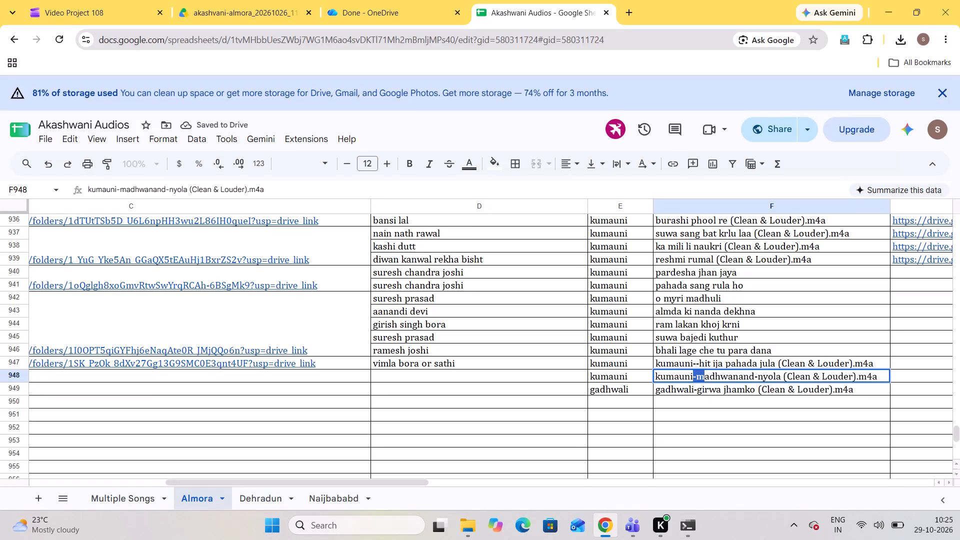
pyautogui.click(697, 374)
pyautogui.moveTo(697, 374); pyautogui.dragTo(752, 374)
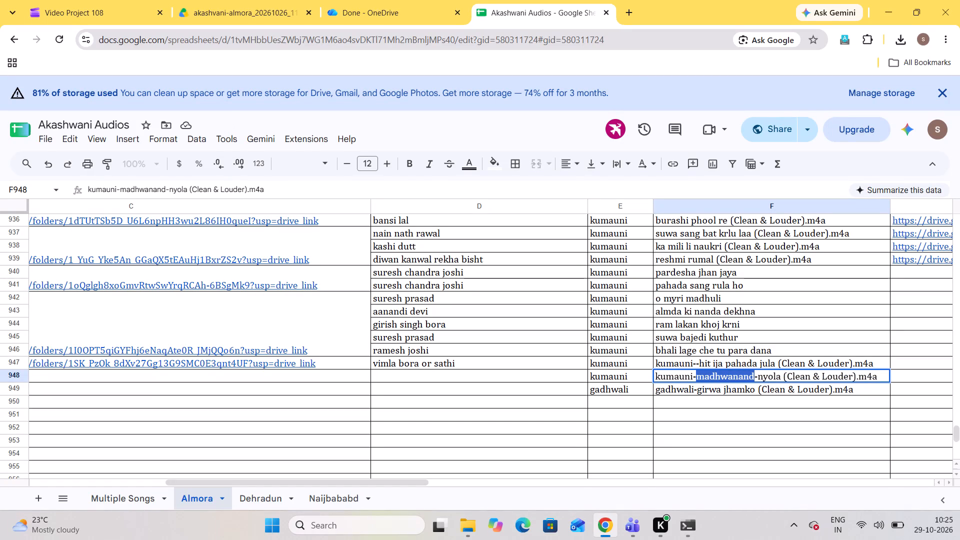
pyautogui.moveTo(752, 374); pyautogui.dragTo(752, 374)
pyautogui.hotkey('ctrl', 'x')
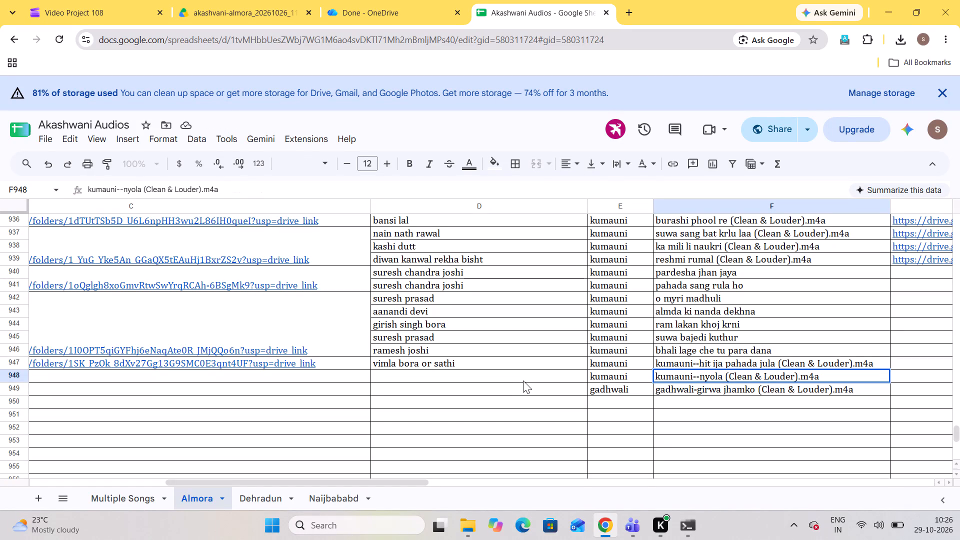
pyautogui.click(522, 379)
pyautogui.hotkey('ctrl', 'v')
# Remove the gadhwali- prefix from the song name in cell F949, leaving girwa jhamko (Clean & Louder).m4a.
pyautogui.doubleClick(686, 387)
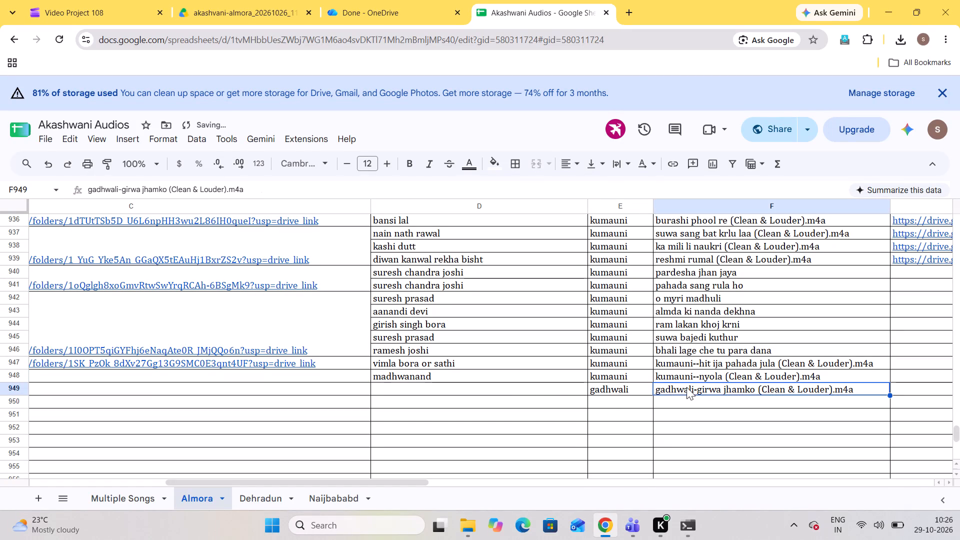
pyautogui.moveTo(696, 390); pyautogui.dragTo(705, 390)
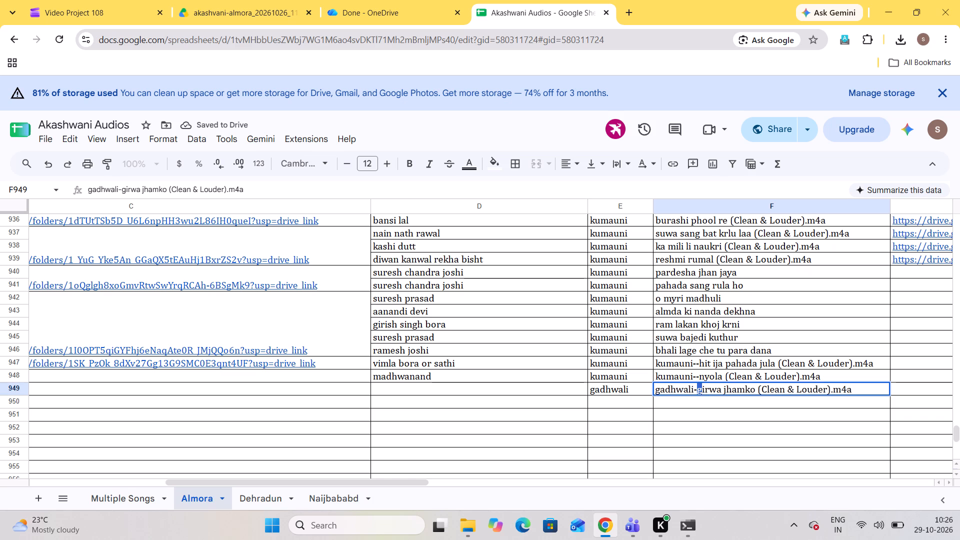
pyautogui.moveTo(705, 390); pyautogui.dragTo(725, 391)
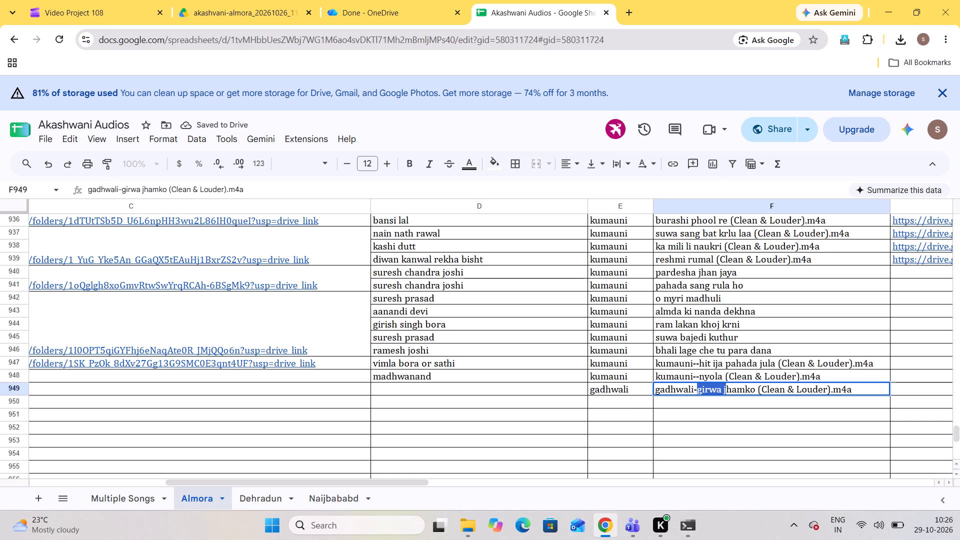
pyautogui.click(695, 388)
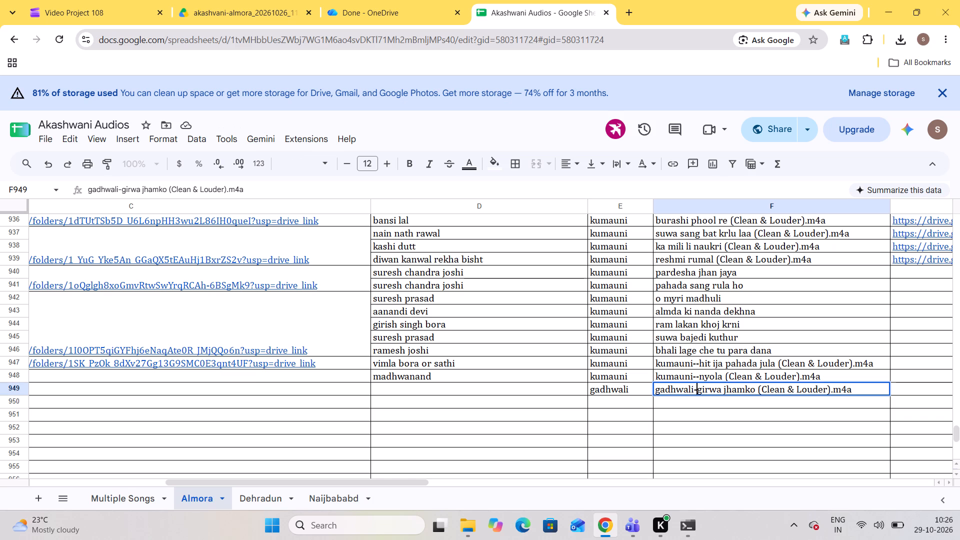
pyautogui.moveTo(695, 388); pyautogui.dragTo(645, 389)
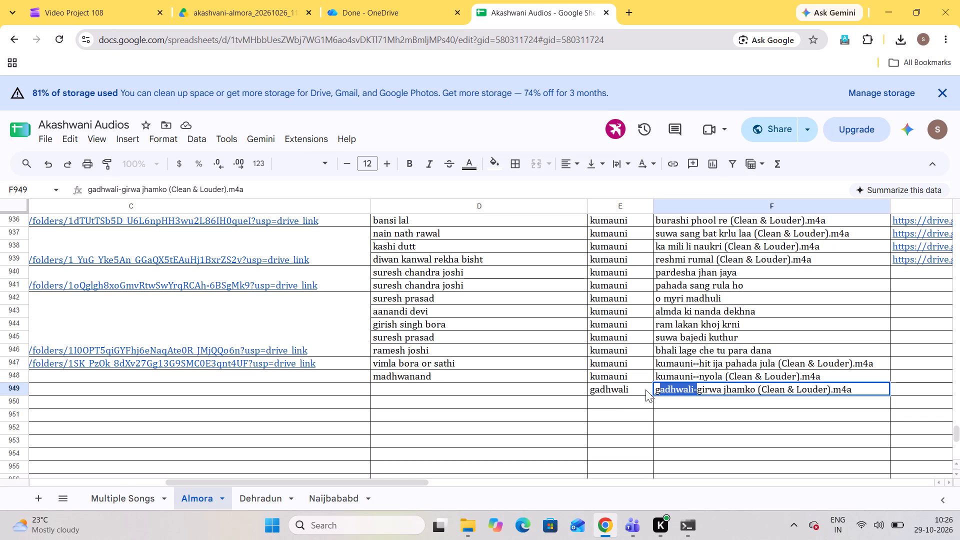
pyautogui.press('BackSpace')
# Remove the kumauni-- prefix from the song names in cells F948 and F947.
pyautogui.doubleClick(702, 375)
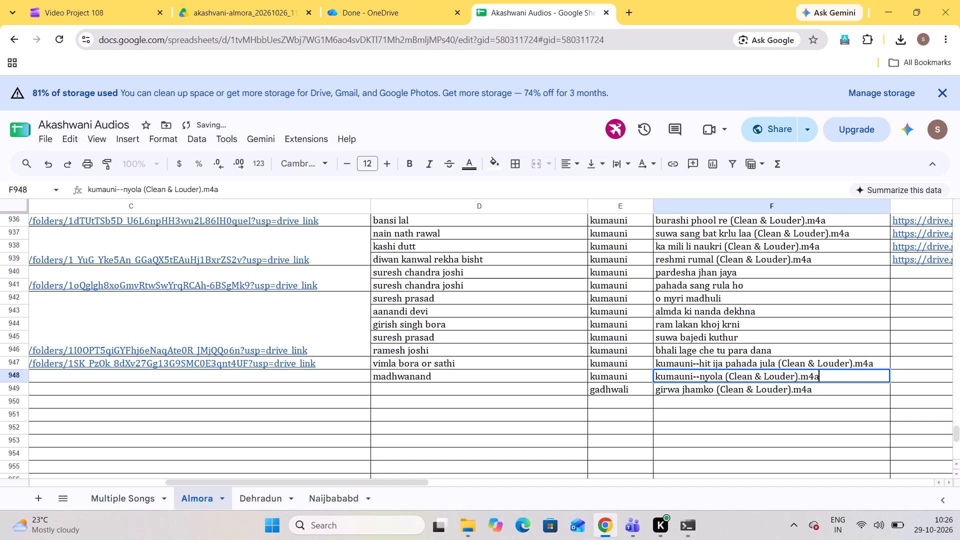
pyautogui.moveTo(699, 376); pyautogui.dragTo(654, 379)
pyautogui.press('BackSpace')
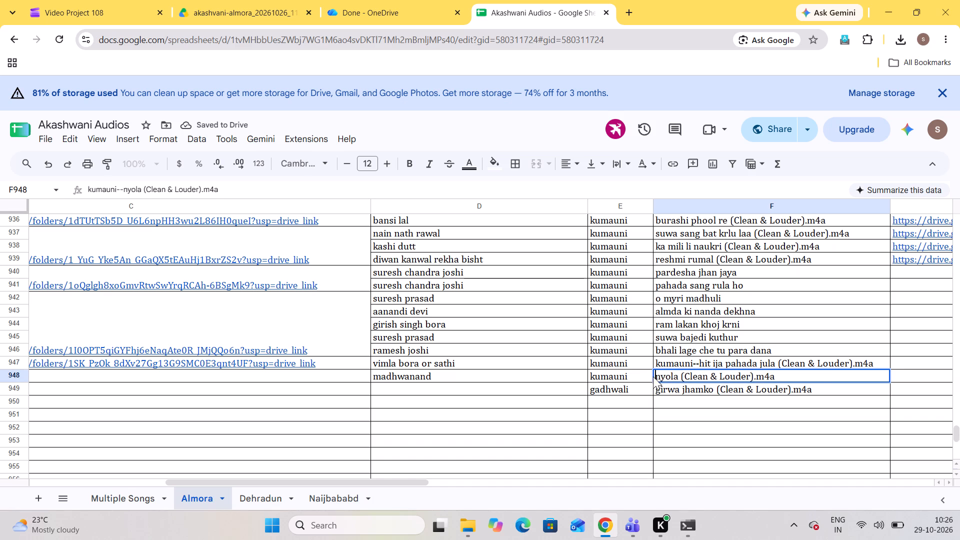
pyautogui.doubleClick(682, 361)
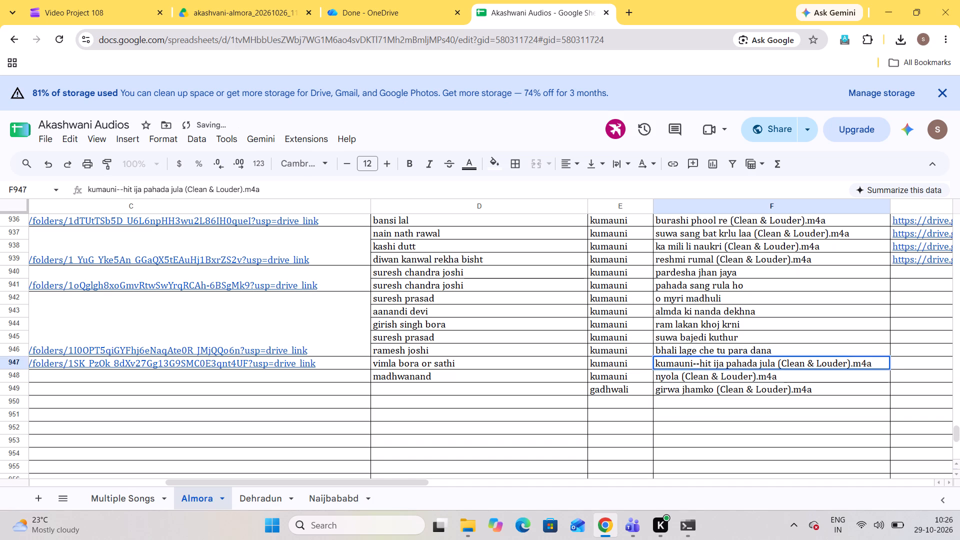
pyautogui.moveTo(699, 362); pyautogui.dragTo(654, 365)
pyautogui.press('BackSpace')
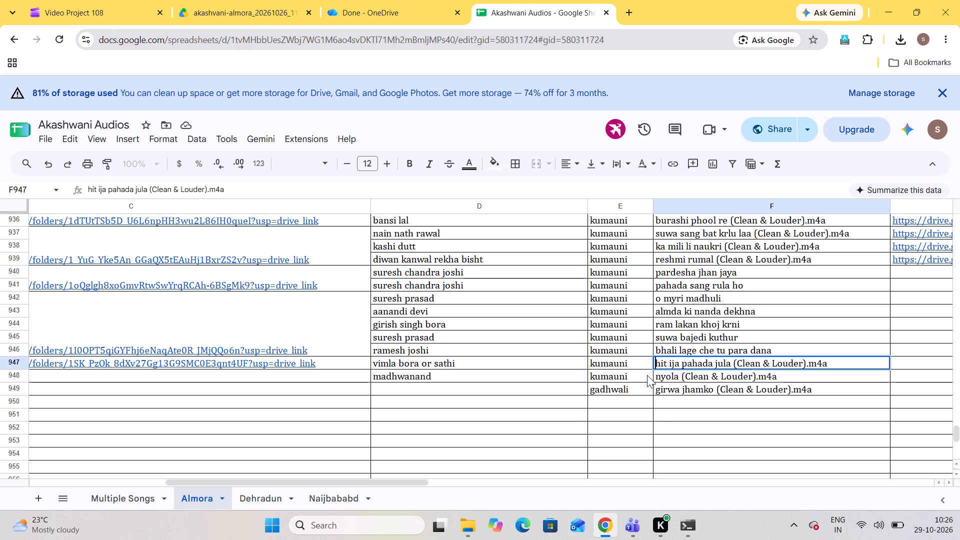
pyautogui.hscroll(-2, 633, 380)
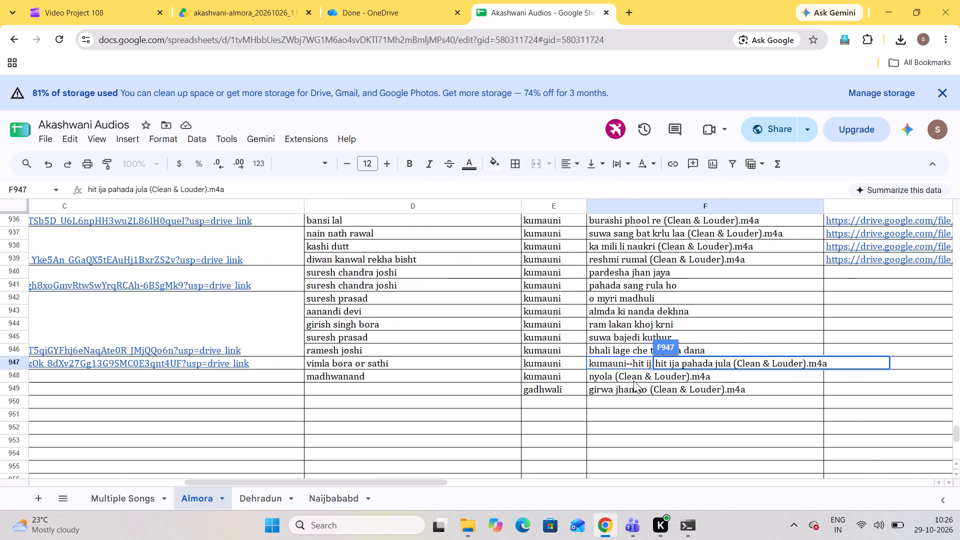
pyautogui.click(616, 371)
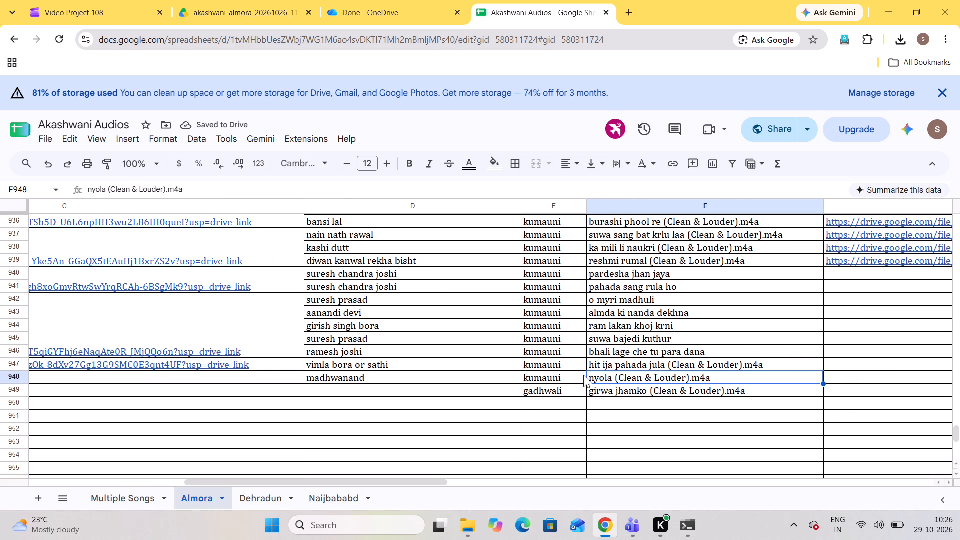
# Merge cells C947 to C949 holding the folder link of akashvani-almora_20261026_110000.
pyautogui.hscroll(1, 580, 376)
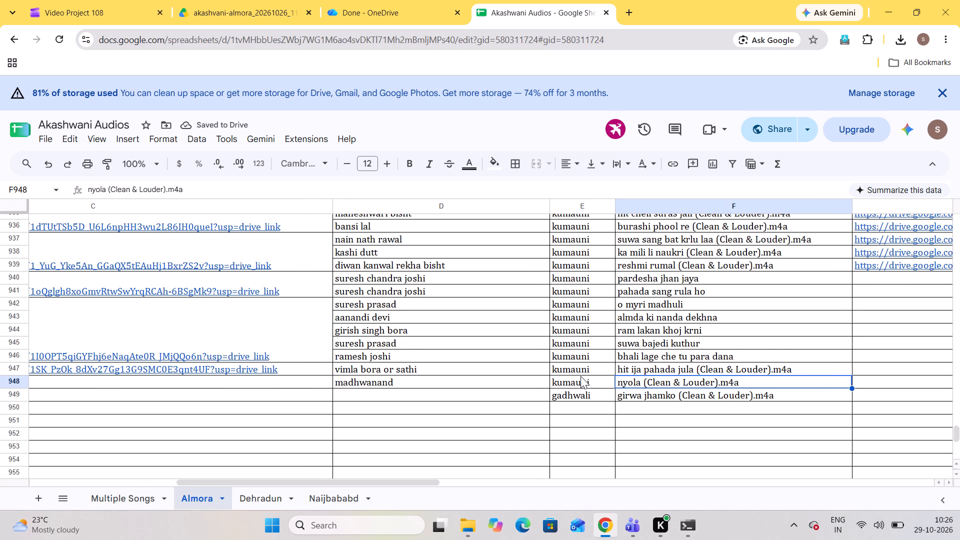
pyautogui.click(319, 370)
pyautogui.keyDown('ctrl'); pyautogui.click(318, 382); pyautogui.keyUp('ctrl')
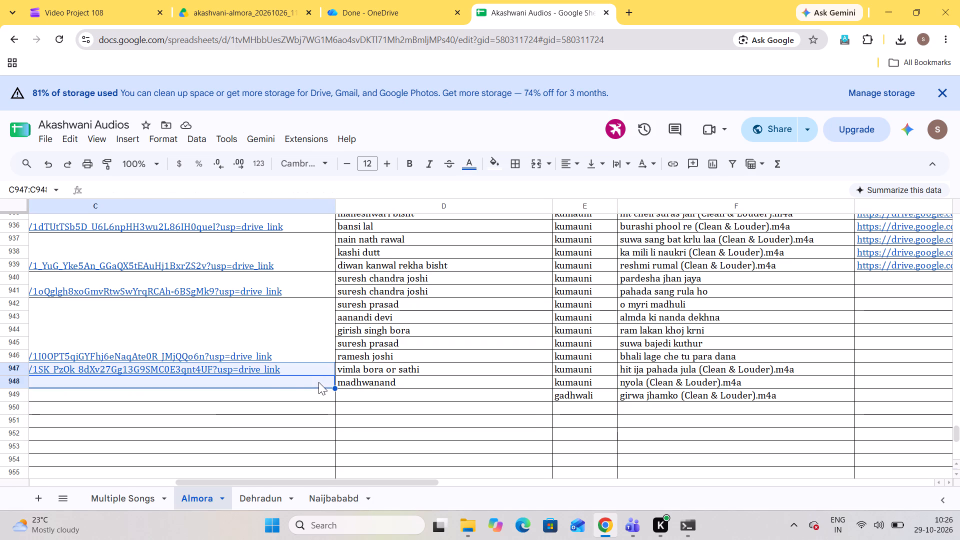
pyautogui.keyDown('ctrl'); pyautogui.click(322, 394); pyautogui.keyUp('ctrl')
pyautogui.click(532, 165)
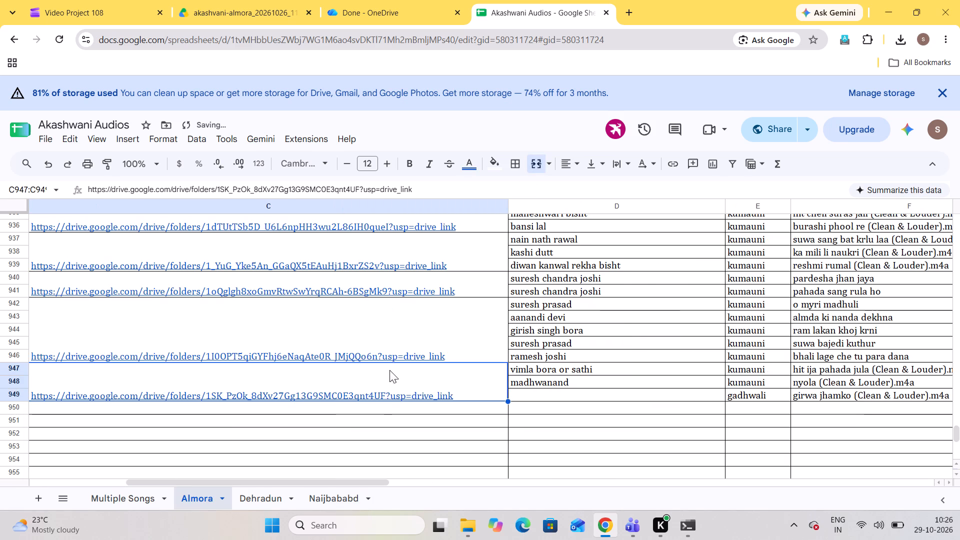
# Merge cells B947 to B949 holding the folder name akashvani-almora_20261026_110000.
pyautogui.hscroll(7, 385, 394)
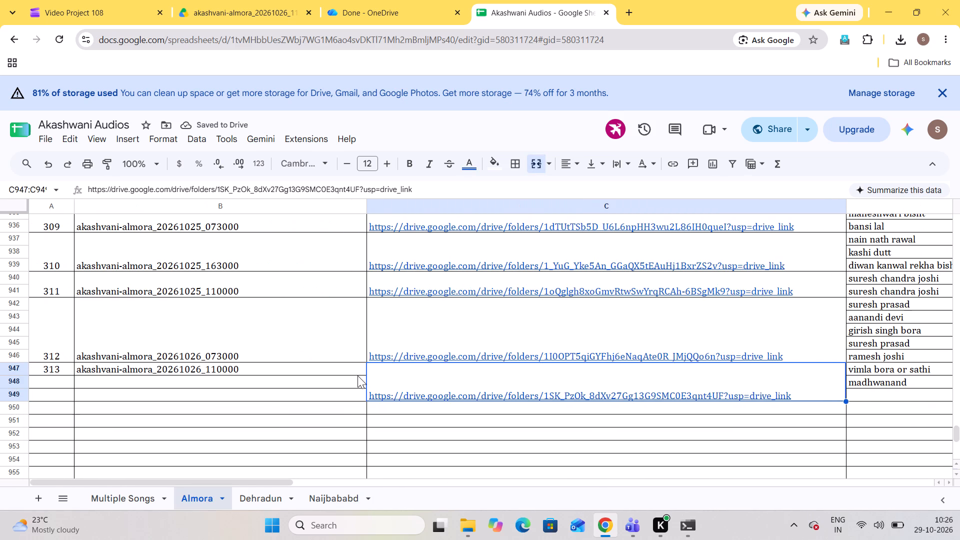
pyautogui.keyDown('ctrl'); pyautogui.click(356, 373); pyautogui.keyUp('ctrl')
pyautogui.click(353, 381)
pyautogui.click(345, 368)
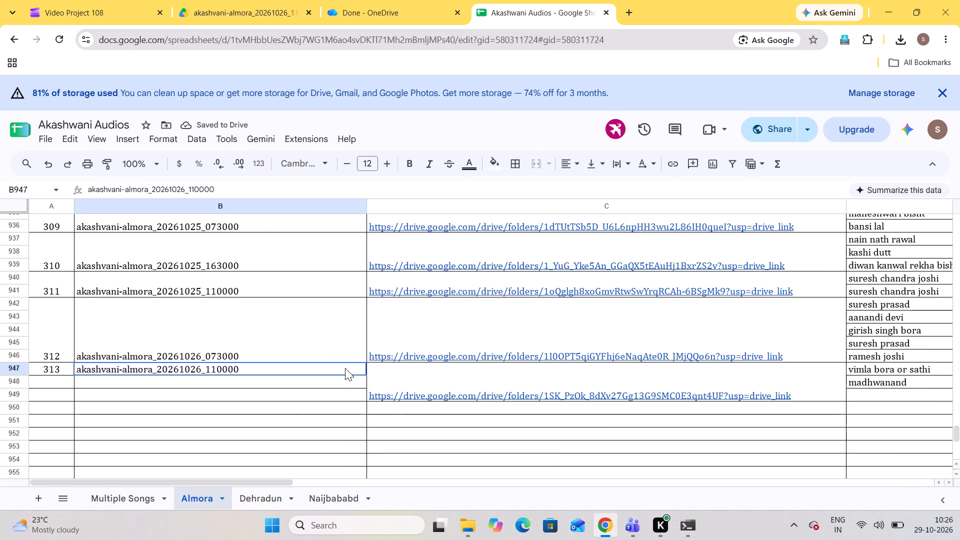
pyautogui.keyDown('ctrl'); pyautogui.click(336, 387); pyautogui.keyUp('ctrl')
pyautogui.keyDown('ctrl'); pyautogui.click(335, 398); pyautogui.keyUp('ctrl')
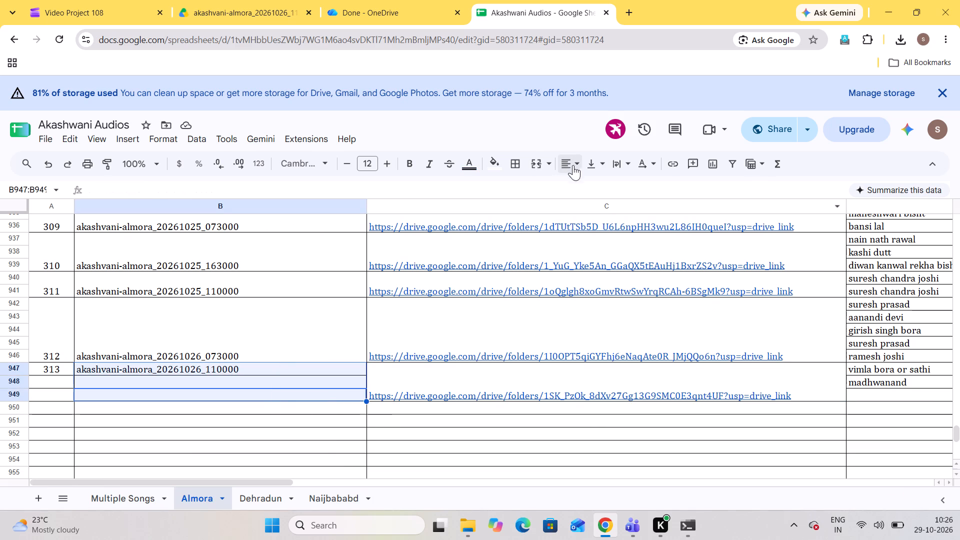
pyautogui.click(540, 168)
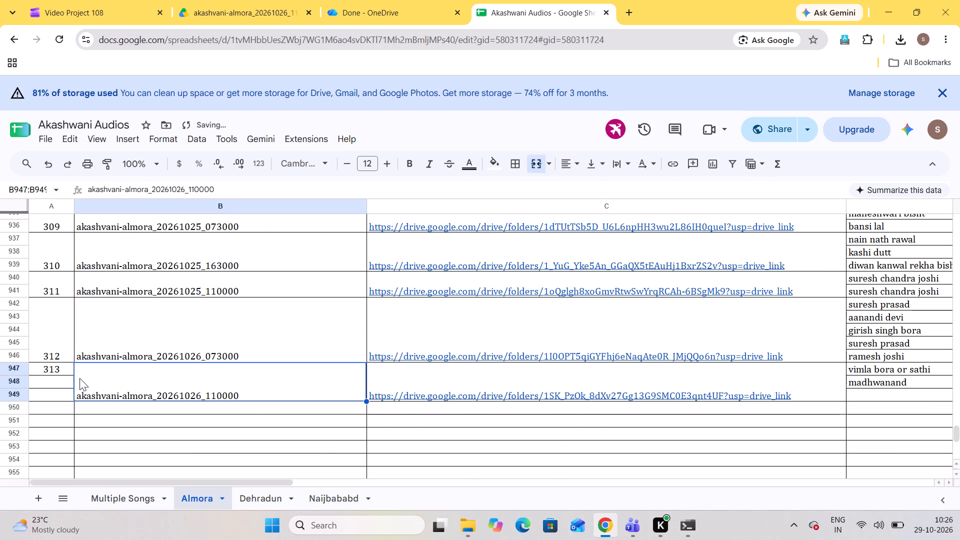
# Merge cells A947 to A949 holding the serial number 313.
pyautogui.click(66, 366)
pyautogui.keyDown('ctrl'); pyautogui.click(49, 381); pyautogui.keyUp('ctrl')
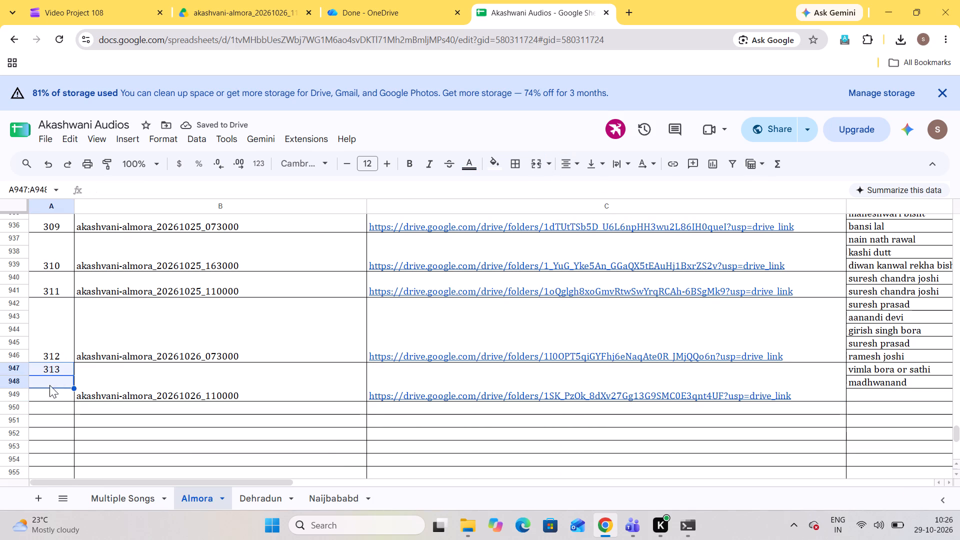
pyautogui.keyDown('ctrl'); pyautogui.click(49, 394); pyautogui.keyUp('ctrl')
pyautogui.click(541, 163)
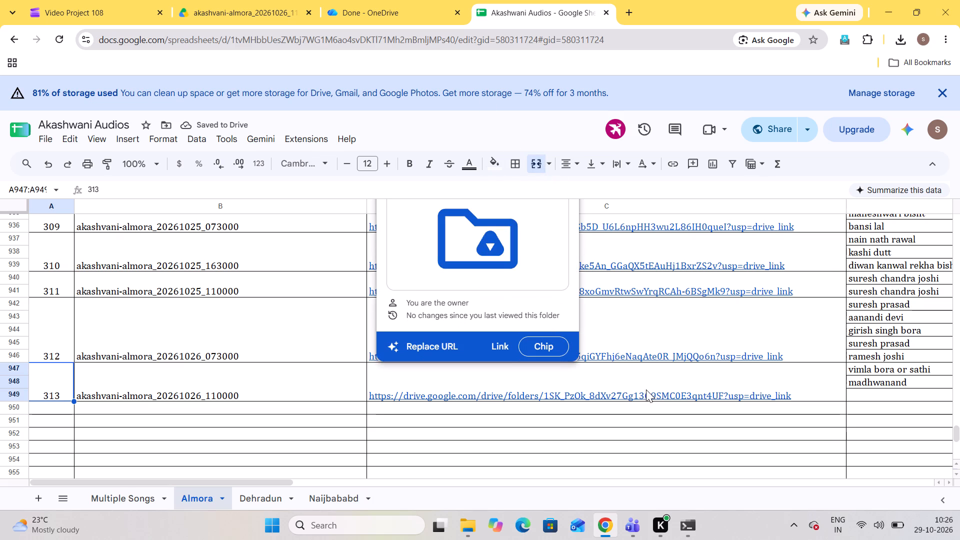
# Check the newly logged rows of the Almora sheet against the folders in the Songs-29-10-2026 Drive folder.
pyautogui.hscroll(-7, 646, 389)
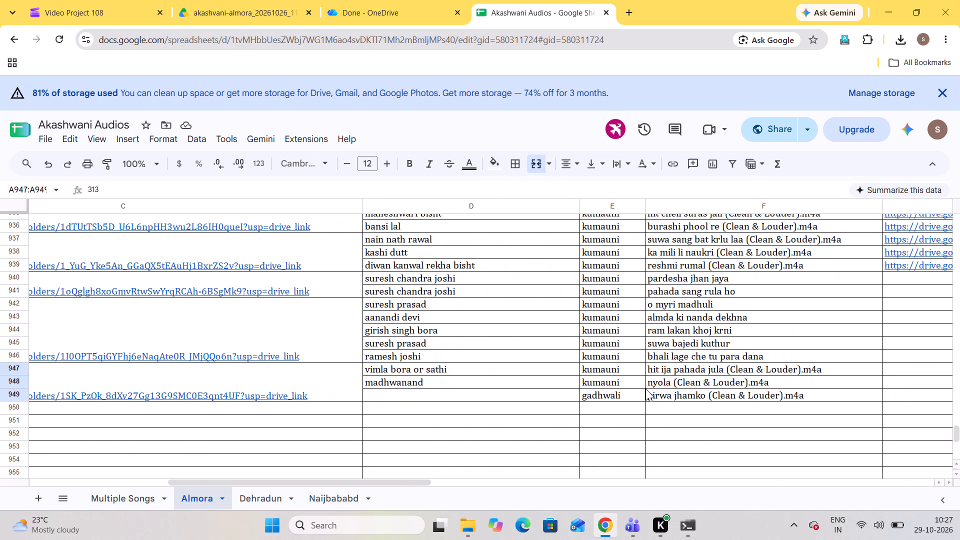
pyautogui.hscroll(-5, 645, 388)
pyautogui.hscroll(4, 644, 385)
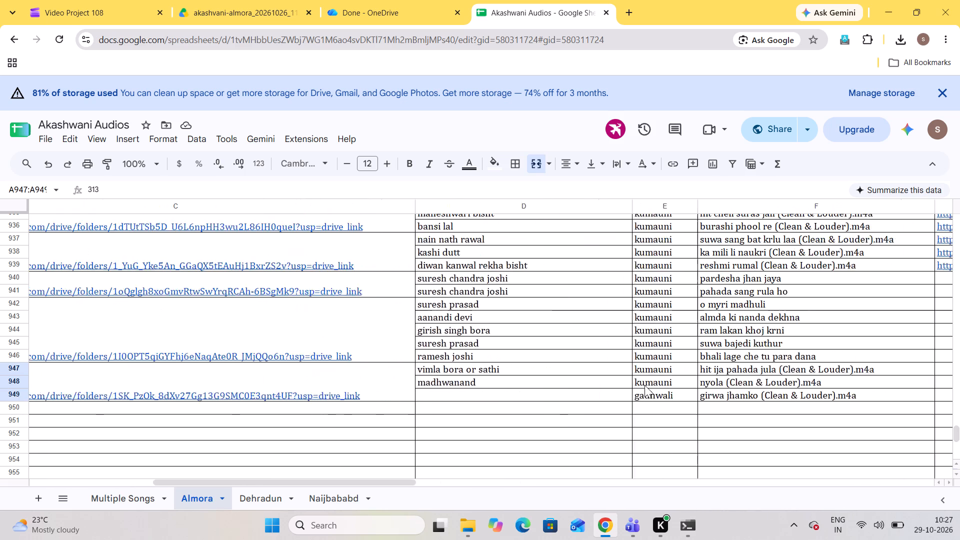
pyautogui.hscroll(5, 644, 385)
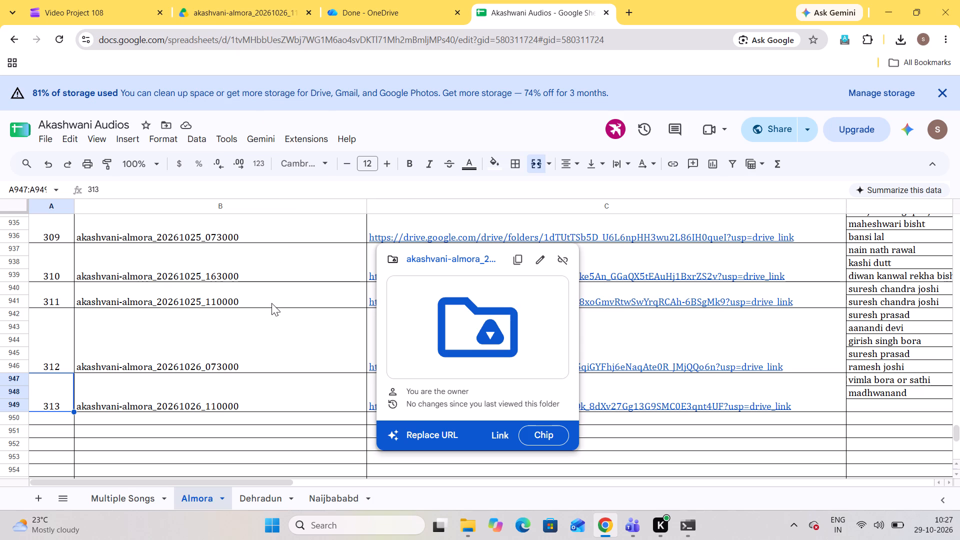
pyautogui.click(213, 4)
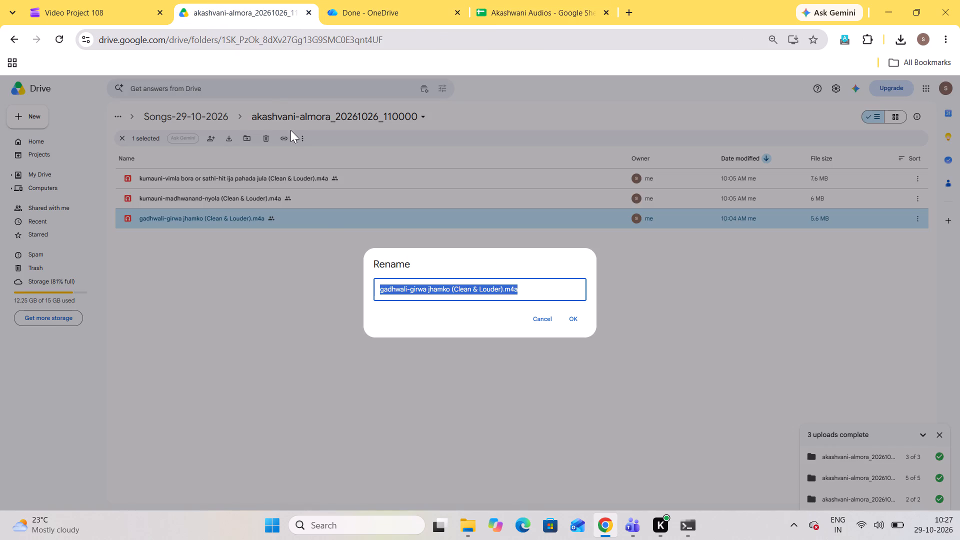
pyautogui.click(303, 255)
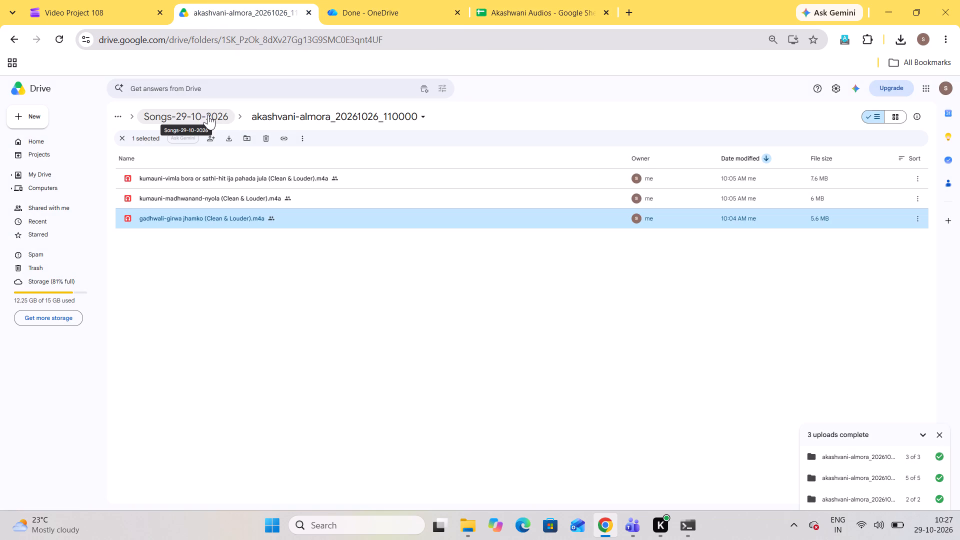
pyautogui.click(208, 114)
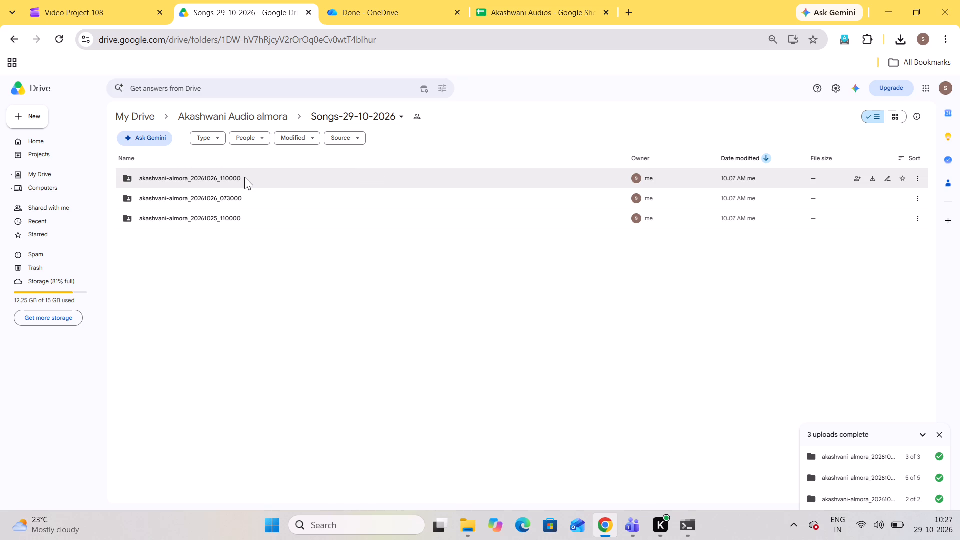
pyautogui.click(518, 11)
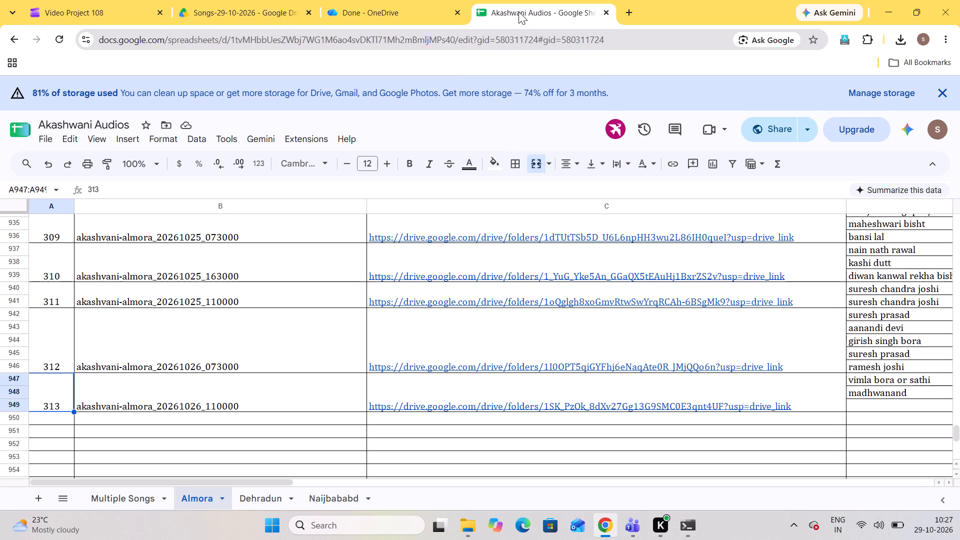
pyautogui.click(255, 14)
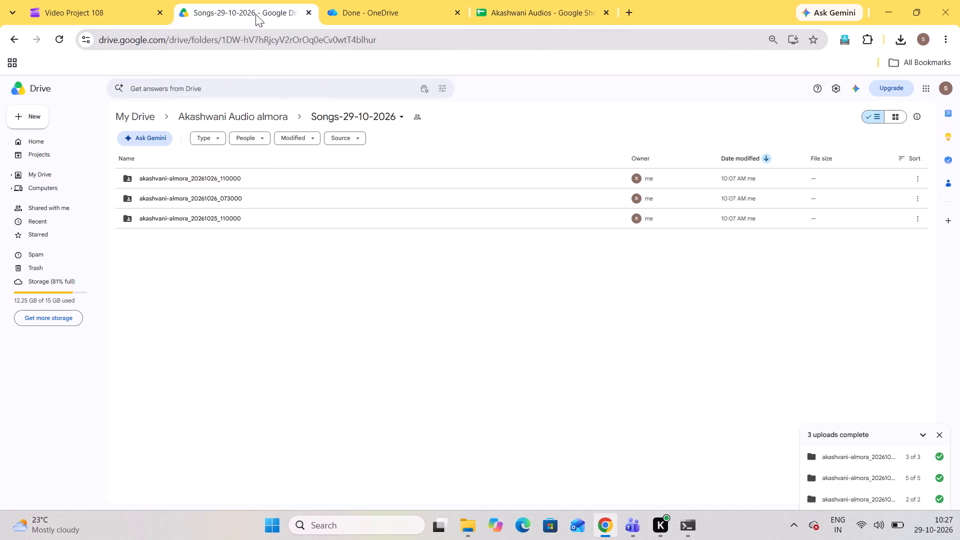
pyautogui.click(571, 2)
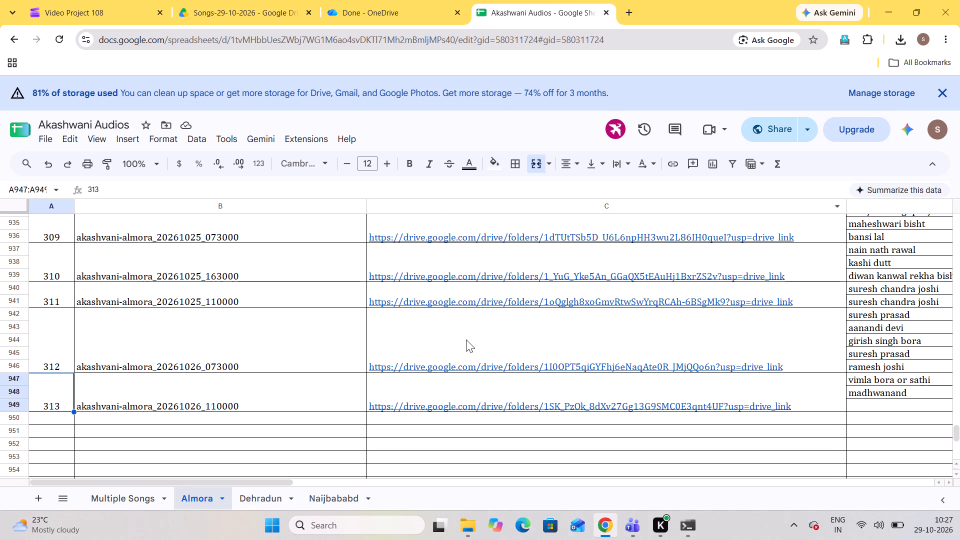
pyautogui.hscroll(-12, 465, 338)
pyautogui.hscroll(12, 465, 338)
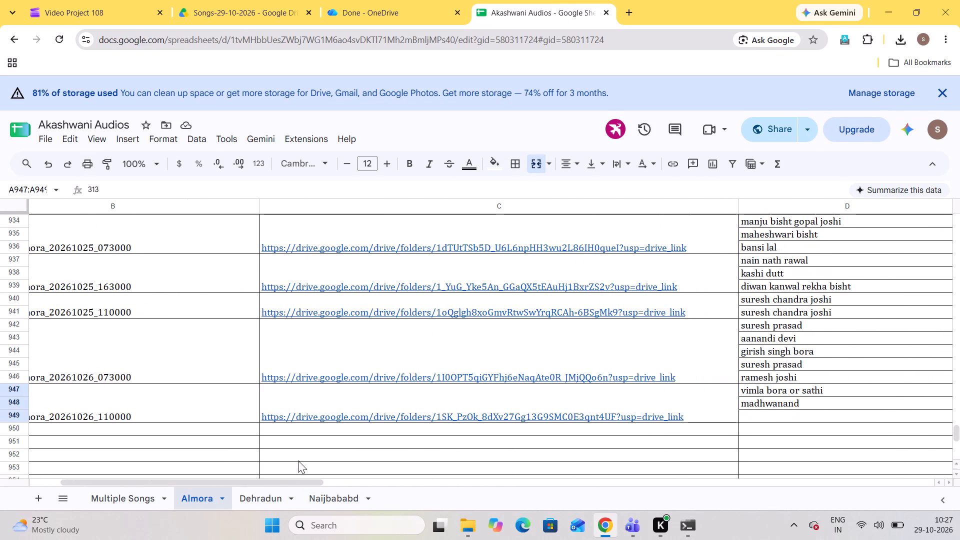
# Create a folder named 29-10-2026 inside the Akashwani Audio_dehradoon folder in Google Drive.
pyautogui.click(221, 21)
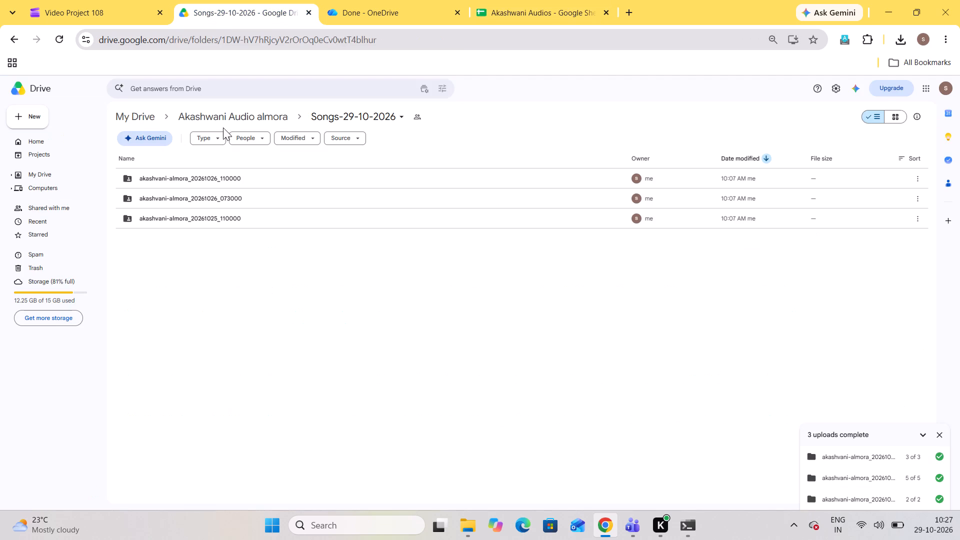
pyautogui.click(143, 118)
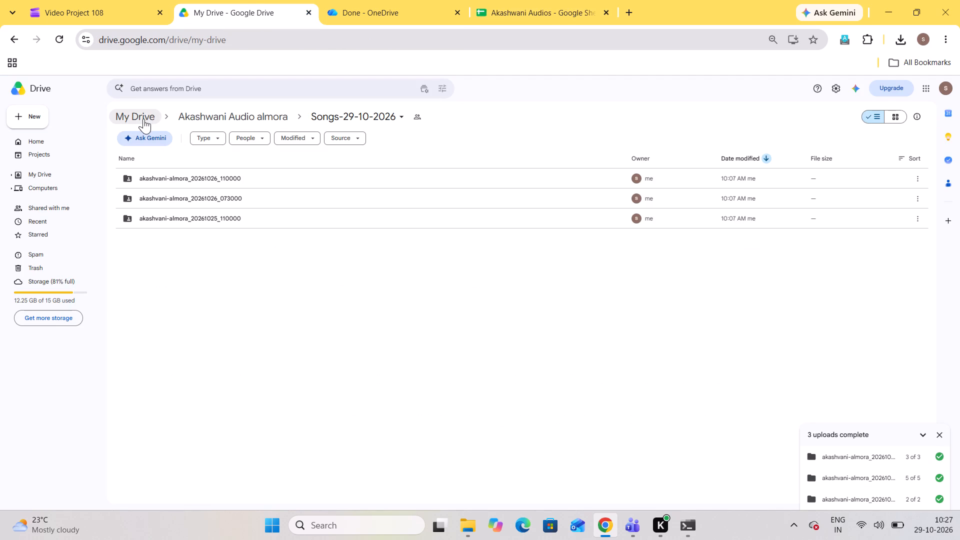
pyautogui.doubleClick(217, 225)
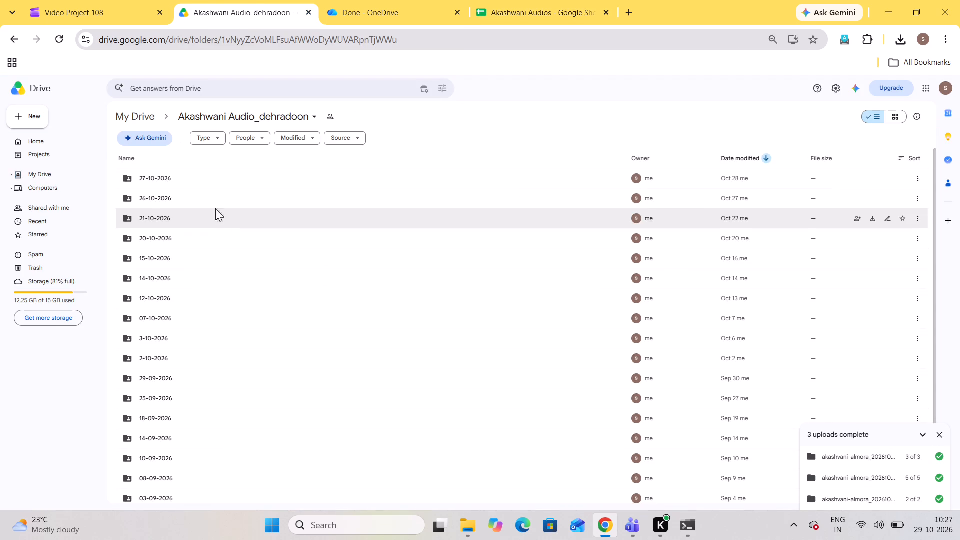
pyautogui.click(22, 122)
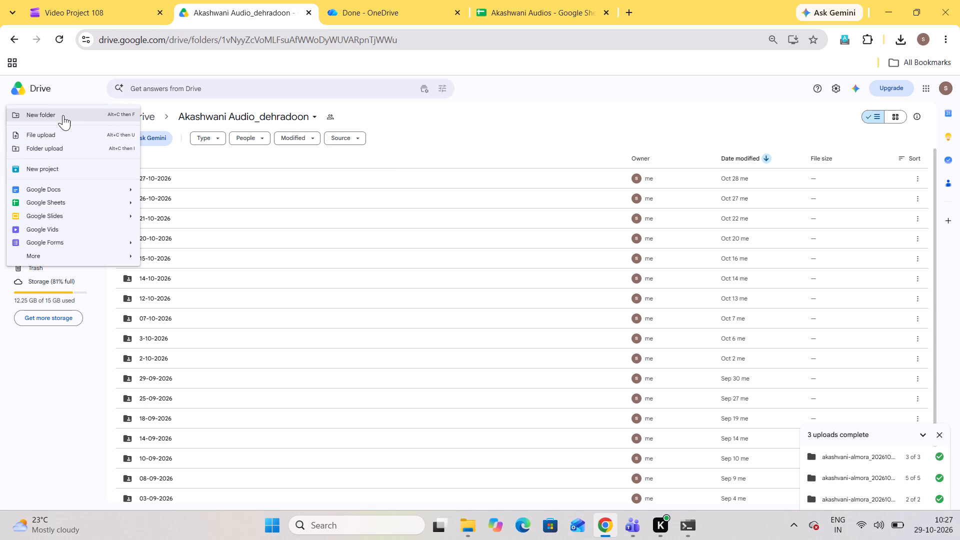
pyautogui.click(63, 115)
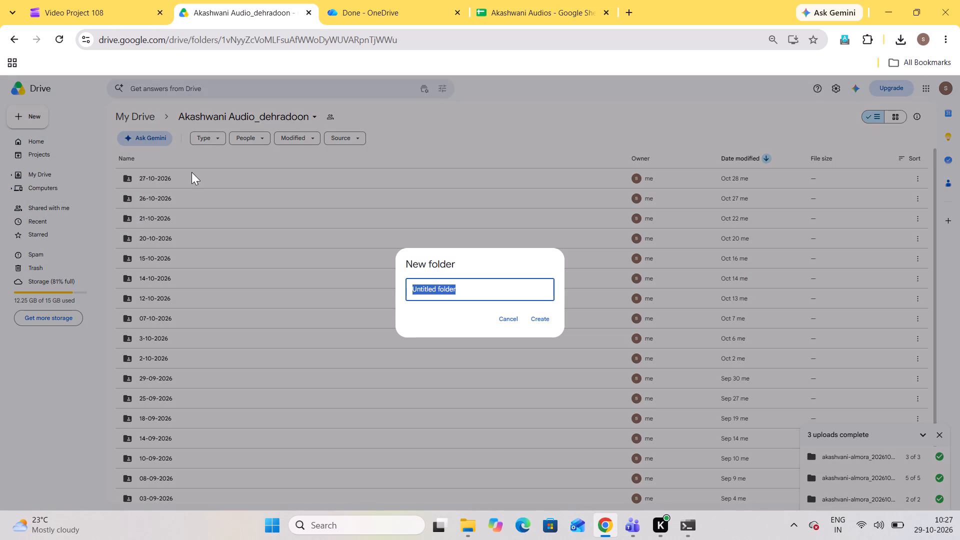
pyautogui.press('2')
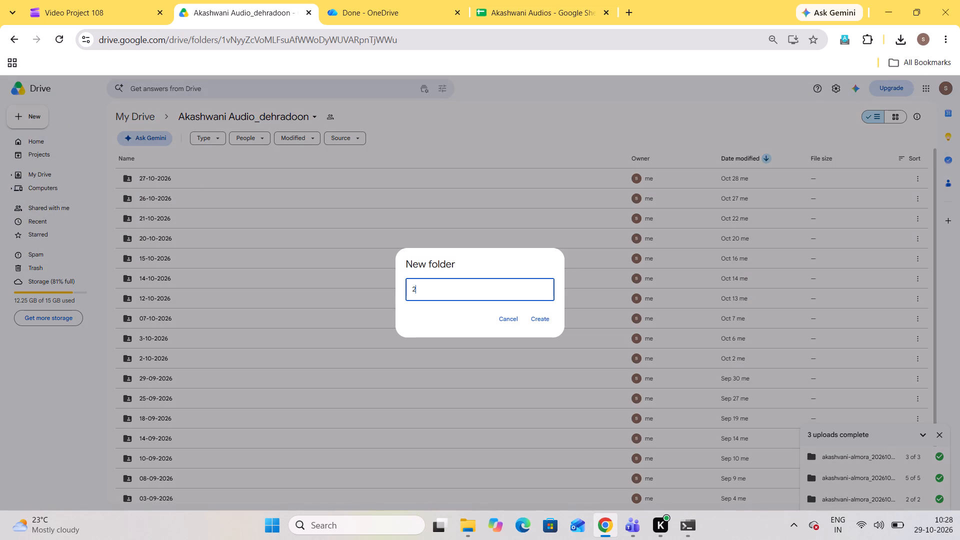
pyautogui.press('9')
pyautogui.press('-')
pyautogui.write('10-2026')
pyautogui.press('Return')
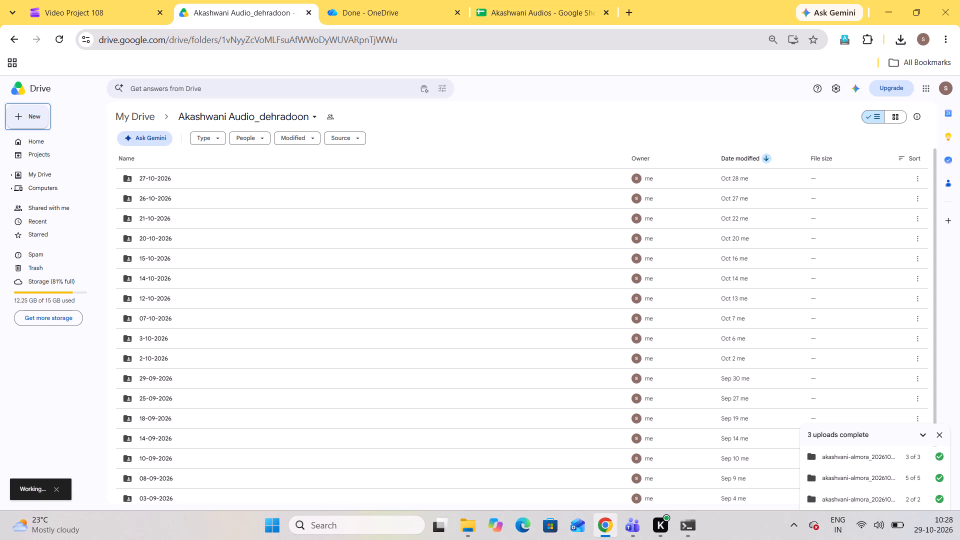
# Upload the local folder akashvani-dehradun_20261026_071500 into the Drive folder 29-10-2026 and open the uploaded folder.
pyautogui.doubleClick(285, 181)
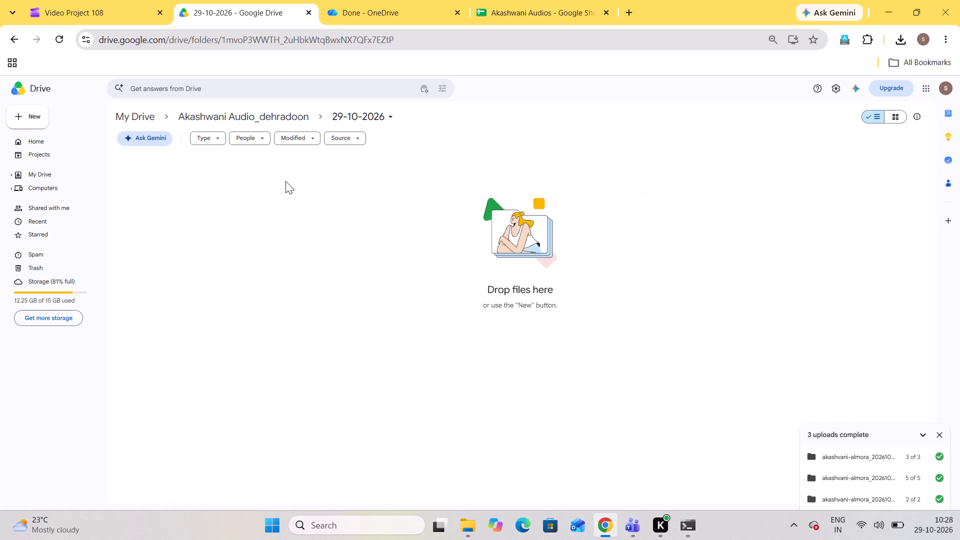
pyautogui.rightClick(288, 194)
pyautogui.click(312, 239)
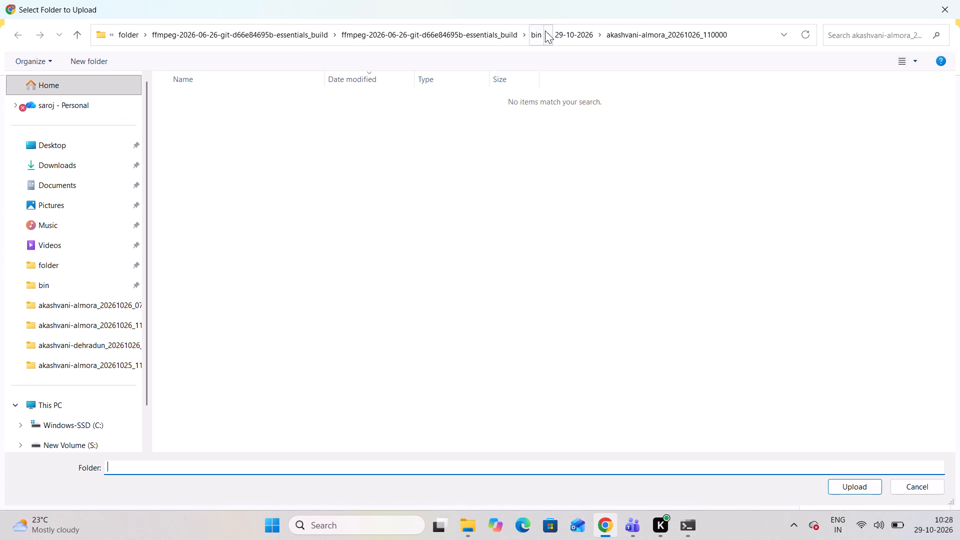
pyautogui.click(559, 33)
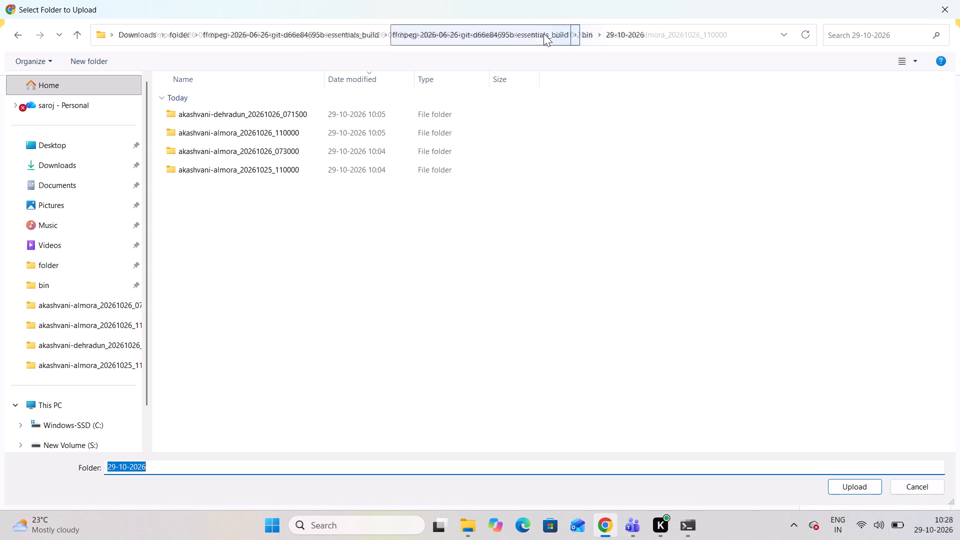
pyautogui.click(358, 111)
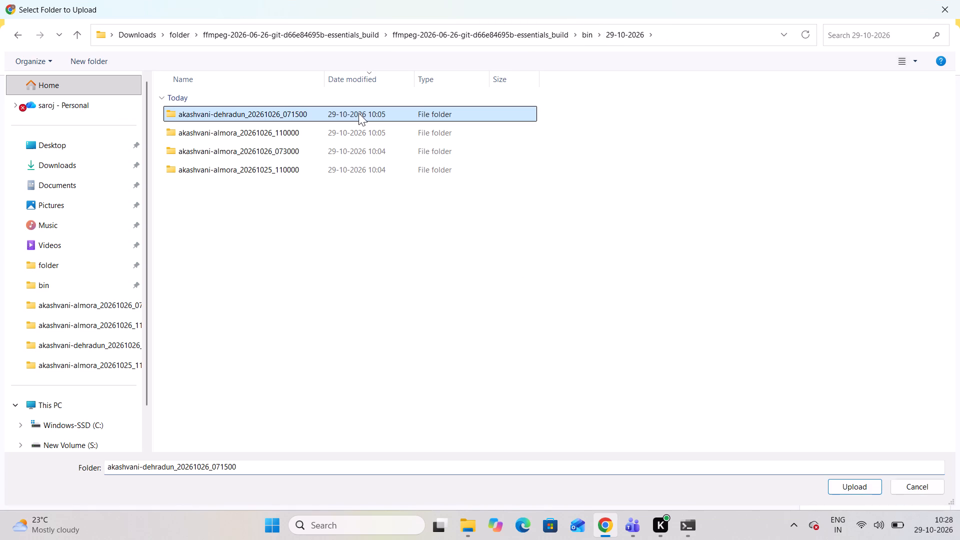
pyautogui.click(844, 490)
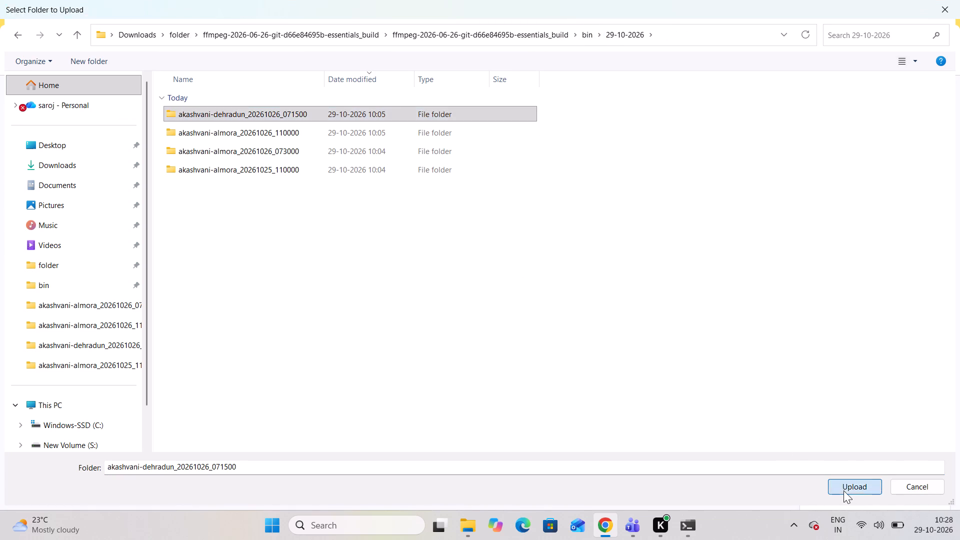
pyautogui.click(532, 135)
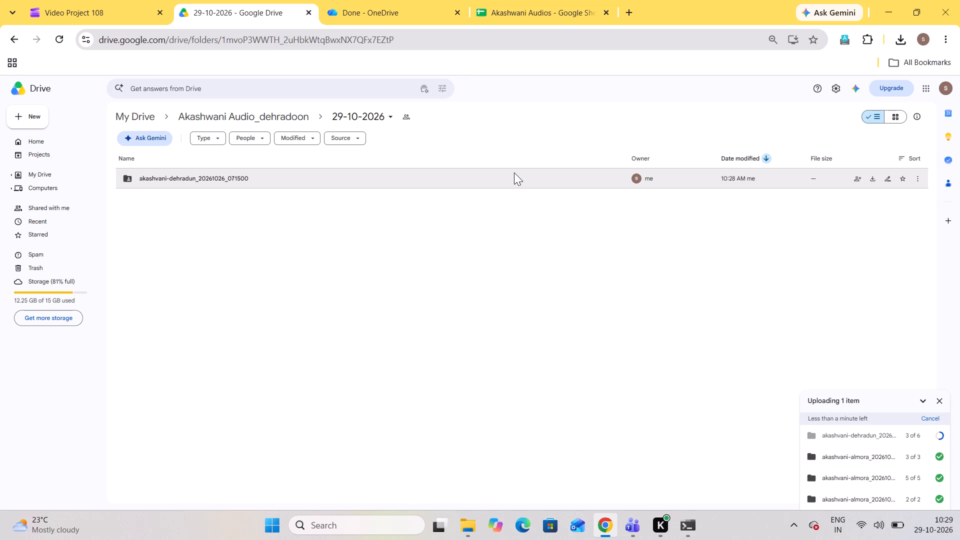
pyautogui.doubleClick(514, 172)
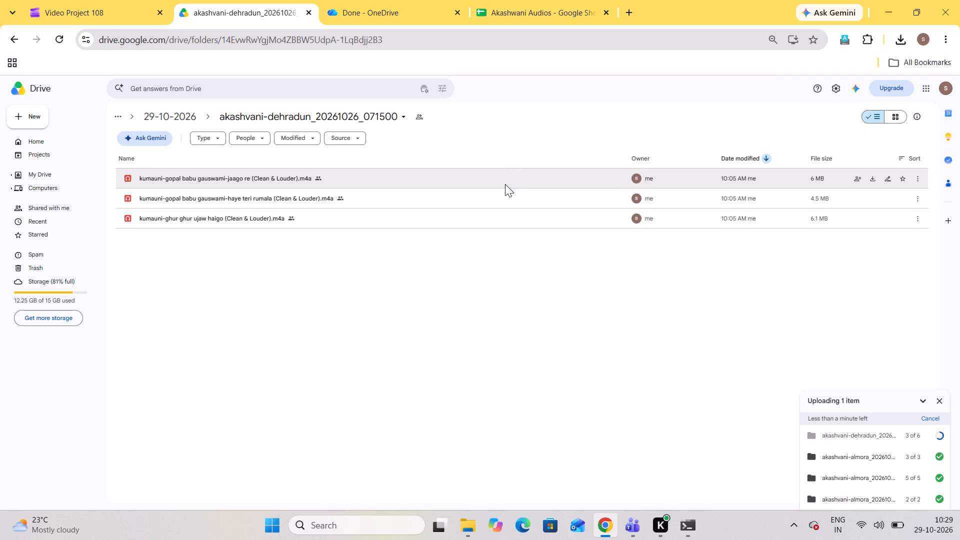
# Copy the folder name akashvani-dehradun_20261026_071500 from the local Downloads folder 28 into cell B222 of the Dehradun sheet.
pyautogui.hotkey('alt', 'Tab')
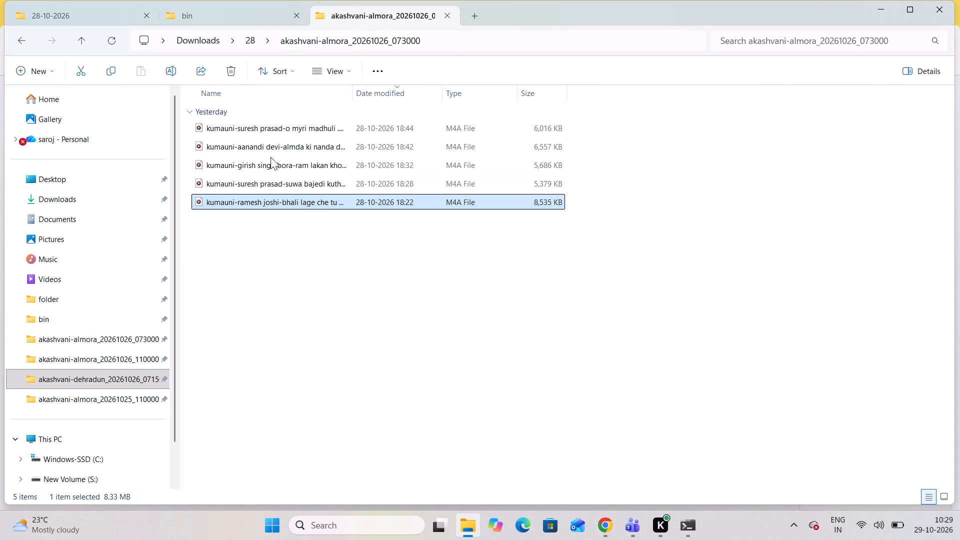
pyautogui.click(247, 38)
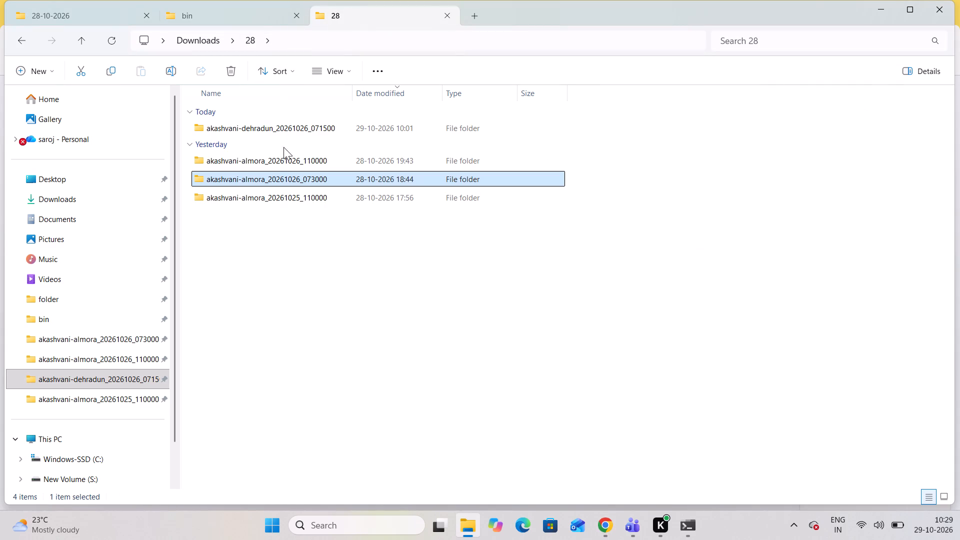
pyautogui.click(286, 129)
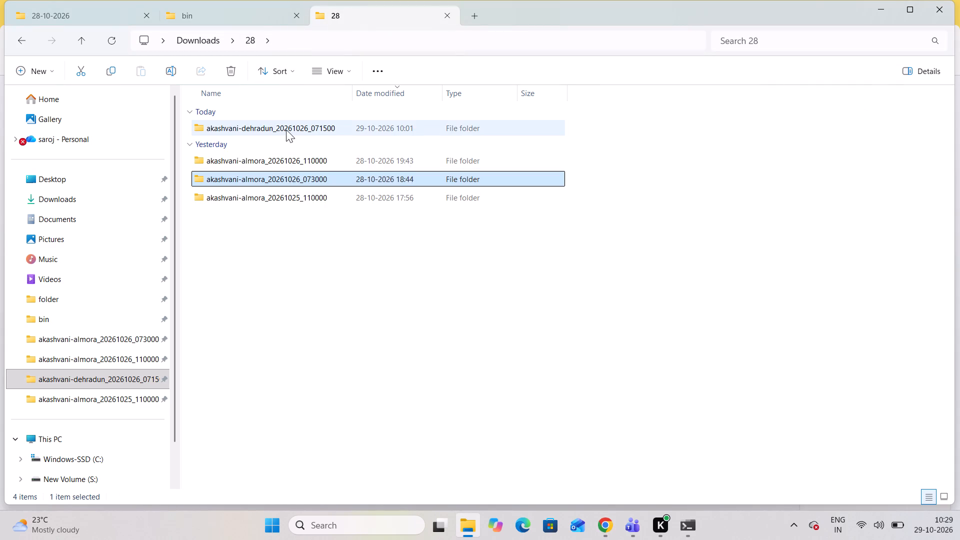
pyautogui.click(286, 129)
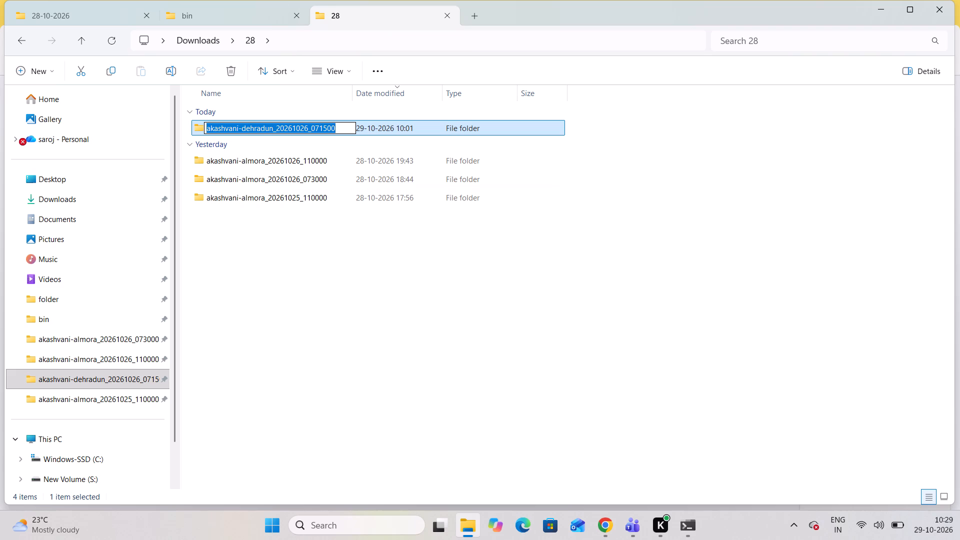
pyautogui.hotkey('ctrl', 'c')
pyautogui.hotkey('alt', 'Tab')
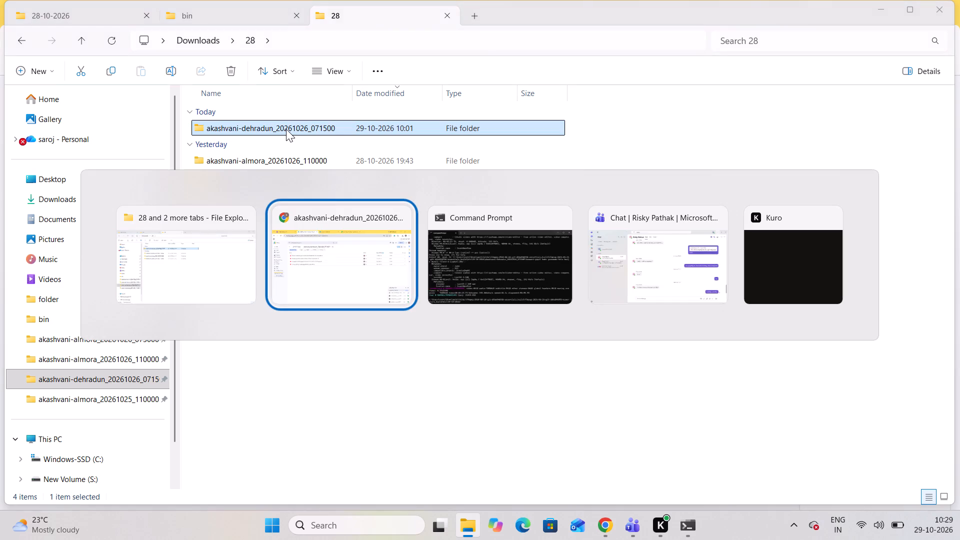
pyautogui.click(525, 10)
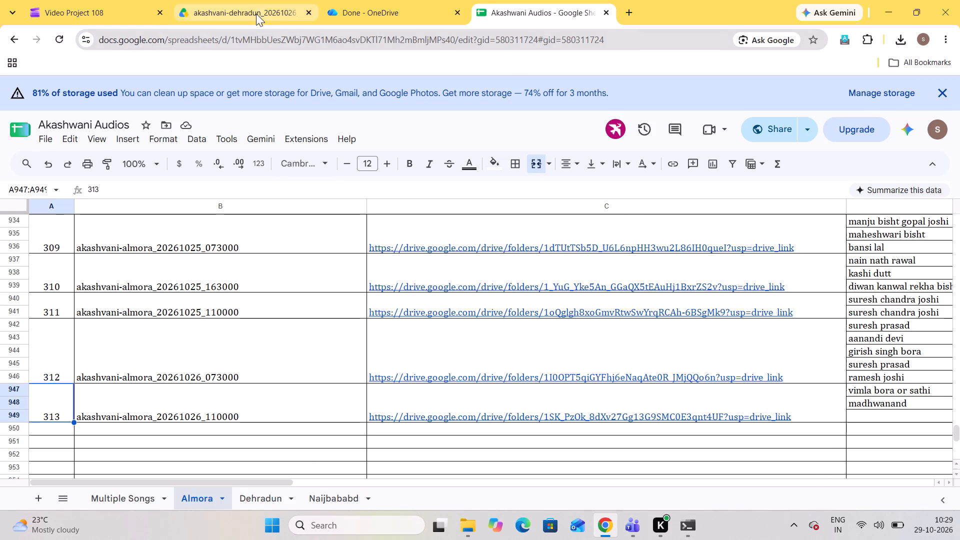
pyautogui.click(250, 5)
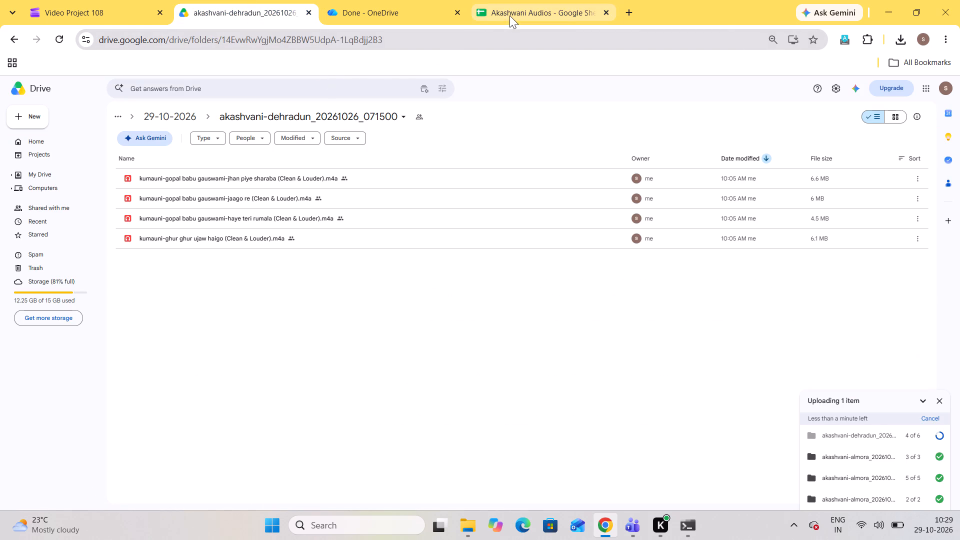
pyautogui.click(510, 9)
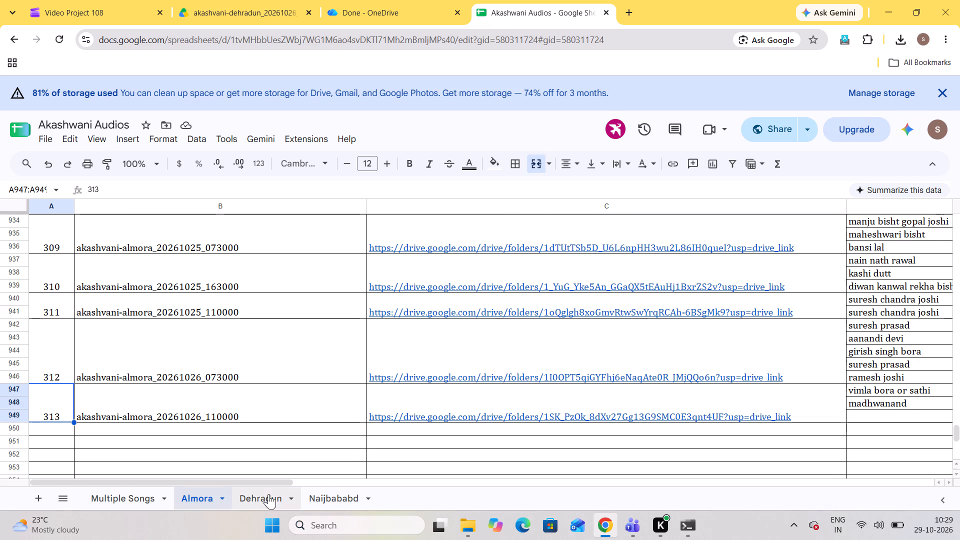
pyautogui.click(268, 493)
pyautogui.scroll(-1, 233, 415)
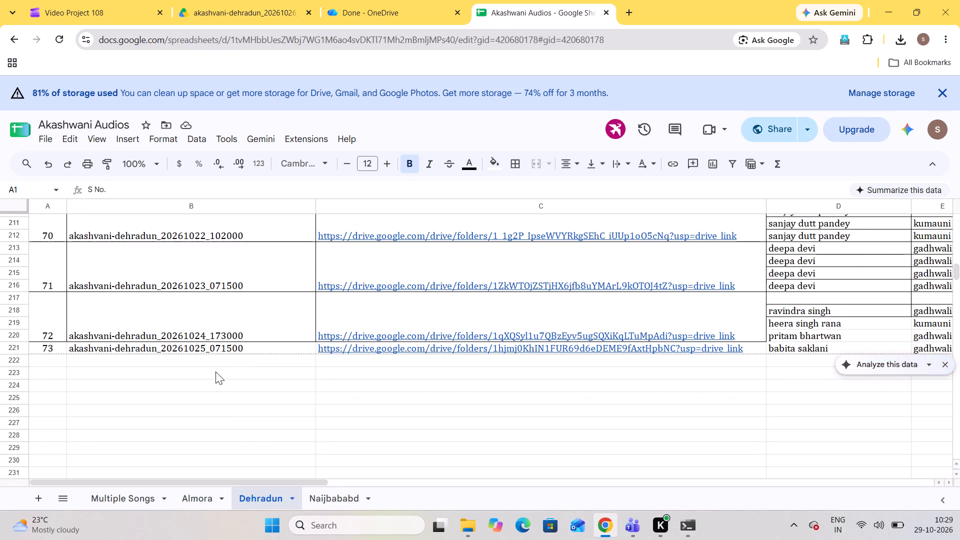
pyautogui.click(216, 363)
pyautogui.hotkey('ctrl', 'v')
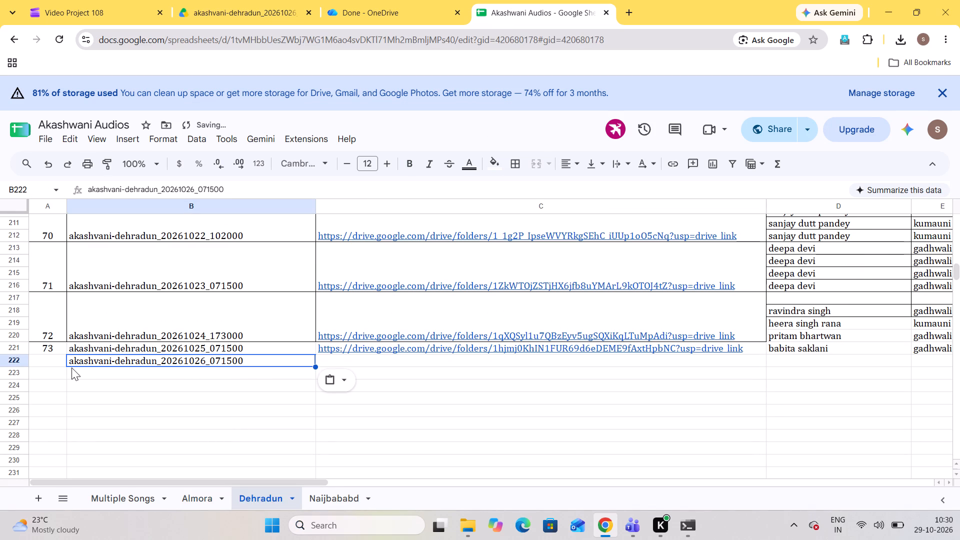
# Enter the serial number 74 in cell A222 of the Dehradun sheet.
pyautogui.click(59, 360)
pyautogui.write('74')
pyautogui.click(398, 363)
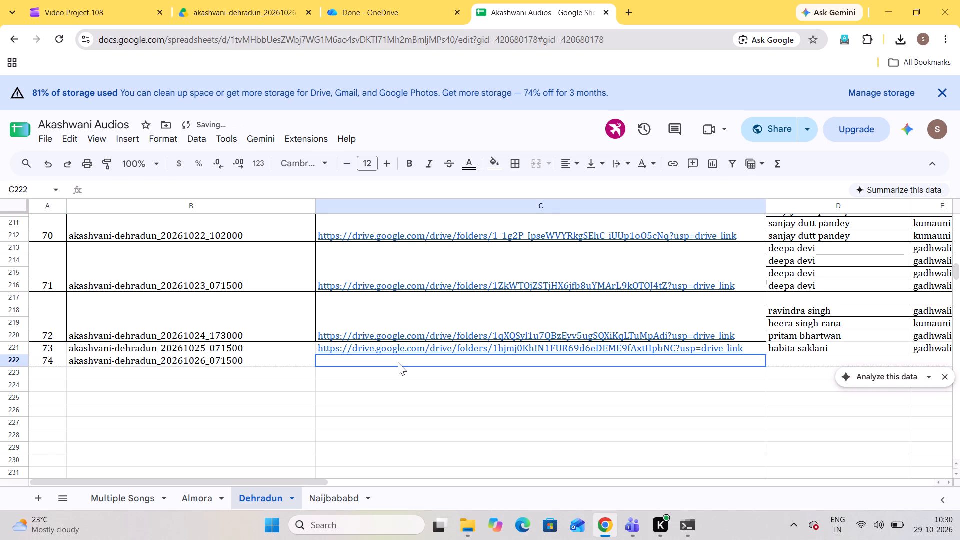
# Copy the file name kumauni-gopal babu gauswami-jodnu tyr khuta hath from the local akashvani-dehradun_20261026_071500 folder into cell F222 of the Dehradun sheet.
pyautogui.hscroll(-8, 398, 362)
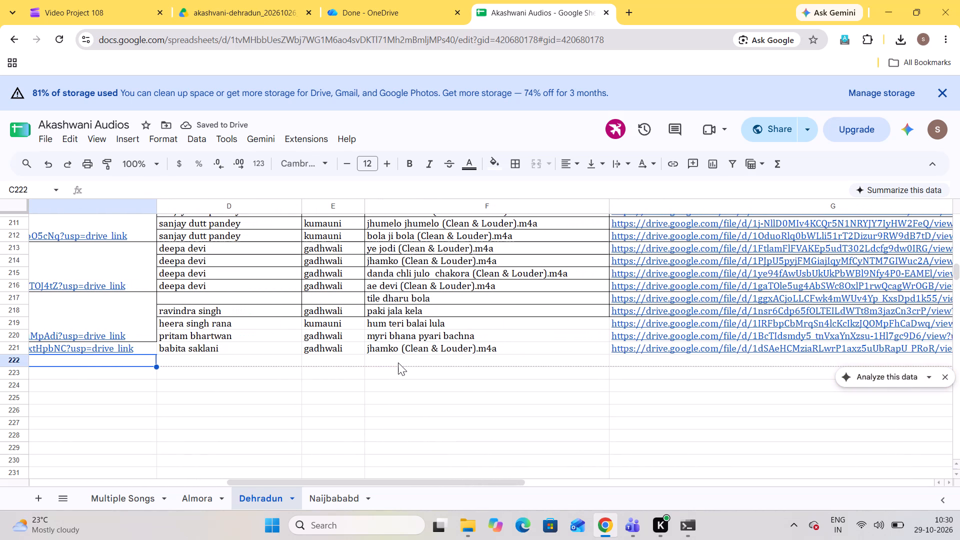
pyautogui.hscroll(3, 398, 362)
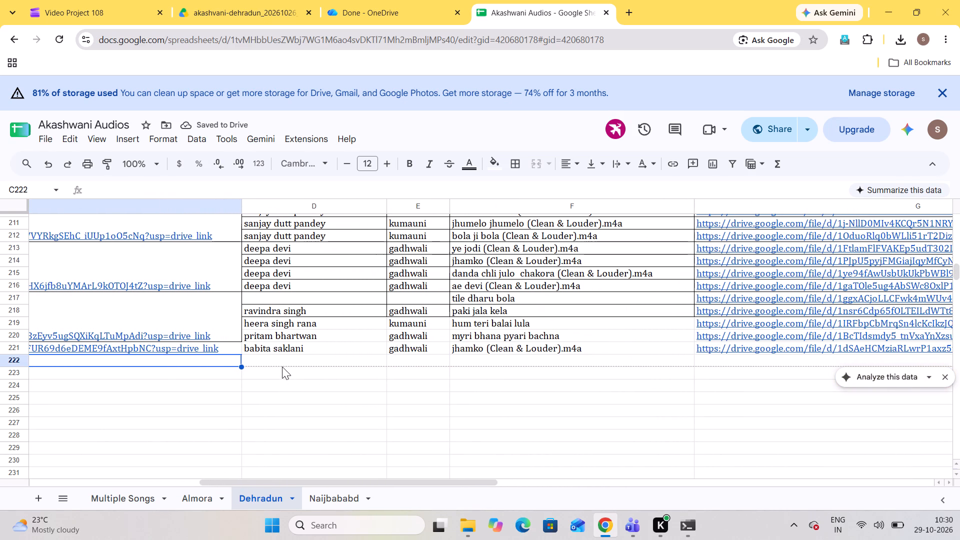
pyautogui.click(280, 361)
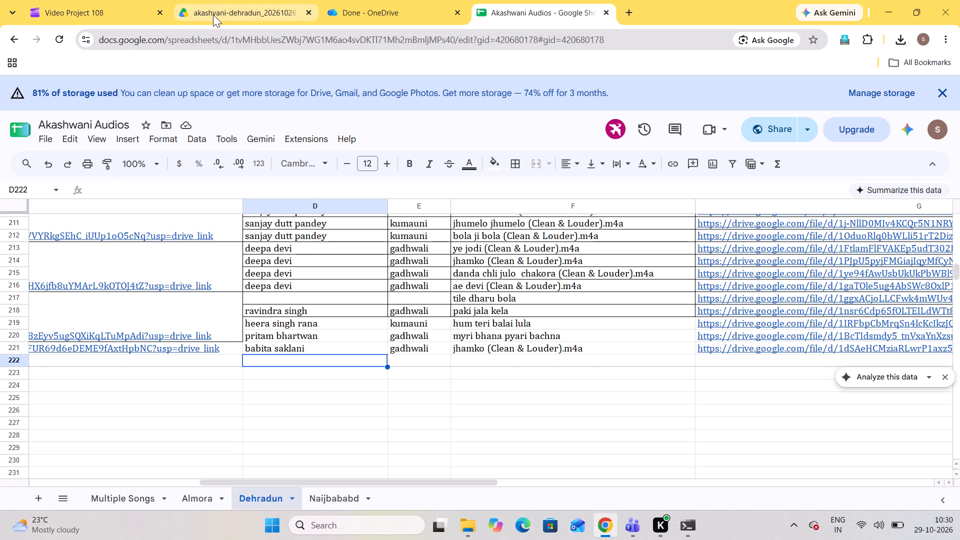
pyautogui.hotkey('alt', 'Tab')
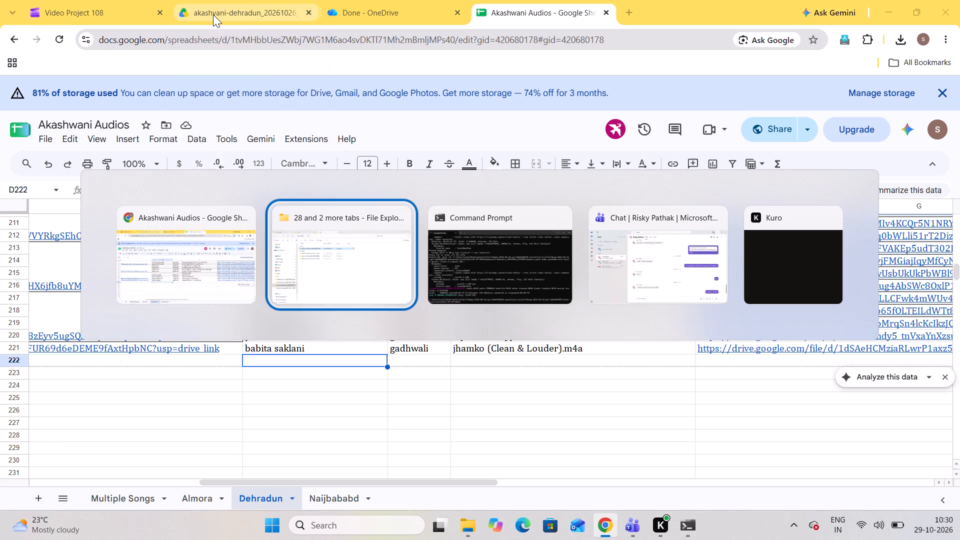
pyautogui.click(289, 130)
pyautogui.doubleClick(289, 130)
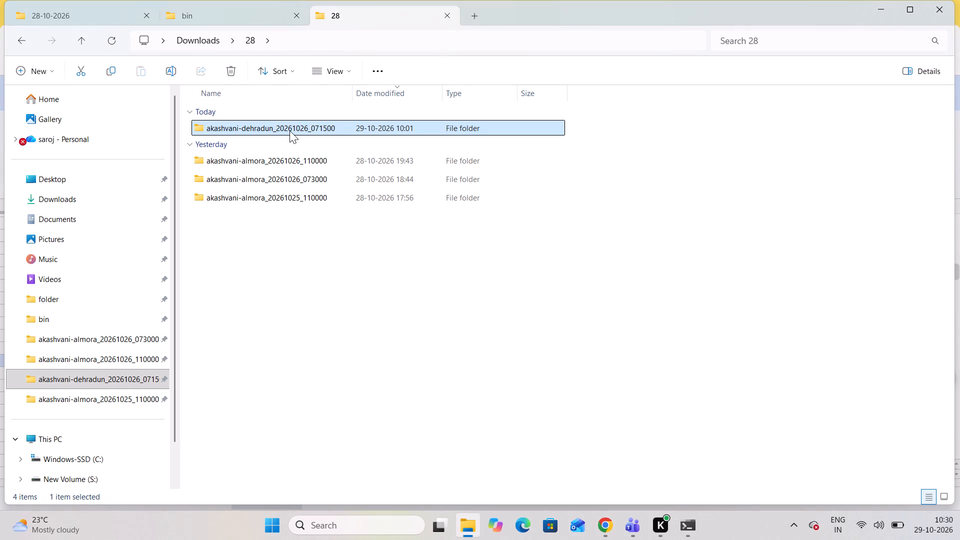
pyautogui.click(282, 127)
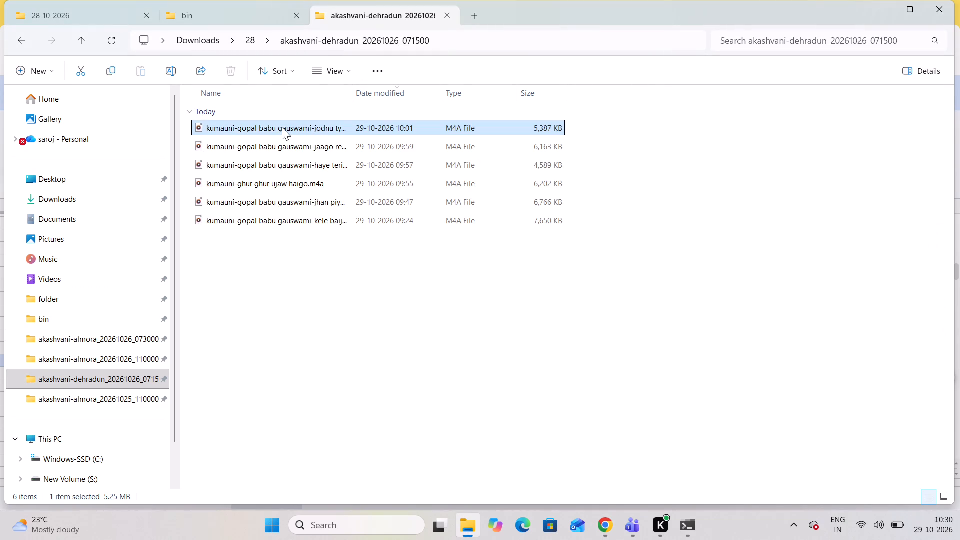
pyautogui.click(282, 127)
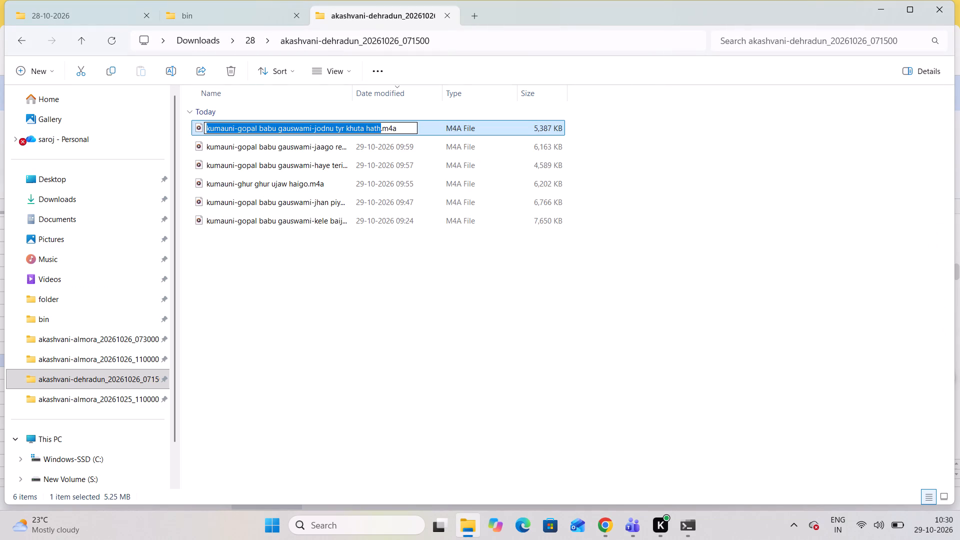
pyautogui.hotkey('ctrl', 'c')
pyautogui.hotkey('alt', 'Tab')
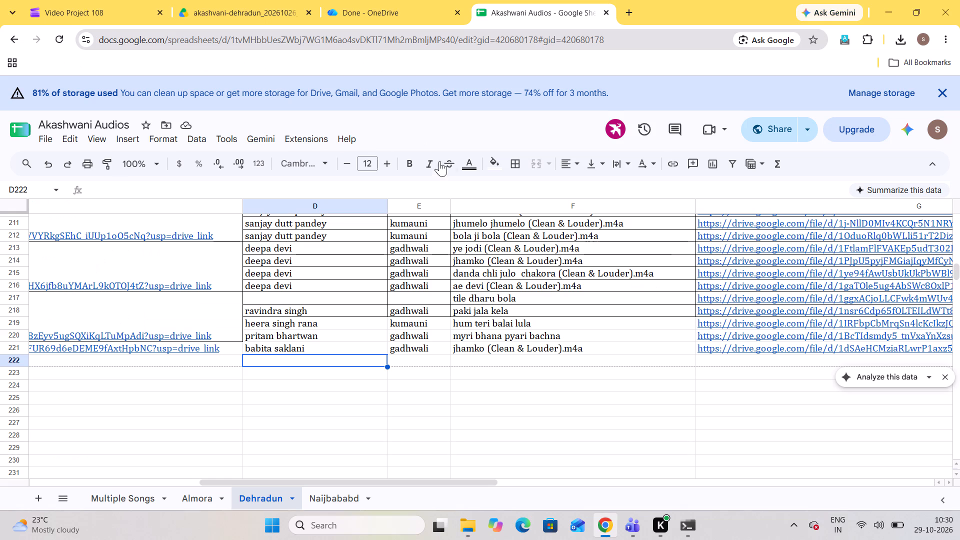
pyautogui.click(540, 362)
pyautogui.hotkey('ctrl', 'v')
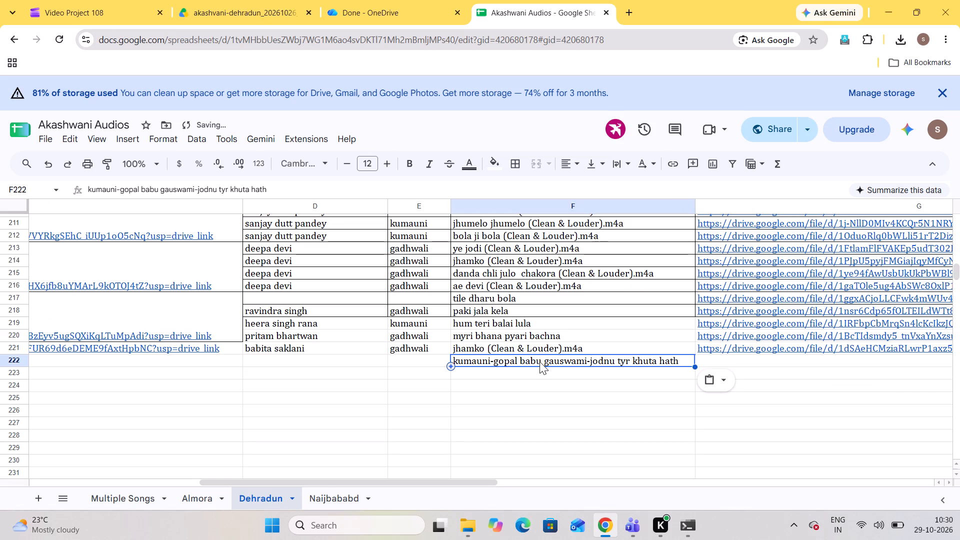
# Copy the local file name kumauni-gopal babu gauswami-jaago re, without its extension, into cell F223 of the Dehradun sheet.
pyautogui.click(525, 375)
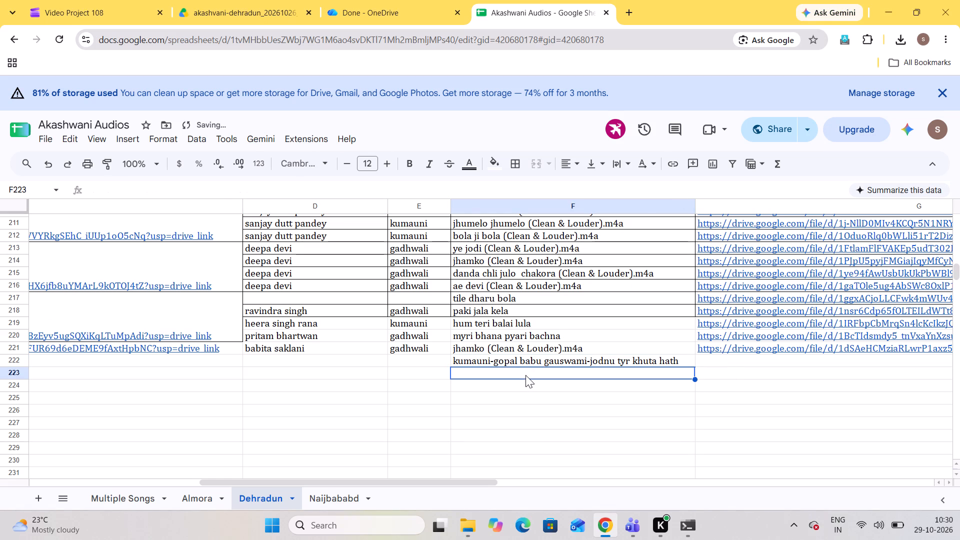
pyautogui.hotkey('alt', 'Tab')
pyautogui.click(310, 143)
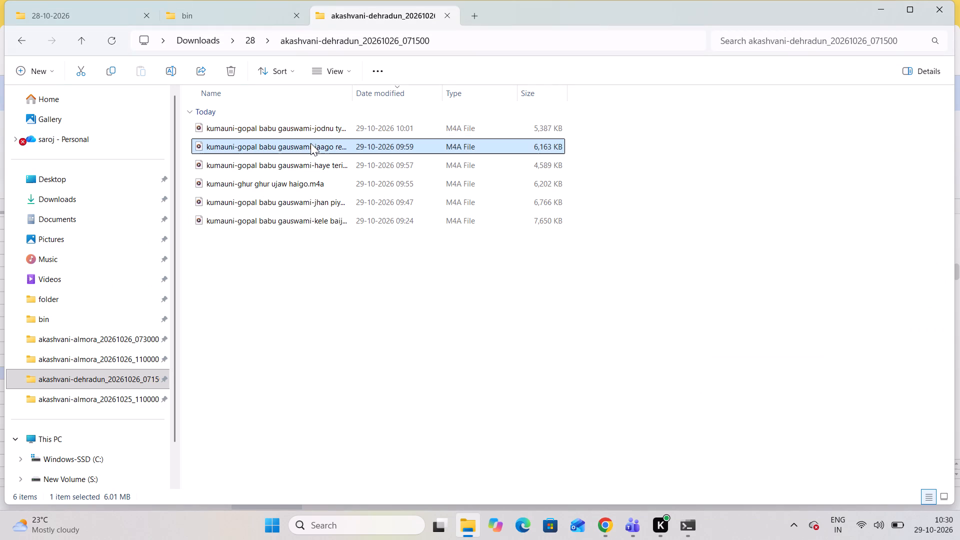
pyautogui.click(310, 143)
pyautogui.hotkey('ctrl', 'c')
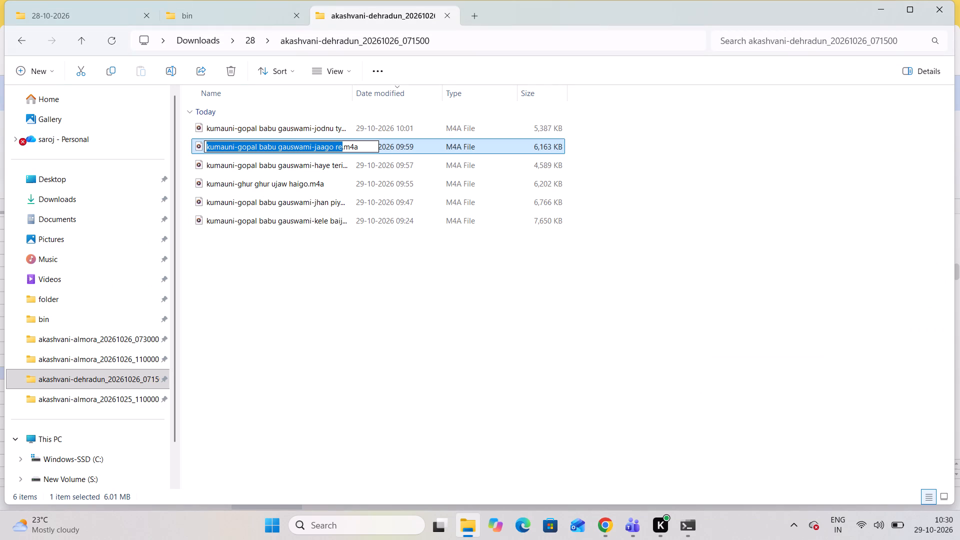
pyautogui.hotkey('alt', 'Tab')
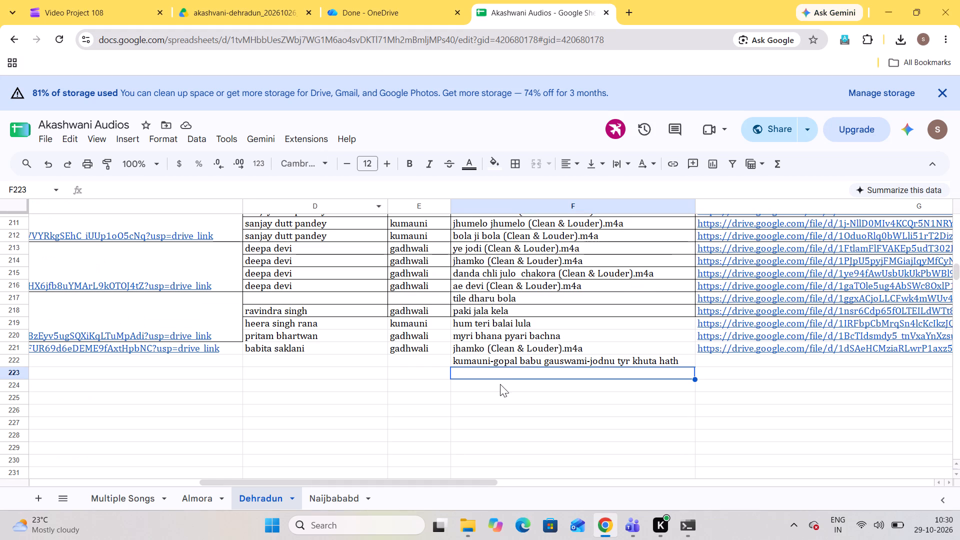
pyautogui.hotkey('ctrl', 'v')
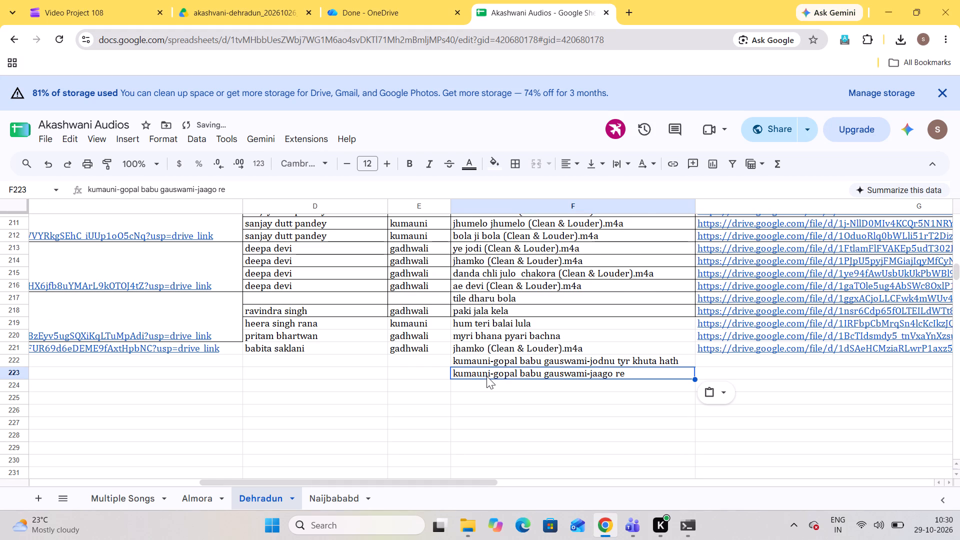
# Copy the local file name kumauni-gopal babu gauswami-haye teri rumala, without its extension, into cell F224 of the Dehradun sheet.
pyautogui.hotkey('alt', 'Tab')
pyautogui.click(269, 166)
pyautogui.click(269, 166)
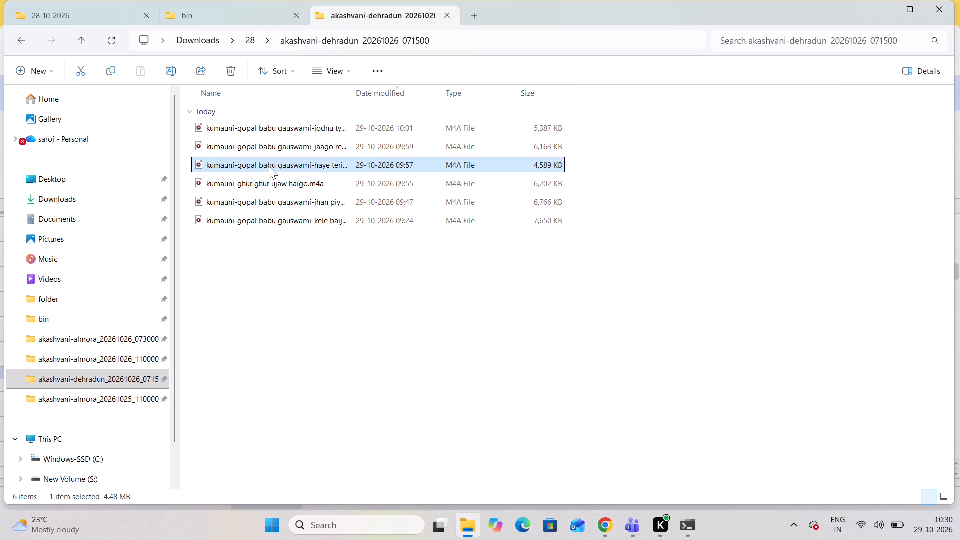
pyautogui.hotkey('ctrl', 'c')
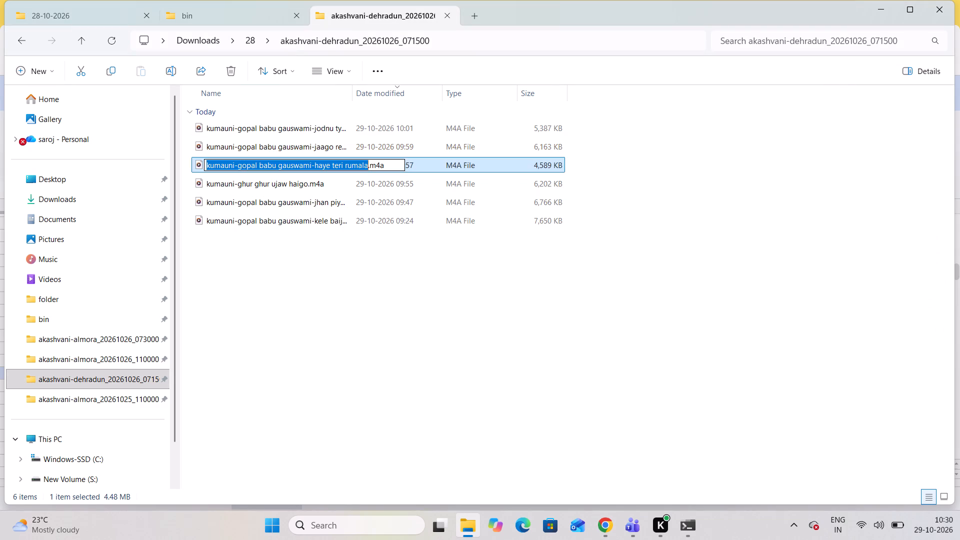
pyautogui.hotkey('alt', 'Tab')
pyautogui.click(472, 385)
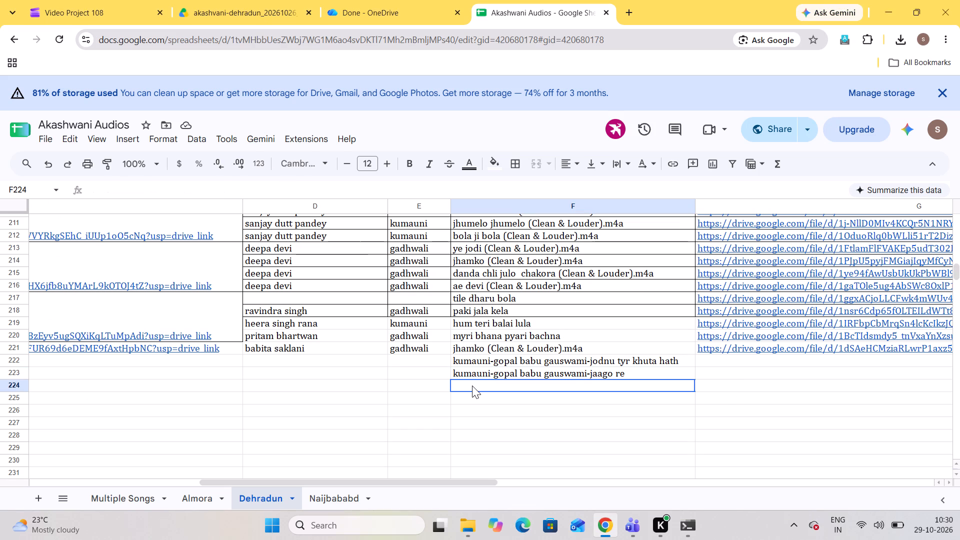
pyautogui.hotkey('ctrl', 'v')
# Copy the local file name kumauni-ghur ghur ujaw haigo, without its extension, into cell F225 of the Dehradun sheet.
pyautogui.click(475, 397)
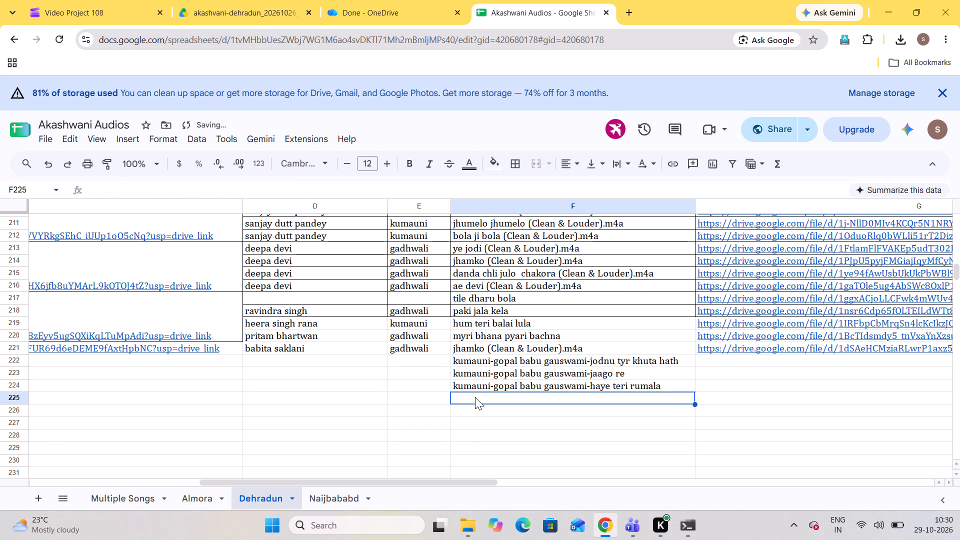
pyautogui.hotkey('alt', 'Tab')
pyautogui.click(269, 182)
pyautogui.click(269, 182)
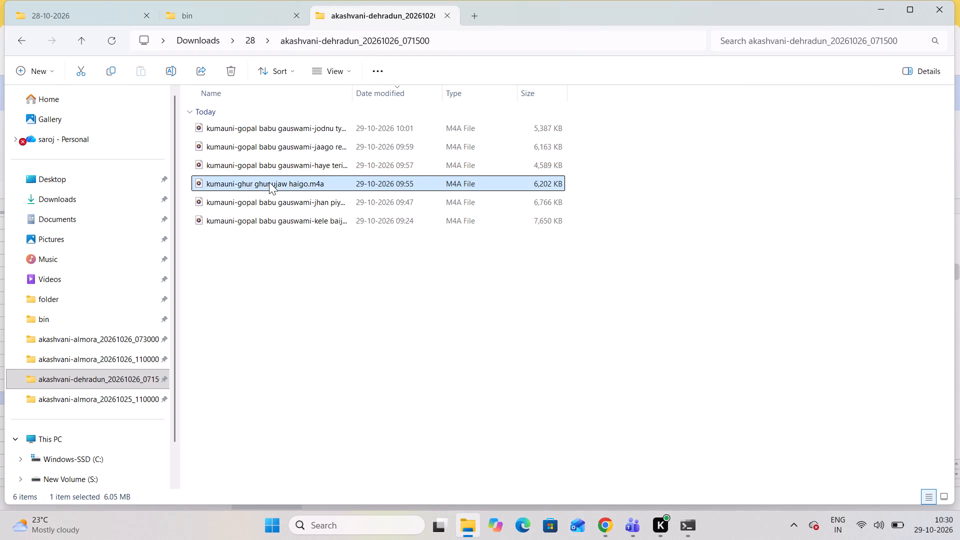
pyautogui.hotkey('ctrl', 'c')
pyautogui.hotkey('alt', 'Tab')
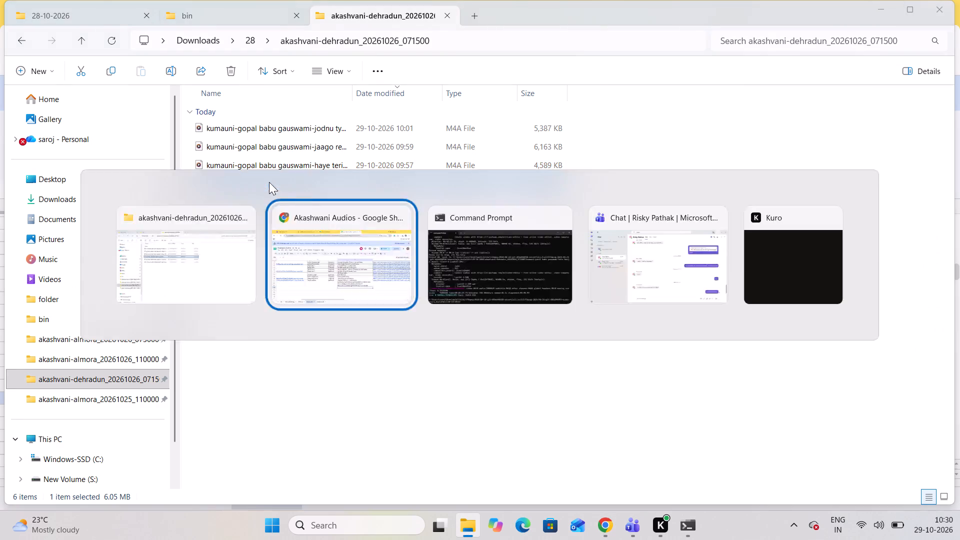
pyautogui.hotkey('ctrl', 'v')
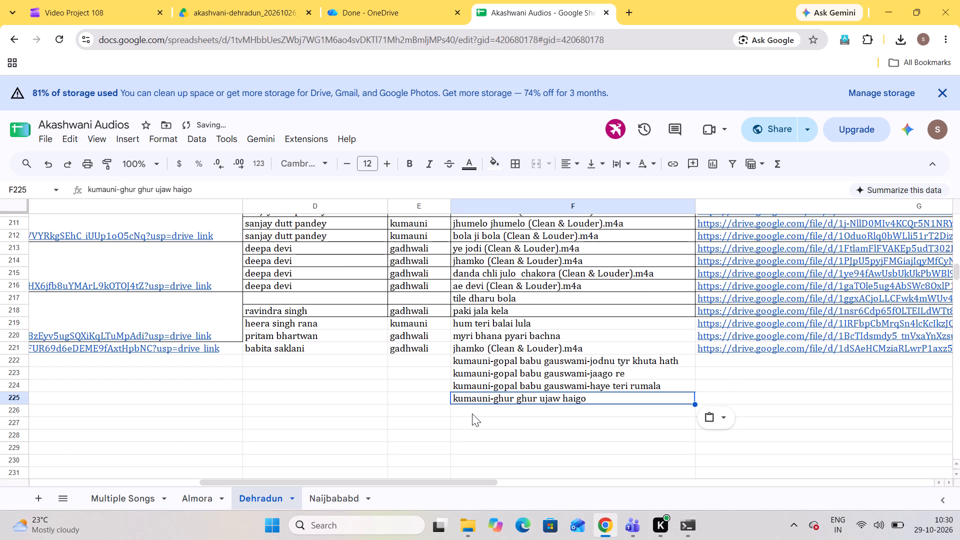
# Copy the local file name kumauni-gopal babu gauswami-jhan piye sharaba, without its extension, into cell F226 of the Dehradun sheet.
pyautogui.click(472, 413)
pyautogui.hotkey('alt', 'Tab')
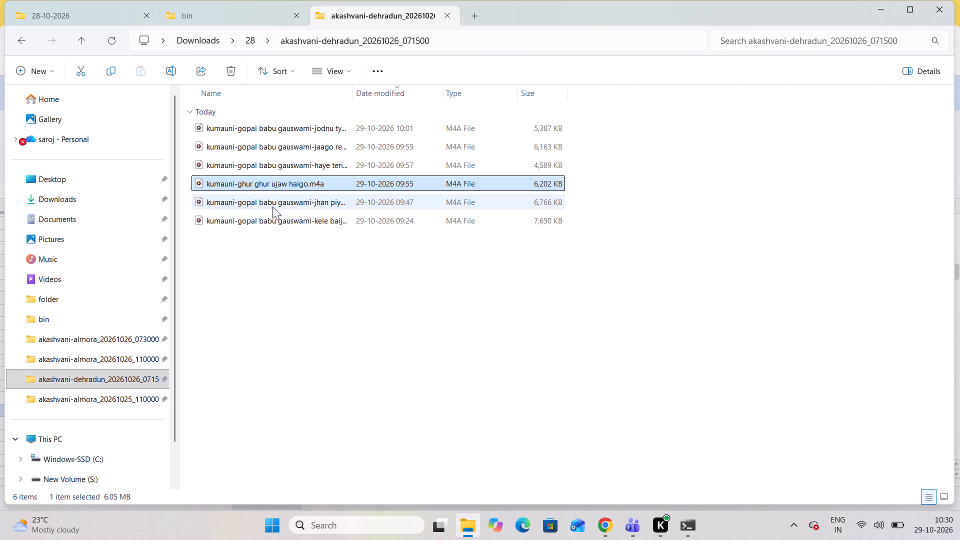
pyautogui.click(272, 206)
pyautogui.click(272, 206)
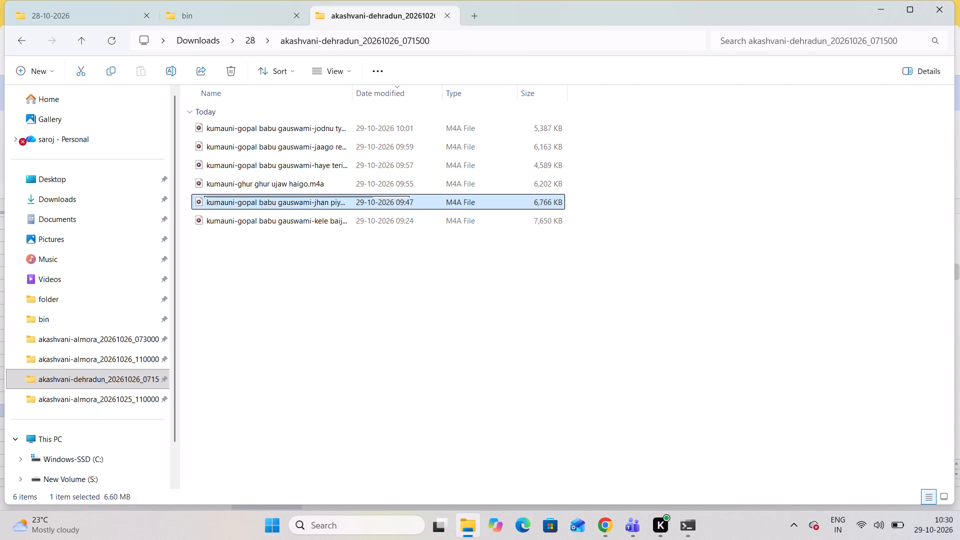
pyautogui.hotkey('ctrl', 'c')
pyautogui.hotkey('alt', 'Tab')
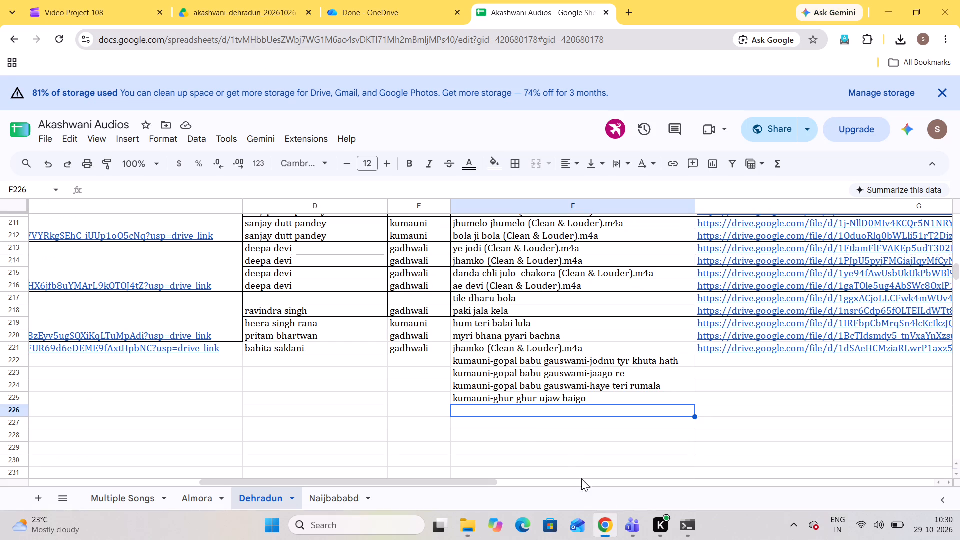
pyautogui.hotkey('ctrl', 'v')
# Copy the local file name kumauni-gopal babu gauswami-kele baije muruli, without its extension, into cell F227 of the Dehradun sheet.
pyautogui.hotkey('alt', 'Tab')
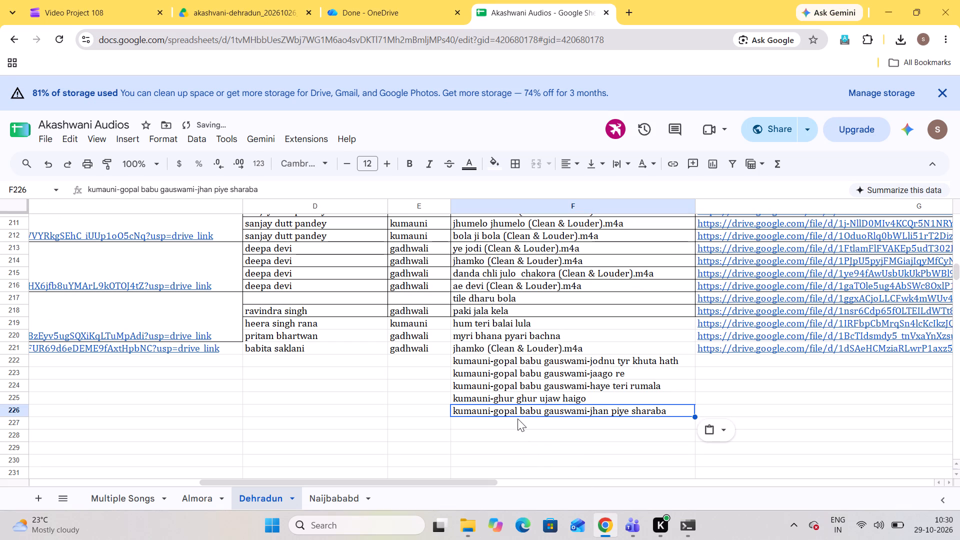
pyautogui.click(314, 225)
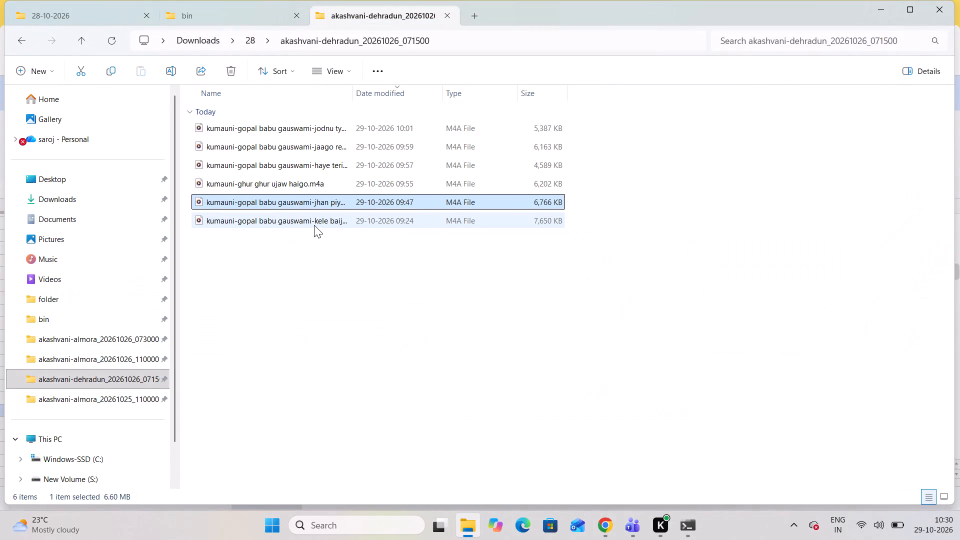
pyautogui.click(314, 225)
pyautogui.hotkey('ctrl', 'c')
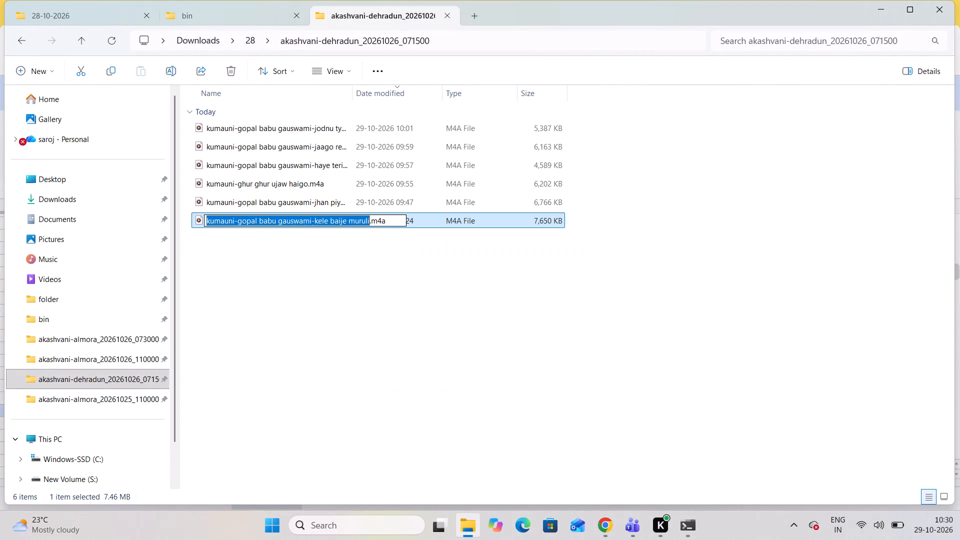
pyautogui.hotkey('ctrl', 'c')
pyautogui.hotkey('alt', 'Tab')
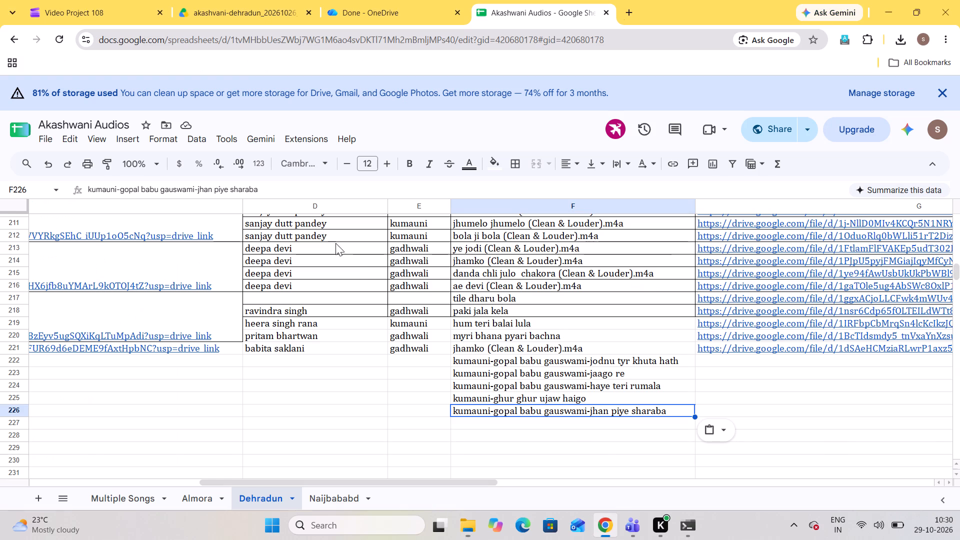
pyautogui.click(562, 426)
pyautogui.hotkey('ctrl', 'v')
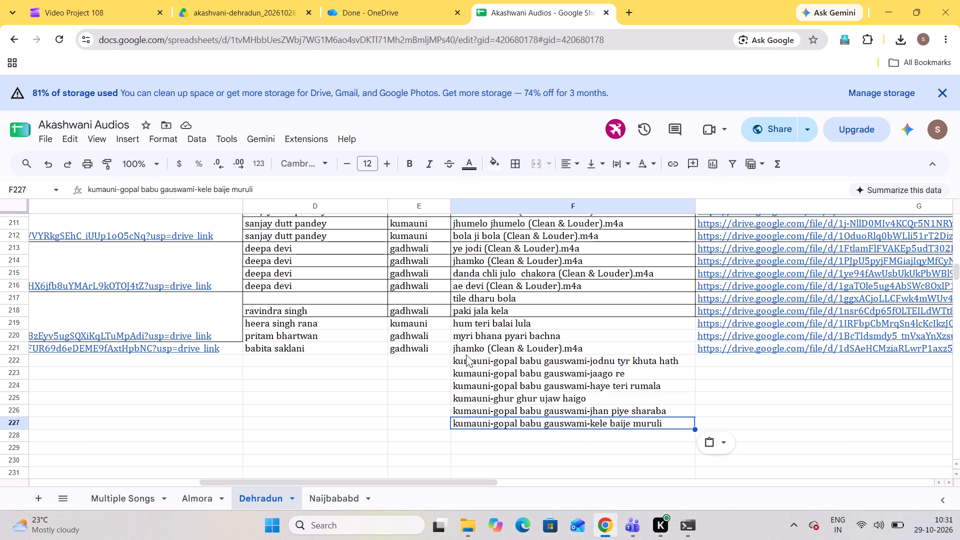
# Enter kumauni as the language in cells E222 through E227 of the Dehradun sheet.
pyautogui.click(407, 364)
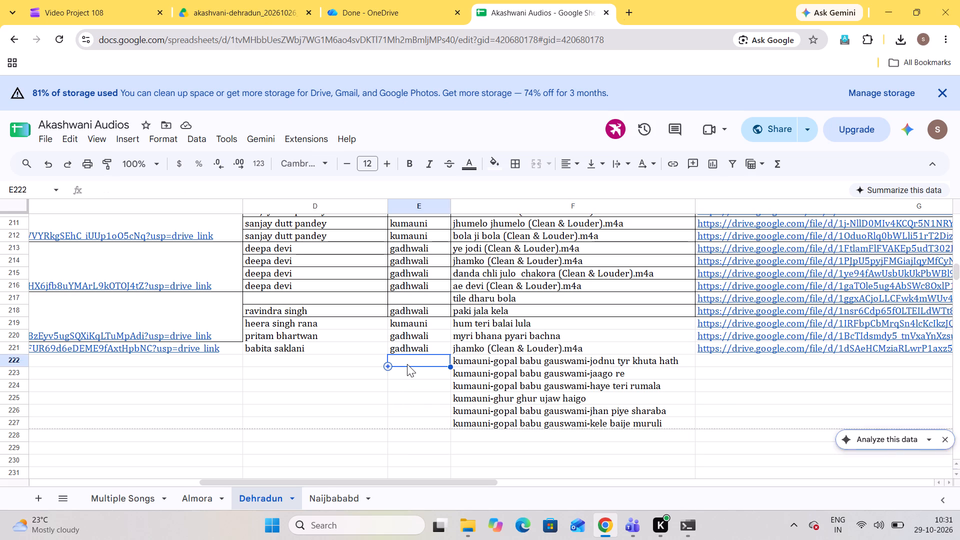
pyautogui.write('kum')
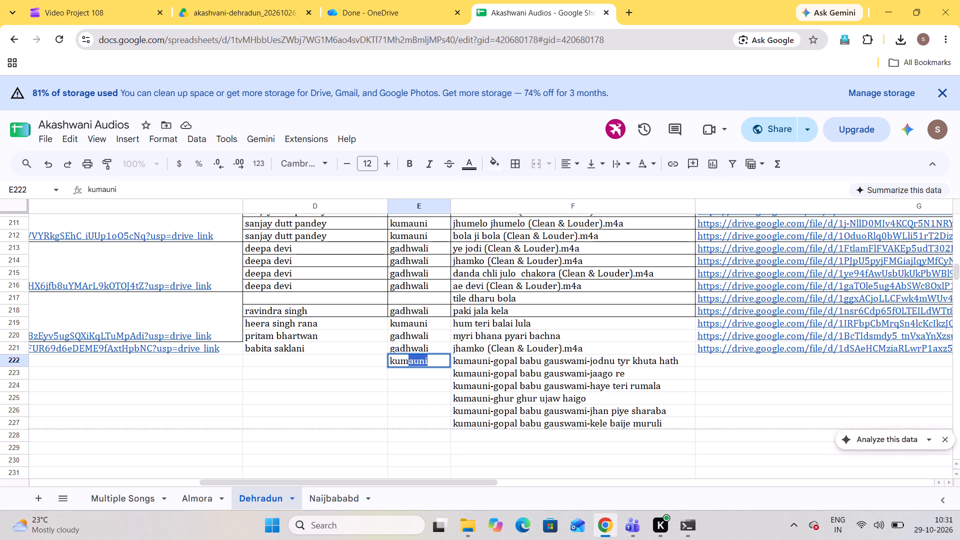
pyautogui.press('Tab')
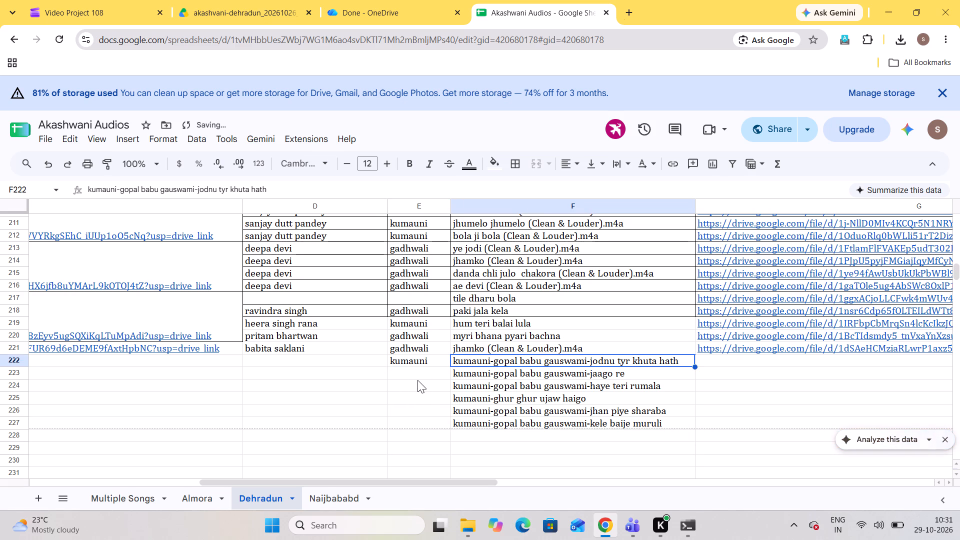
pyautogui.click(417, 379)
pyautogui.write('kum')
pyautogui.press('Tab')
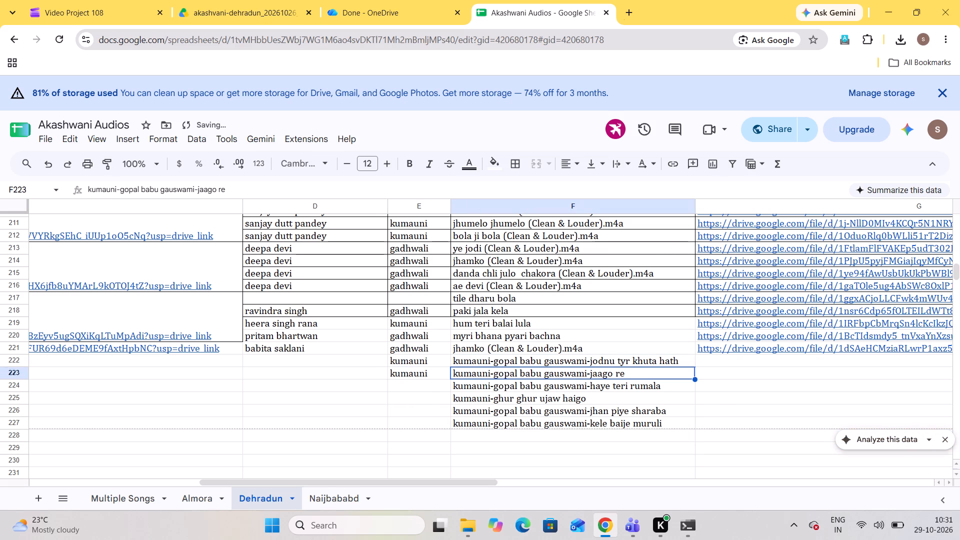
pyautogui.click(403, 391)
pyautogui.write('ku')
pyautogui.press('Tab')
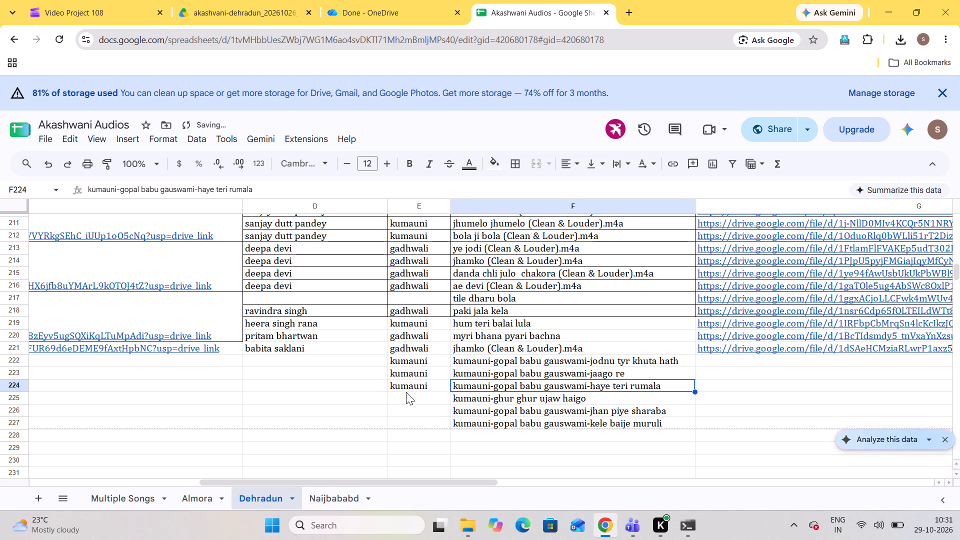
pyautogui.click(409, 401)
pyautogui.write('kum')
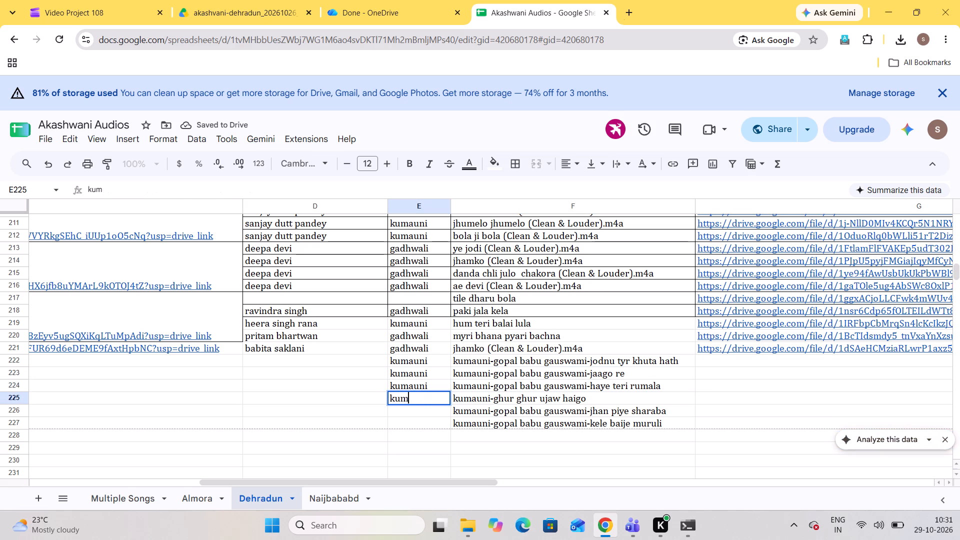
pyautogui.press('Tab')
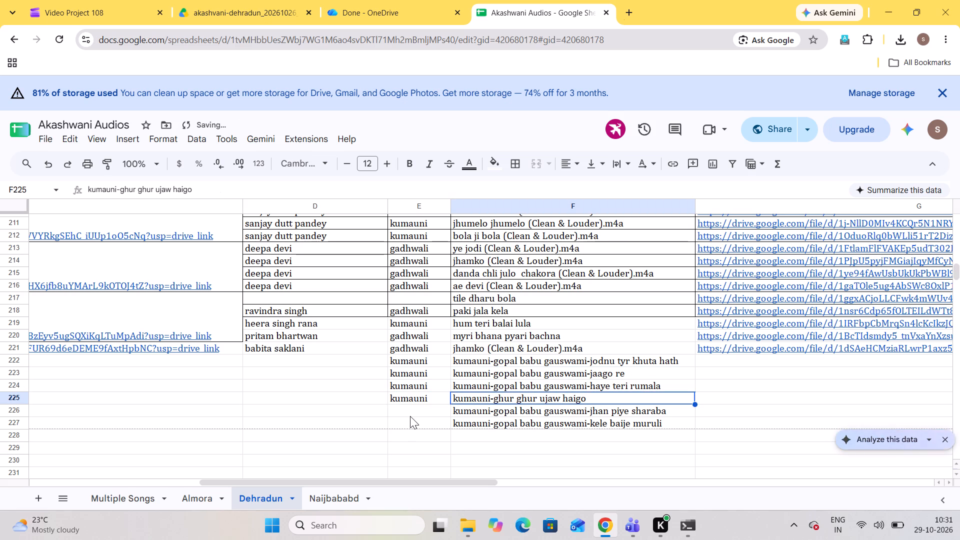
pyautogui.click(410, 416)
pyautogui.write('kum')
pyautogui.press('Tab')
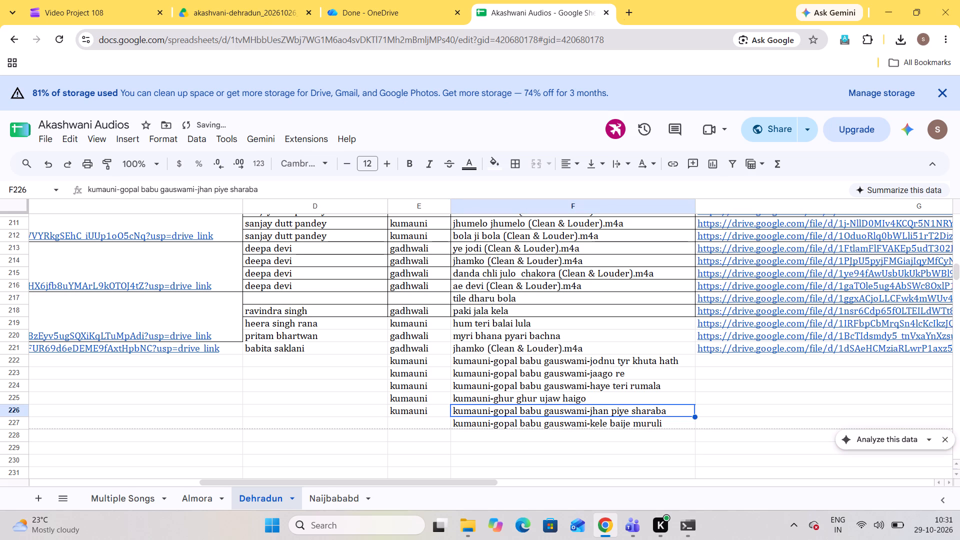
pyautogui.click(406, 423)
pyautogui.write('kum')
pyautogui.press('Tab')
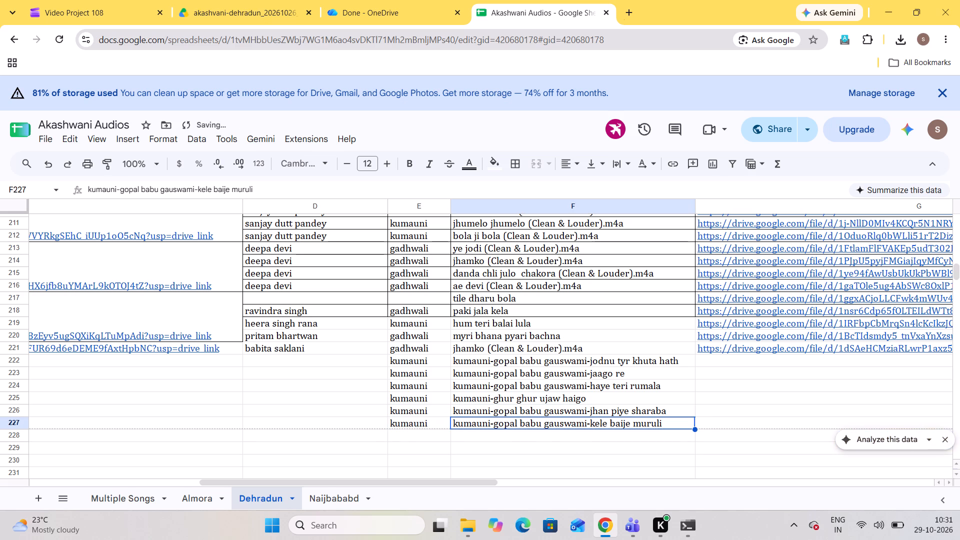
# Cut the singer name gopal babu gauswami out of the song text in F222 and paste it into cells D222 through D227.
pyautogui.doubleClick(487, 362)
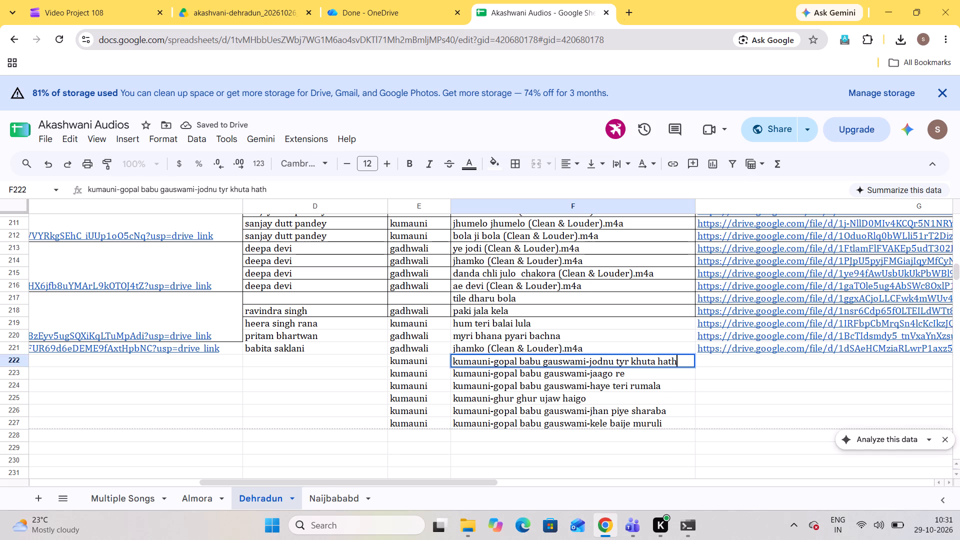
pyautogui.moveTo(493, 362); pyautogui.dragTo(549, 369)
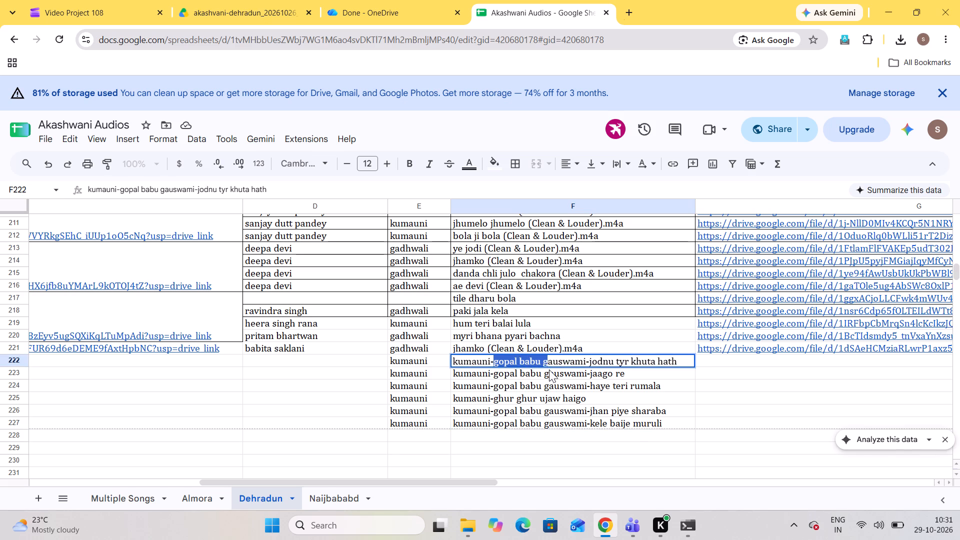
pyautogui.moveTo(549, 369); pyautogui.dragTo(586, 361)
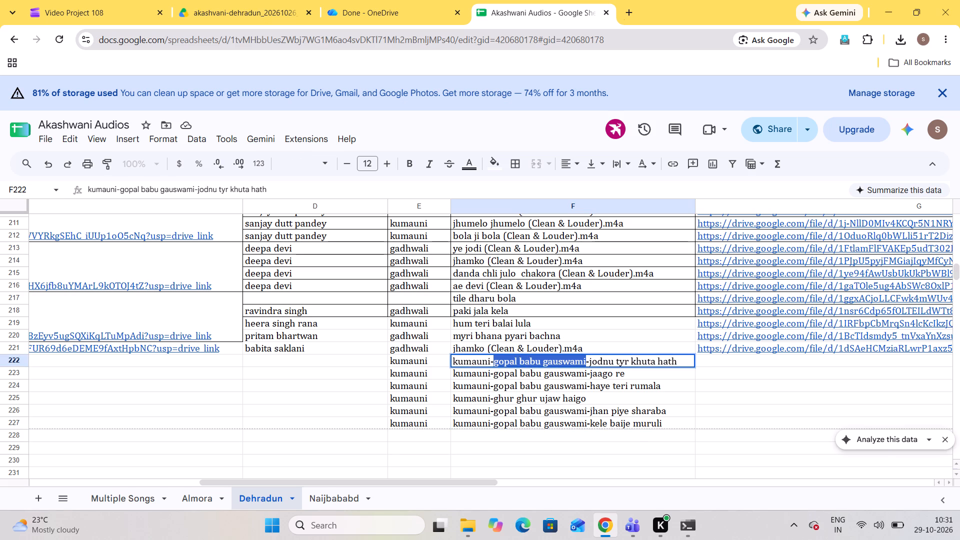
pyautogui.hotkey('ctrl', 'x')
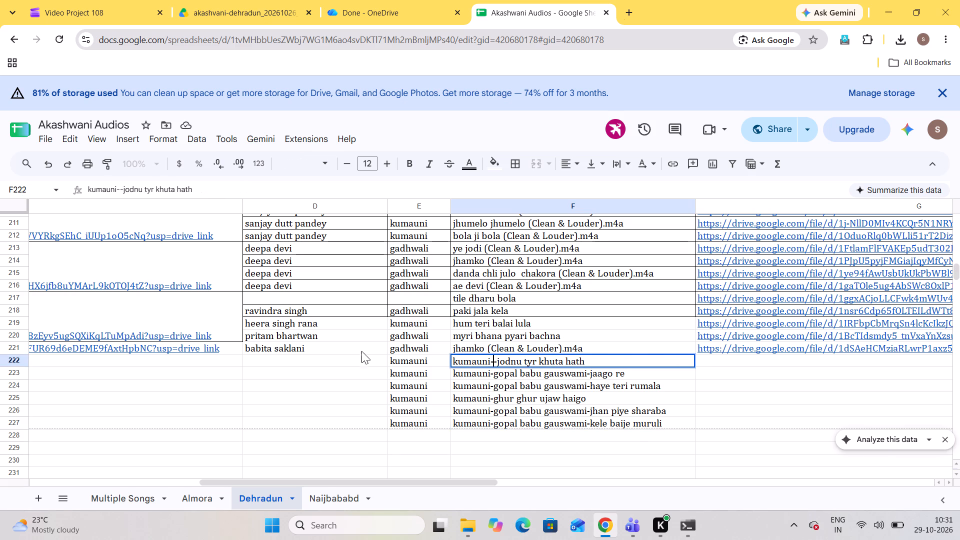
pyautogui.click(349, 359)
pyautogui.hotkey('ctrl', 'v')
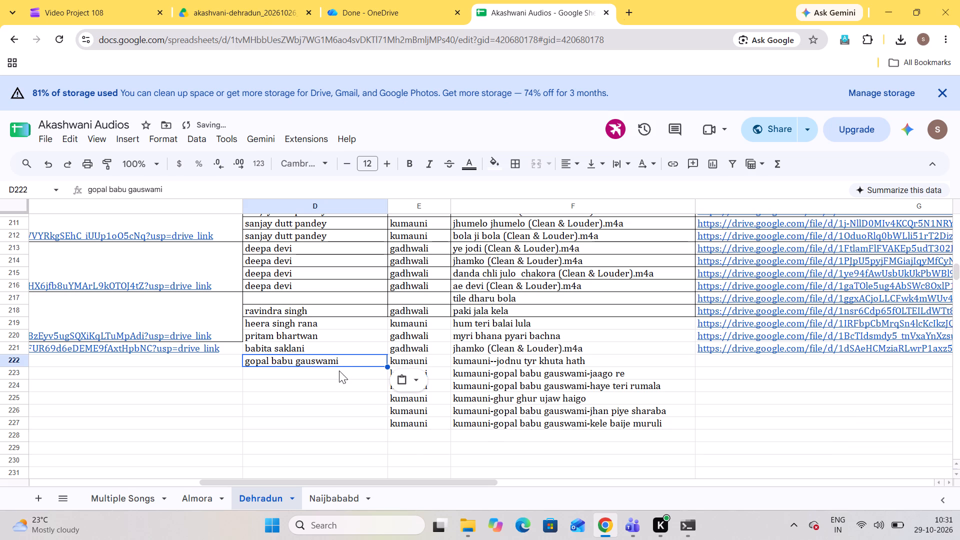
pyautogui.click(339, 374)
pyautogui.hotkey('ctrl', 'v')
pyautogui.click(332, 387)
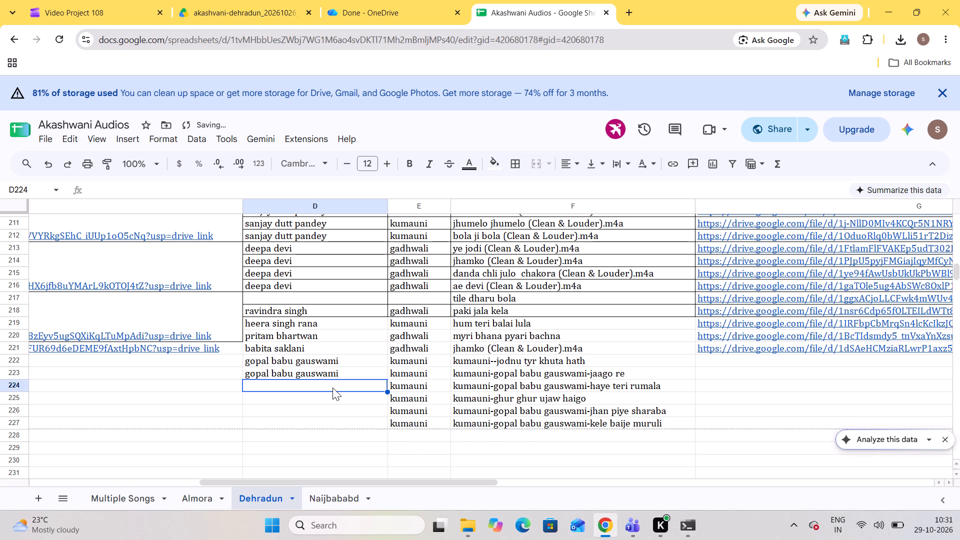
pyautogui.hotkey('ctrl', 'v')
pyautogui.click(333, 398)
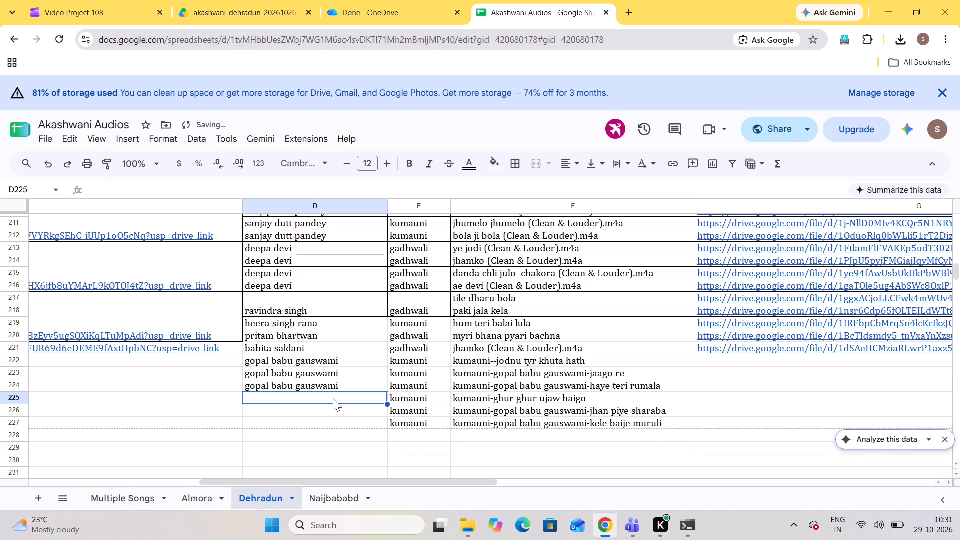
pyautogui.hotkey('ctrl', 'v')
pyautogui.click(332, 409)
pyautogui.hotkey('ctrl', 'v')
pyautogui.click(330, 425)
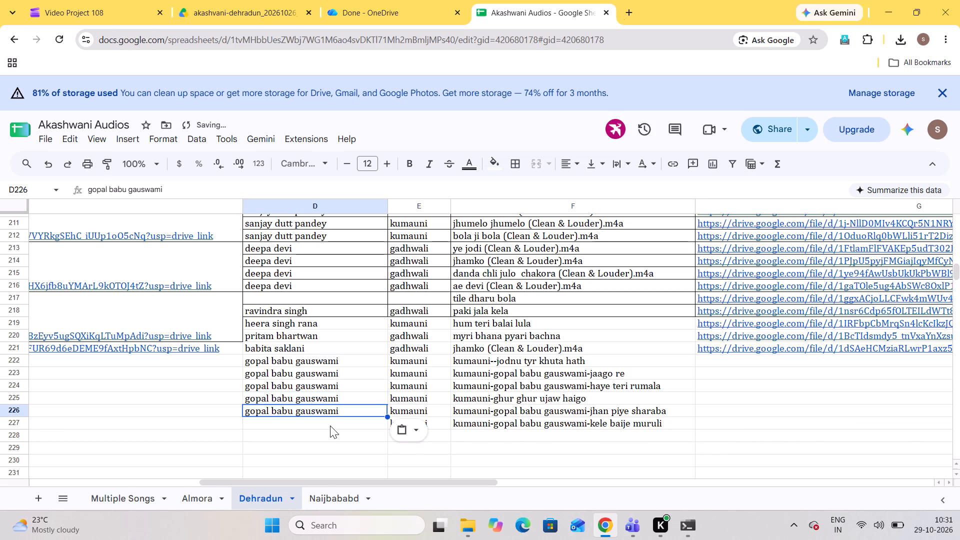
pyautogui.hotkey('ctrl', 'v')
# Remove the leftover kumauni-- prefix from cell F222 so the song name reads jodnu tyr khuta hath.
pyautogui.doubleClick(469, 408)
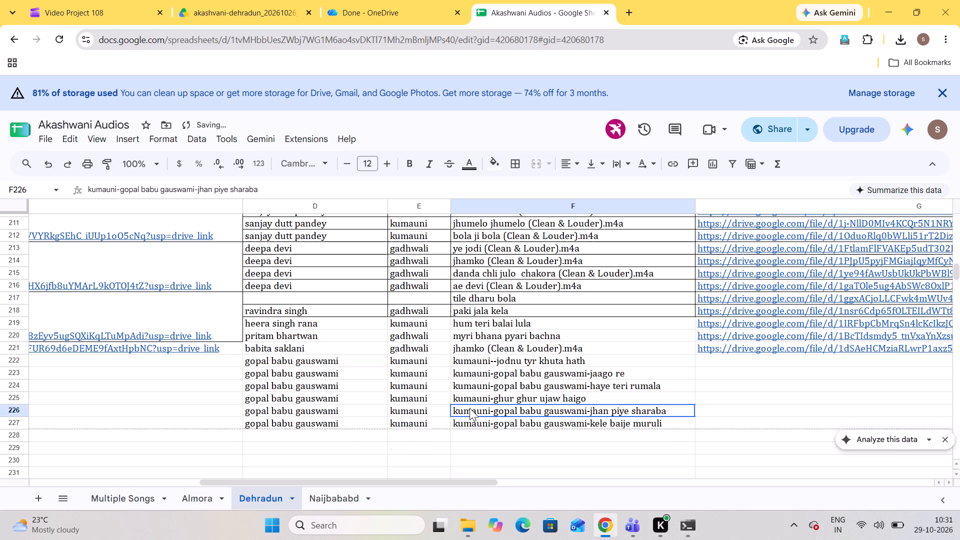
pyautogui.doubleClick(497, 363)
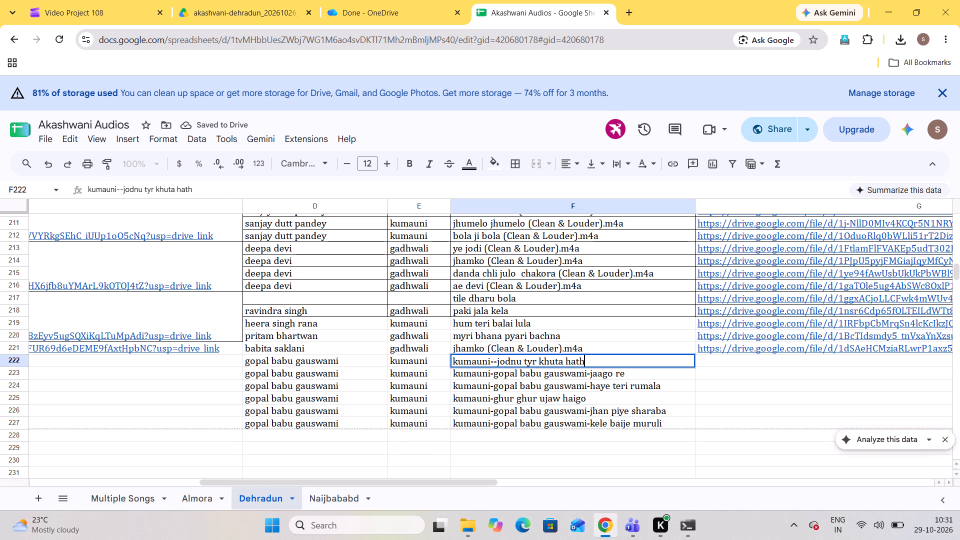
pyautogui.click(496, 362)
pyautogui.moveTo(496, 362); pyautogui.dragTo(481, 362)
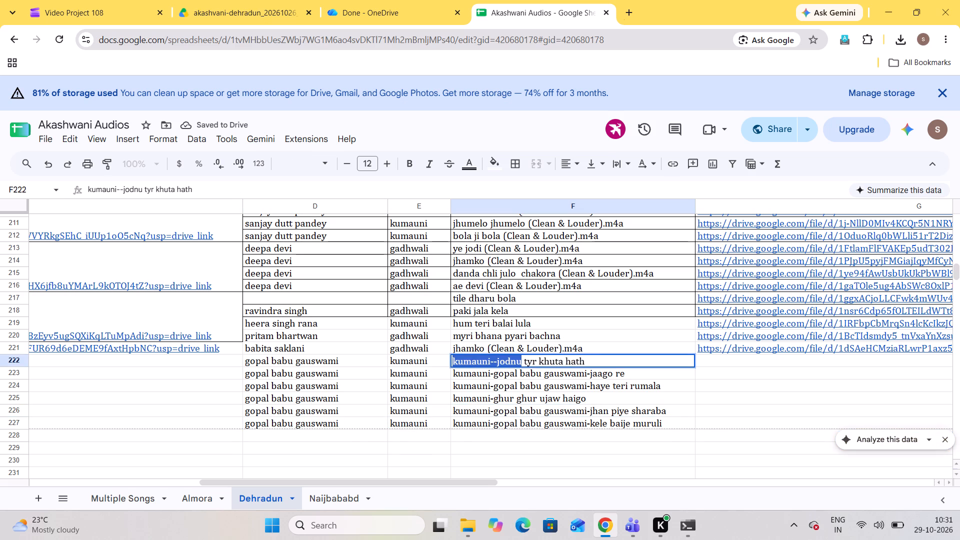
pyautogui.click(497, 364)
pyautogui.click(497, 361)
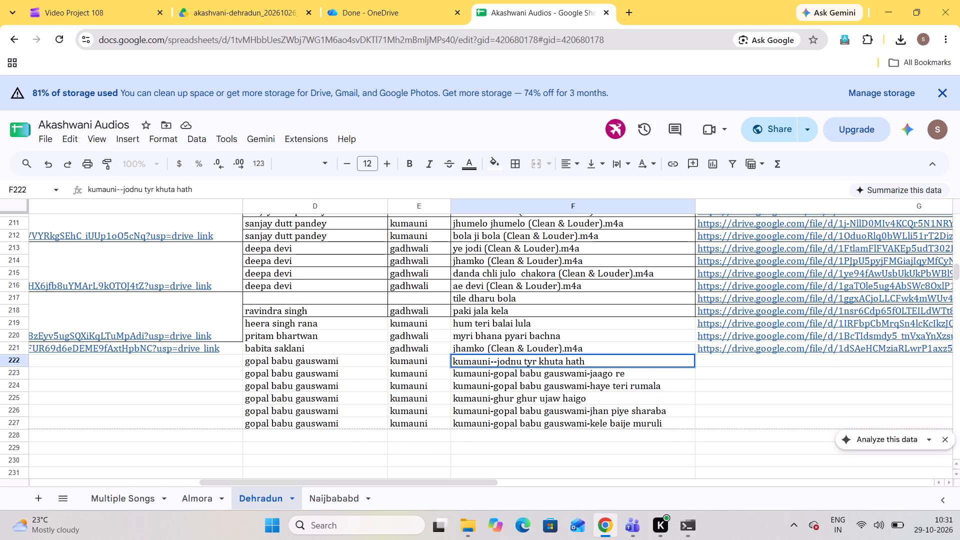
pyautogui.moveTo(497, 361); pyautogui.dragTo(453, 360)
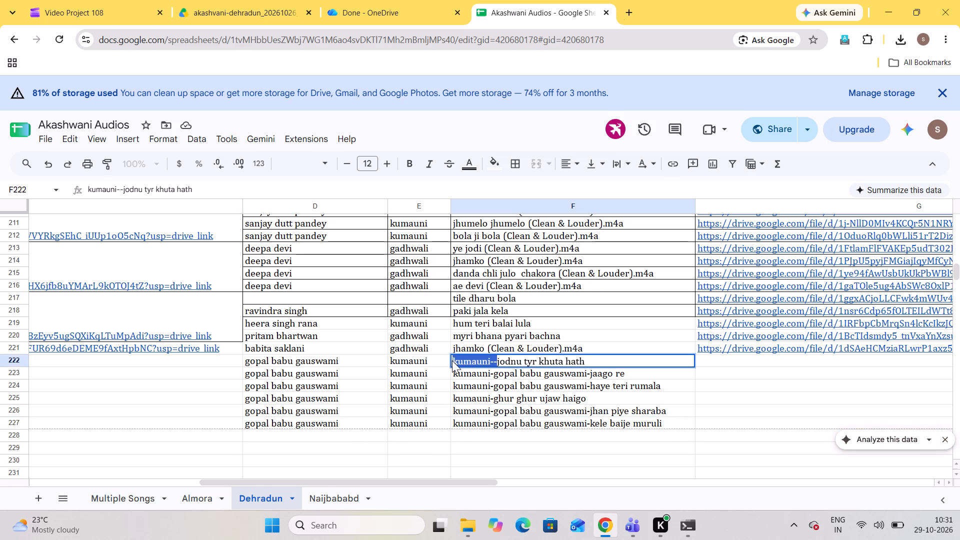
pyautogui.press('BackSpace')
# Delete the language and singer prefix from cells F223 and F224, leaving the song names jaago re and haye teri rumala.
pyautogui.doubleClick(463, 377)
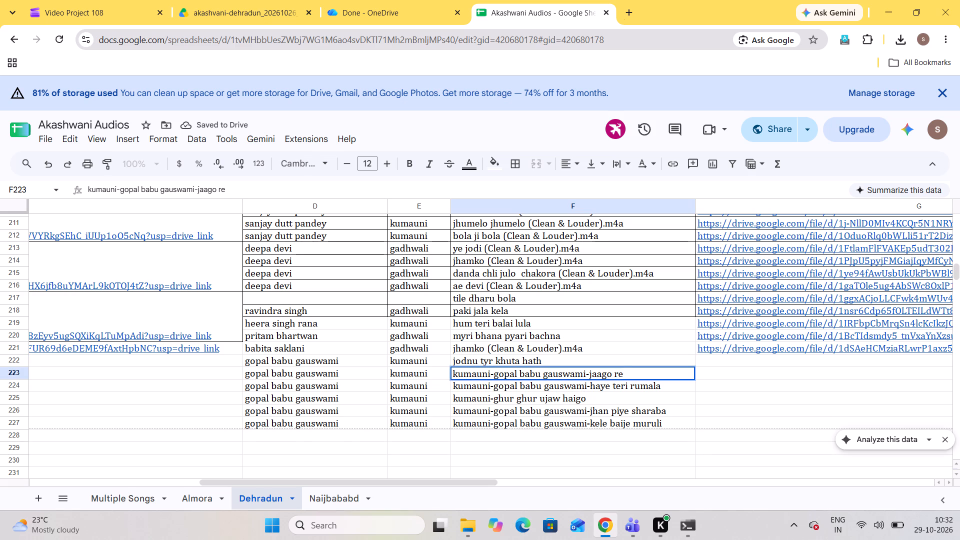
pyautogui.moveTo(588, 372); pyautogui.dragTo(447, 357)
pyautogui.press('BackSpace')
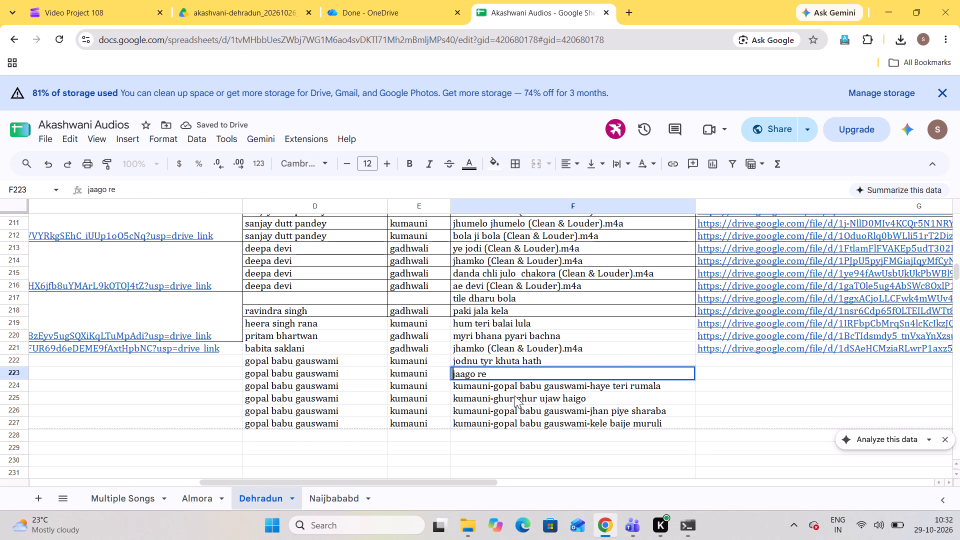
pyautogui.doubleClick(513, 390)
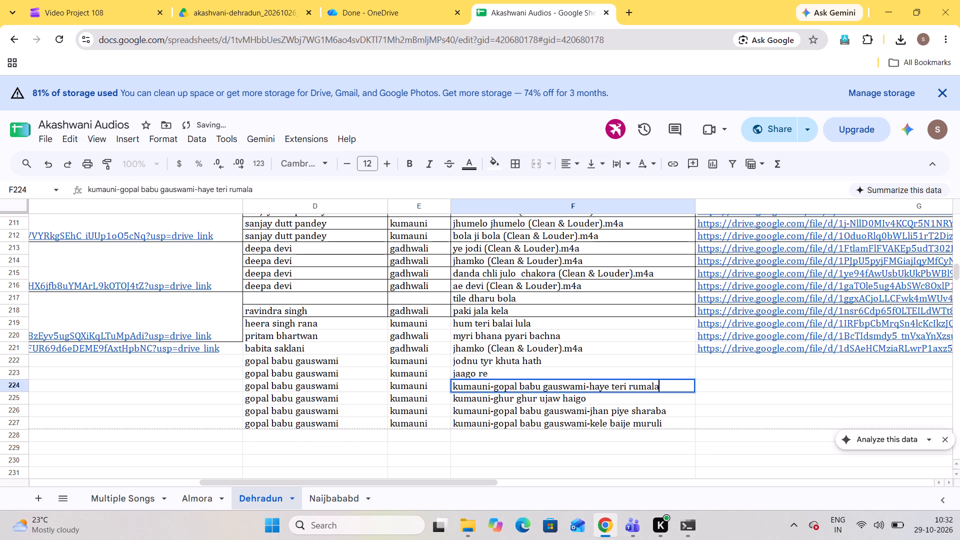
pyautogui.click(588, 387)
pyautogui.moveTo(588, 387); pyautogui.dragTo(546, 383)
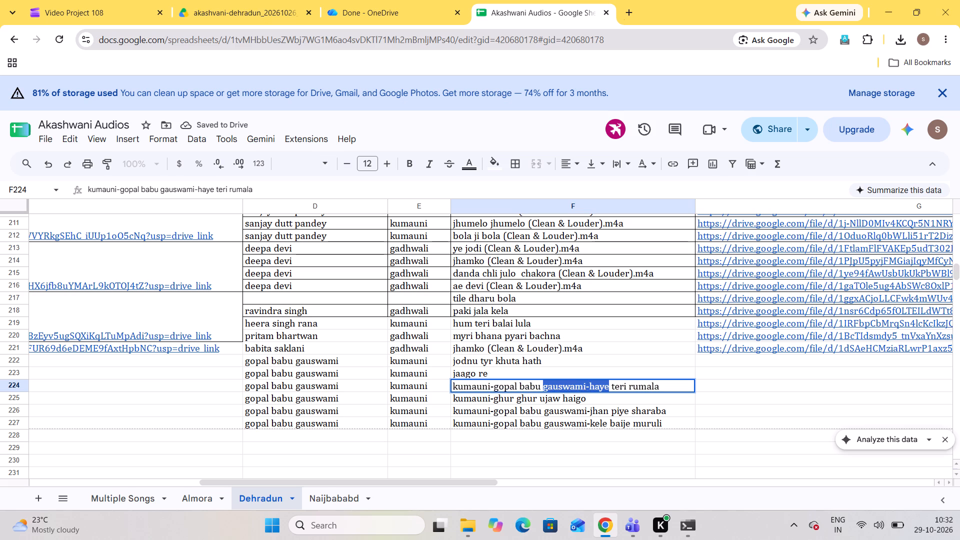
pyautogui.click(588, 389)
pyautogui.click(592, 386)
pyautogui.moveTo(589, 386); pyautogui.dragTo(445, 381)
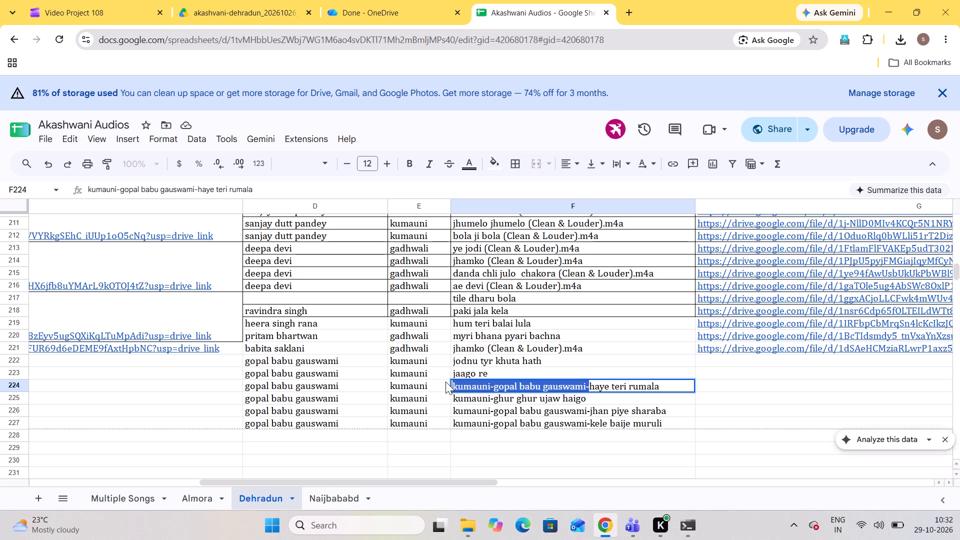
pyautogui.press('BackSpace')
# Delete the kumauni- prefix from cell F225, leaving the song name ghur ghur ujaw haigo.
pyautogui.click(487, 399)
pyautogui.click(488, 399)
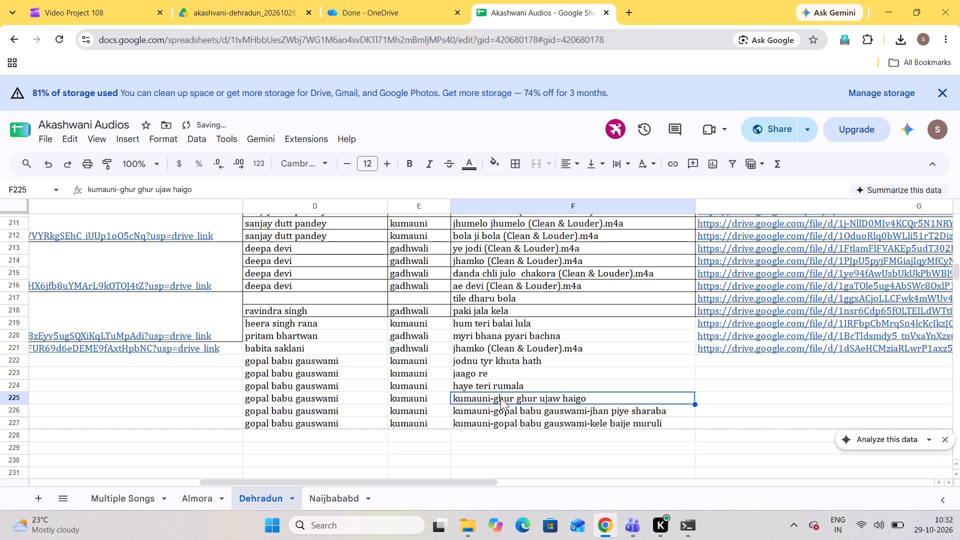
pyautogui.click(500, 398)
pyautogui.doubleClick(497, 396)
pyautogui.click(496, 396)
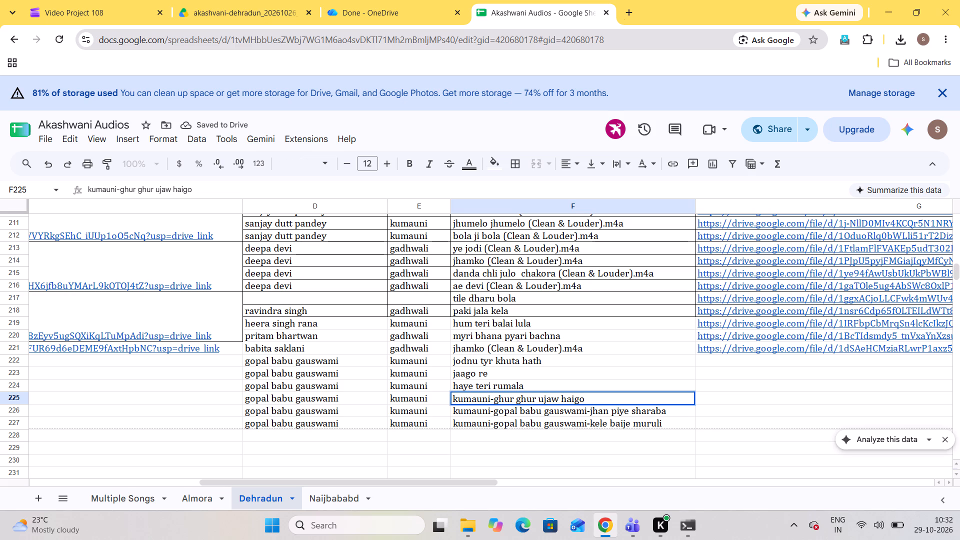
pyautogui.click(494, 396)
pyautogui.moveTo(494, 396); pyautogui.dragTo(437, 388)
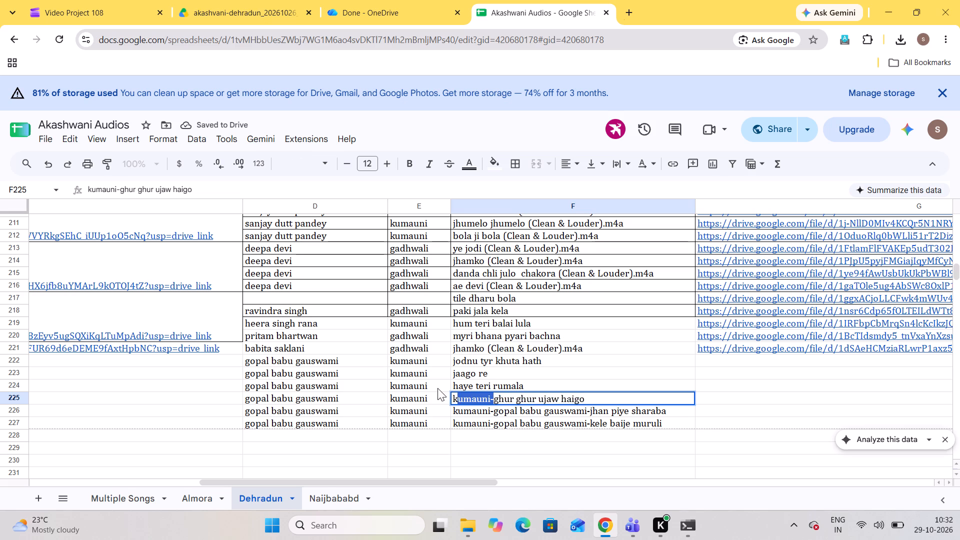
pyautogui.press('BackSpace')
# Delete the language and singer prefix from cells F226 and F227, leaving the song names jhan piye sharaba and kele baije muruli.
pyautogui.doubleClick(515, 410)
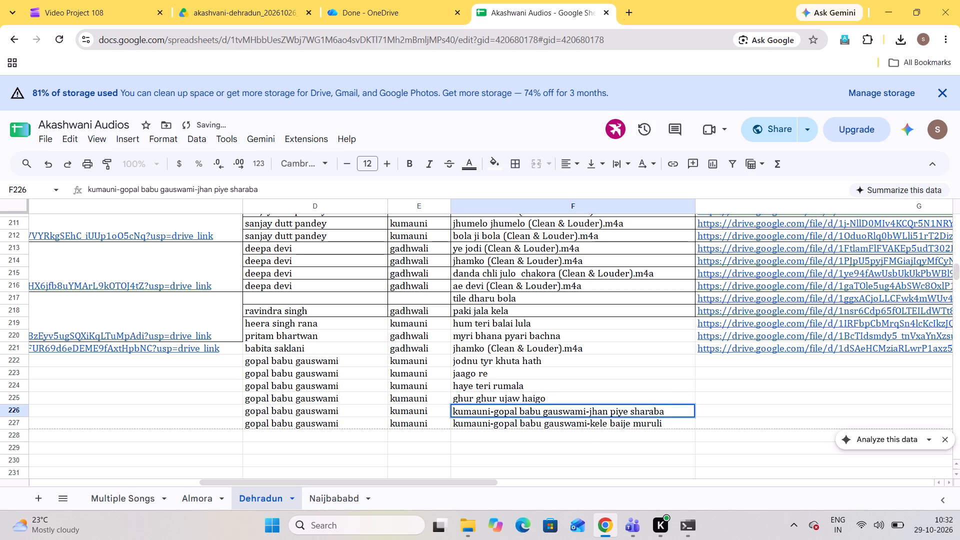
pyautogui.moveTo(589, 412); pyautogui.dragTo(442, 395)
pyautogui.press('BackSpace')
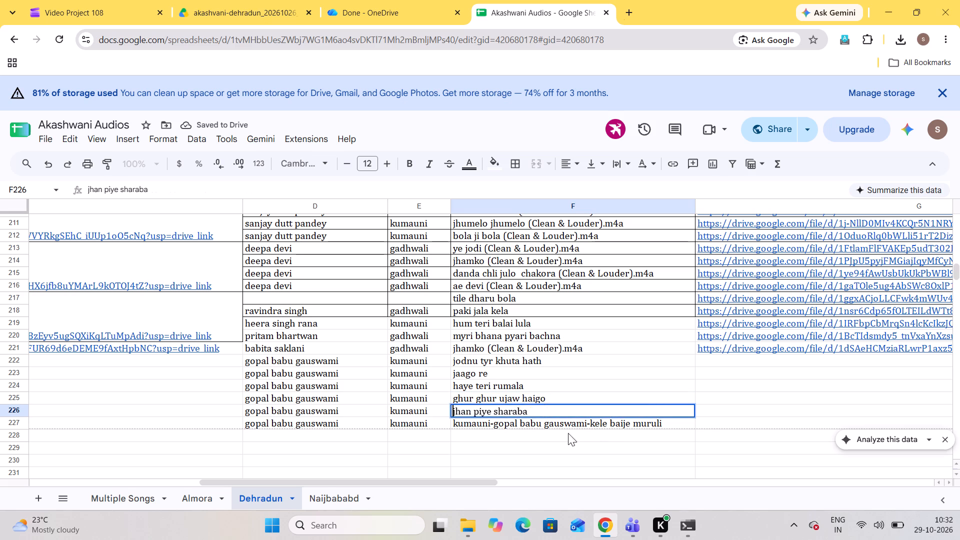
pyautogui.doubleClick(550, 428)
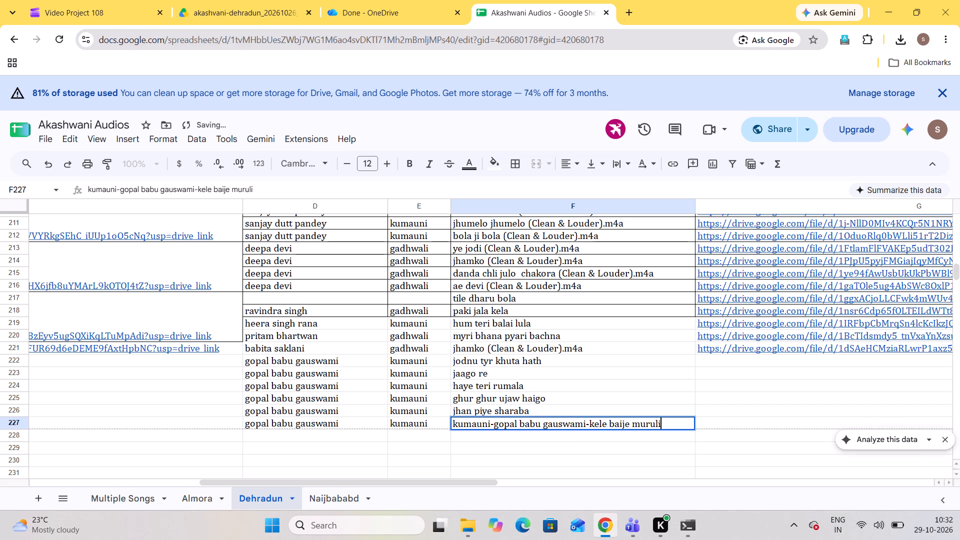
pyautogui.moveTo(589, 422); pyautogui.dragTo(451, 410)
pyautogui.press('BackSpace')
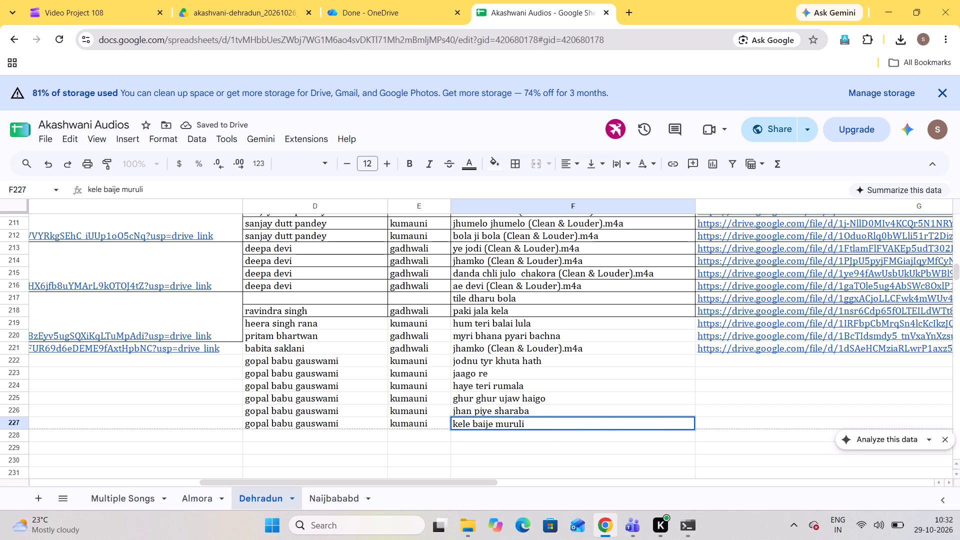
# Merge the empty folder link cells C222 to C227 into one cell.
pyautogui.hscroll(2, 597, 414)
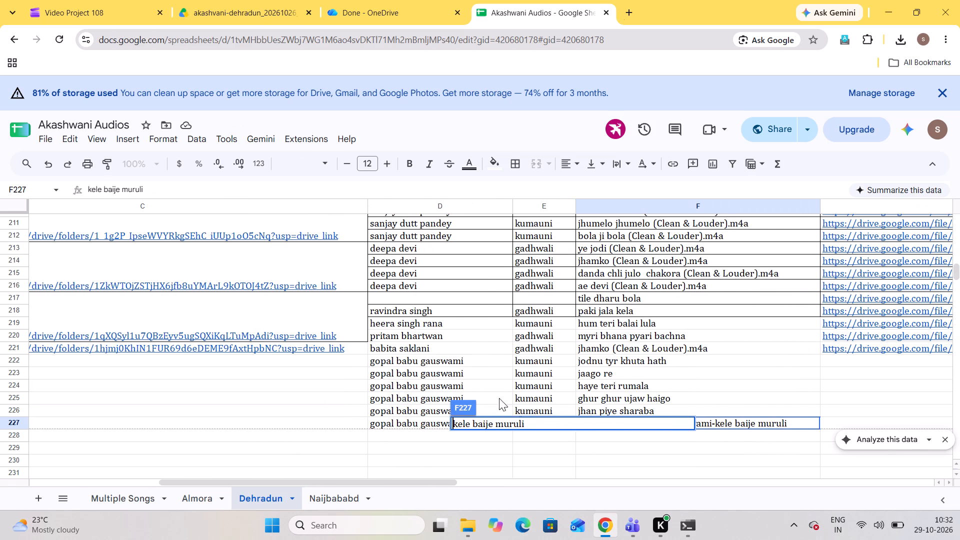
pyautogui.hscroll(1, 441, 370)
pyautogui.hscroll(1, 371, 345)
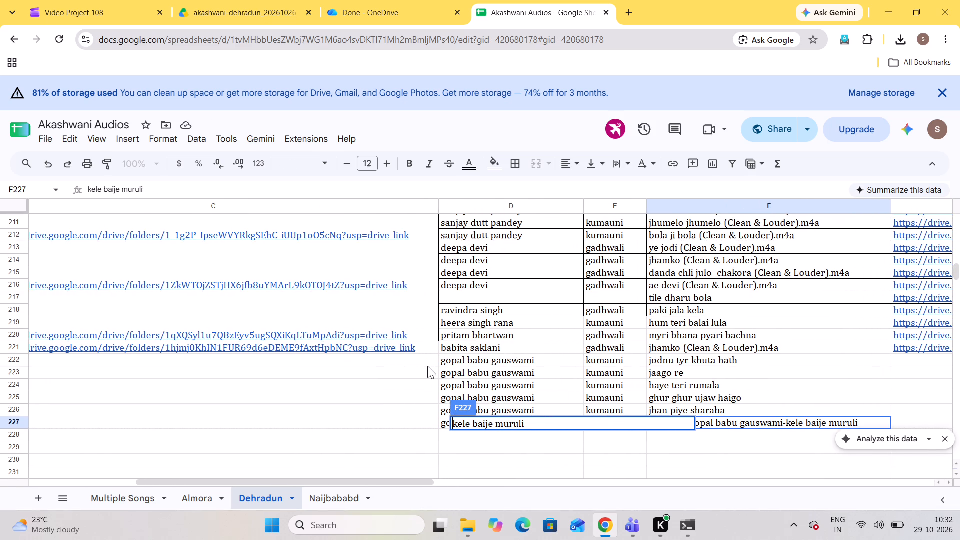
pyautogui.click(427, 365)
pyautogui.keyDown('ctrl'); pyautogui.click(427, 375); pyautogui.keyUp('ctrl')
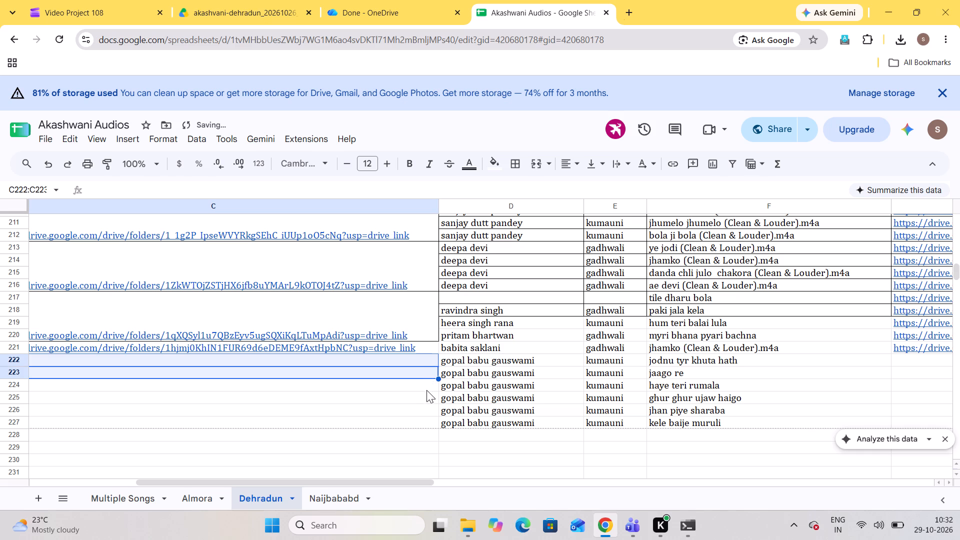
pyautogui.keyDown('ctrl'); pyautogui.click(426, 390); pyautogui.keyUp('ctrl')
pyautogui.keyDown('ctrl'); pyautogui.click(426, 396); pyautogui.keyUp('ctrl')
pyautogui.keyDown('ctrl'); pyautogui.click(427, 409); pyautogui.keyUp('ctrl')
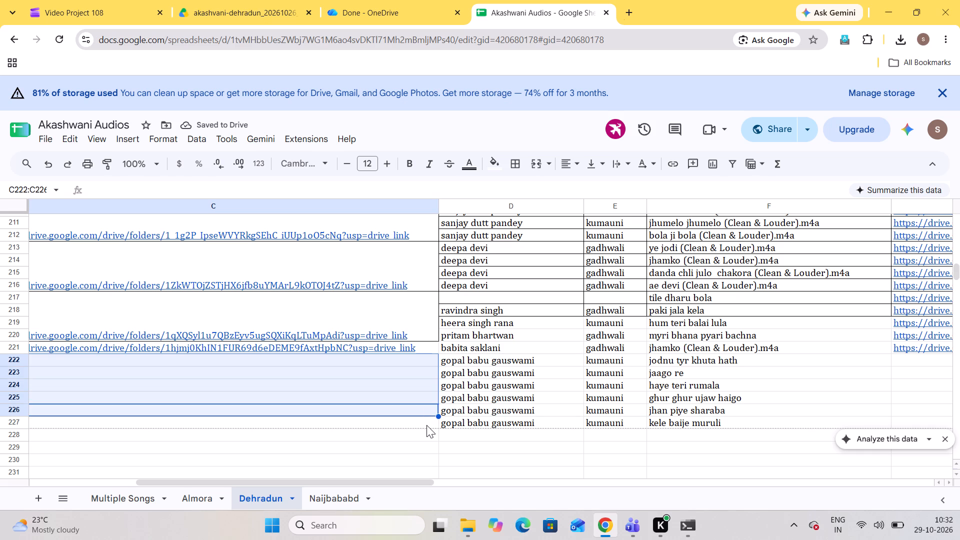
pyautogui.keyDown('ctrl'); pyautogui.click(426, 425); pyautogui.keyUp('ctrl')
pyautogui.click(537, 162)
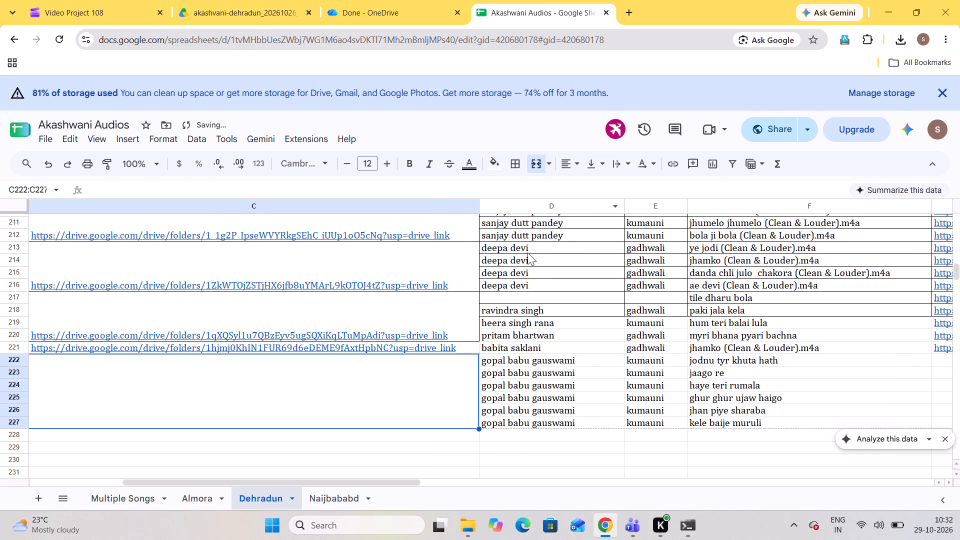
# Merge cells B222 to B227 holding the folder name akashvani-dehradun_20261026_071500.
pyautogui.hscroll(9, 510, 279)
pyautogui.keyDown('ctrl'); pyautogui.click(304, 360); pyautogui.keyUp('ctrl')
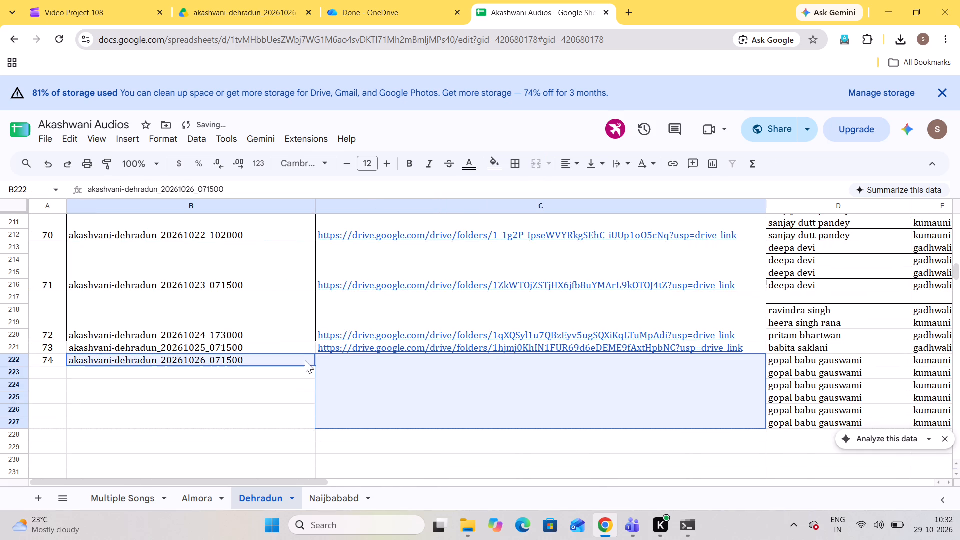
pyautogui.click(302, 363)
pyautogui.keyDown('ctrl'); pyautogui.click(291, 371); pyautogui.keyUp('ctrl')
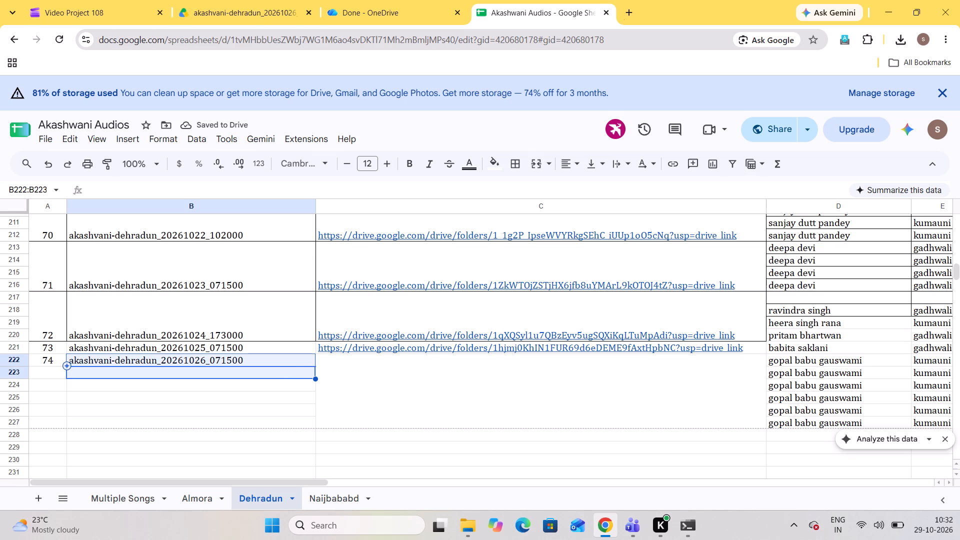
pyautogui.keyDown('ctrl'); pyautogui.click(290, 382); pyautogui.keyUp('ctrl')
pyautogui.keyDown('ctrl'); pyautogui.click(289, 392); pyautogui.keyUp('ctrl')
pyautogui.keyDown('ctrl'); pyautogui.click(289, 407); pyautogui.keyUp('ctrl')
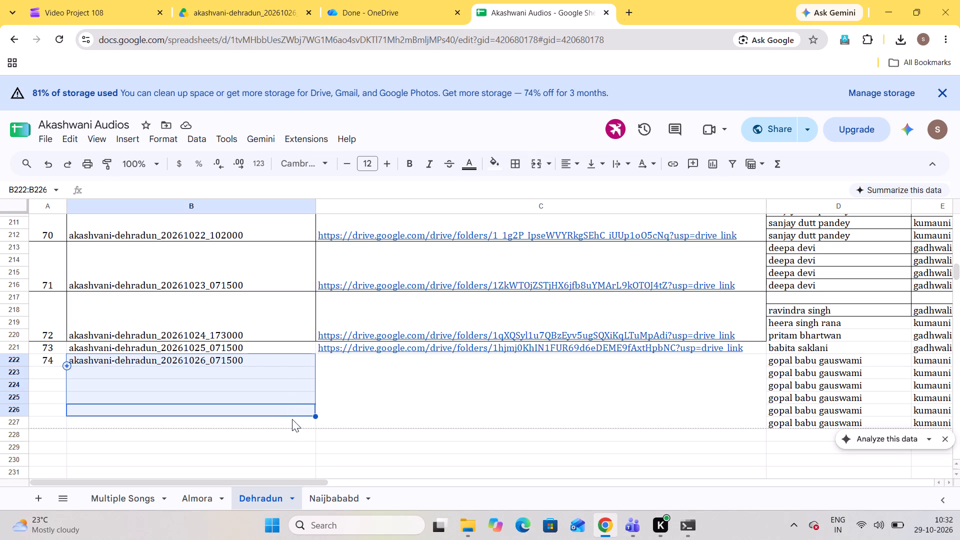
pyautogui.keyDown('ctrl'); pyautogui.click(292, 419); pyautogui.keyUp('ctrl')
pyautogui.click(540, 167)
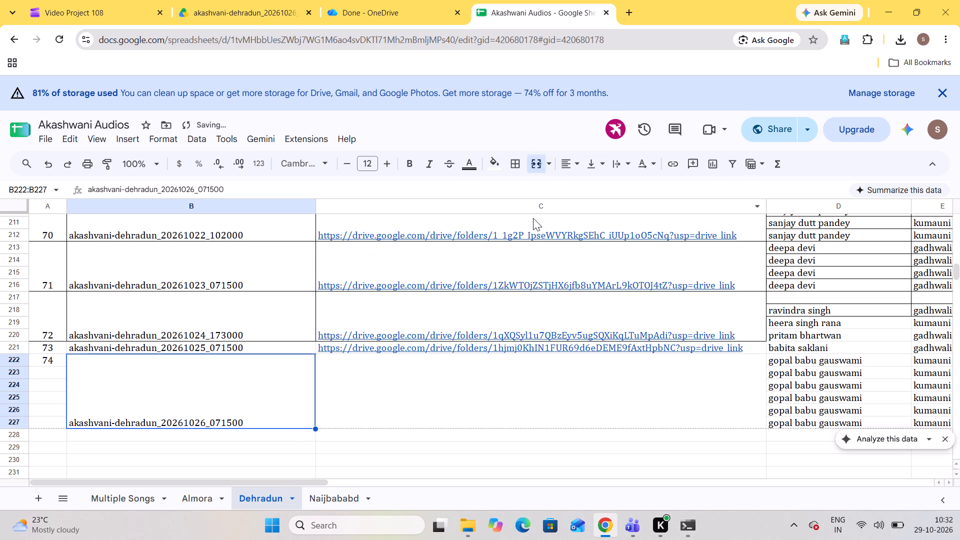
# Merge the serial number cells A222 to A227 for entry 74.
pyautogui.hscroll(6, 275, 328)
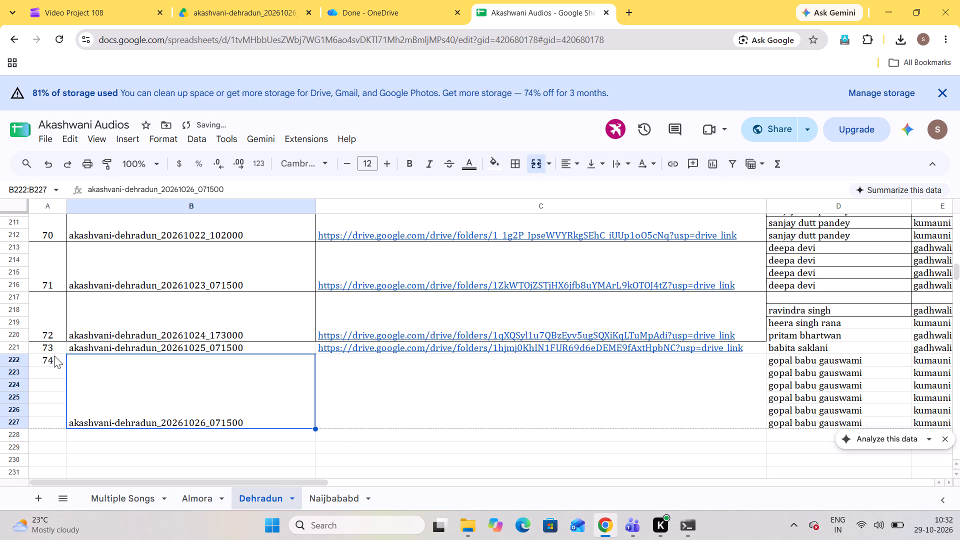
pyautogui.click(54, 364)
pyautogui.keyDown('ctrl'); pyautogui.click(49, 377); pyautogui.keyUp('ctrl')
pyautogui.keyDown('ctrl'); pyautogui.click(47, 385); pyautogui.keyUp('ctrl')
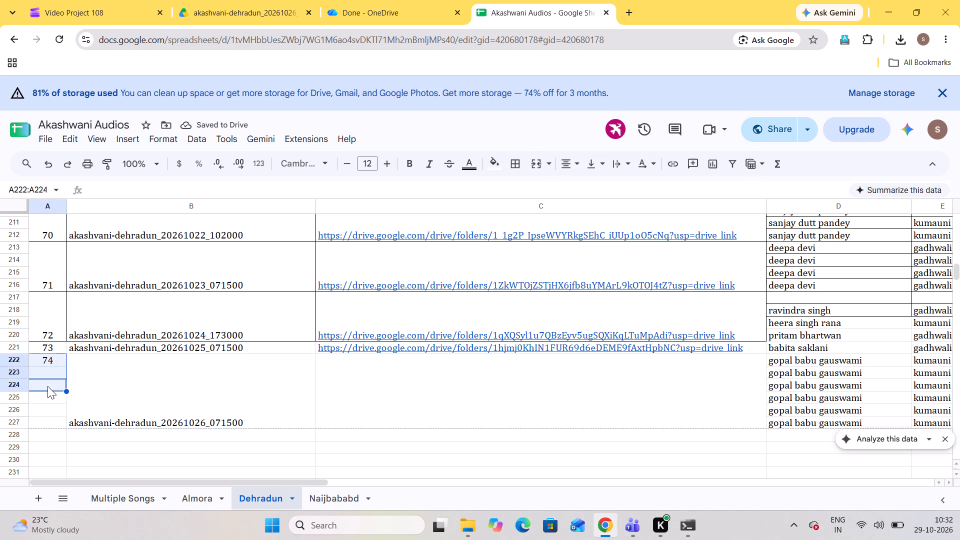
pyautogui.keyDown('ctrl'); pyautogui.click(50, 401); pyautogui.keyUp('ctrl')
pyautogui.keyDown('ctrl'); pyautogui.click(52, 415); pyautogui.keyUp('ctrl')
pyautogui.keyDown('ctrl'); pyautogui.click(52, 422); pyautogui.keyUp('ctrl')
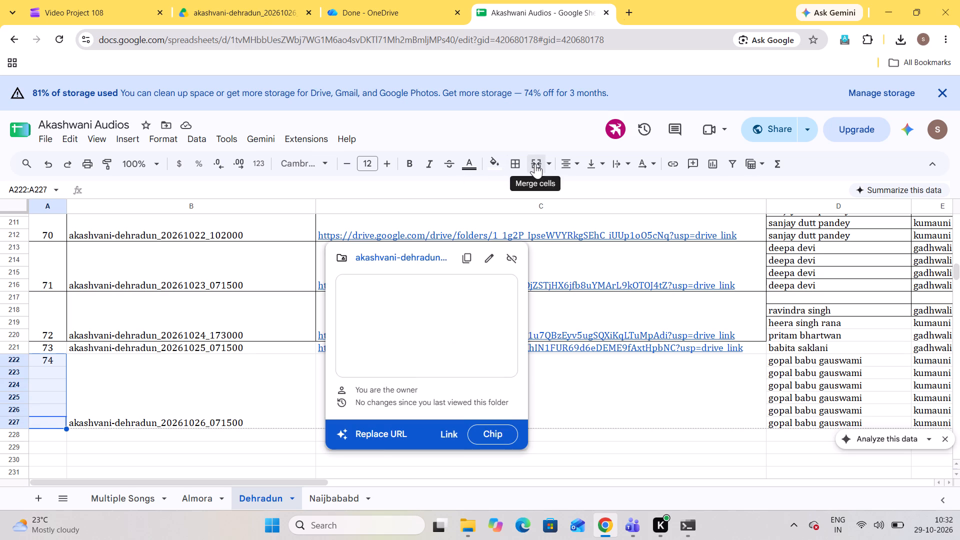
pyautogui.click(535, 163)
# Copy the Drive link of folder akashvani-dehradun_20261026_071500 and paste it into merged cell C222:C227 of the Dehradun sheet.
pyautogui.click(419, 393)
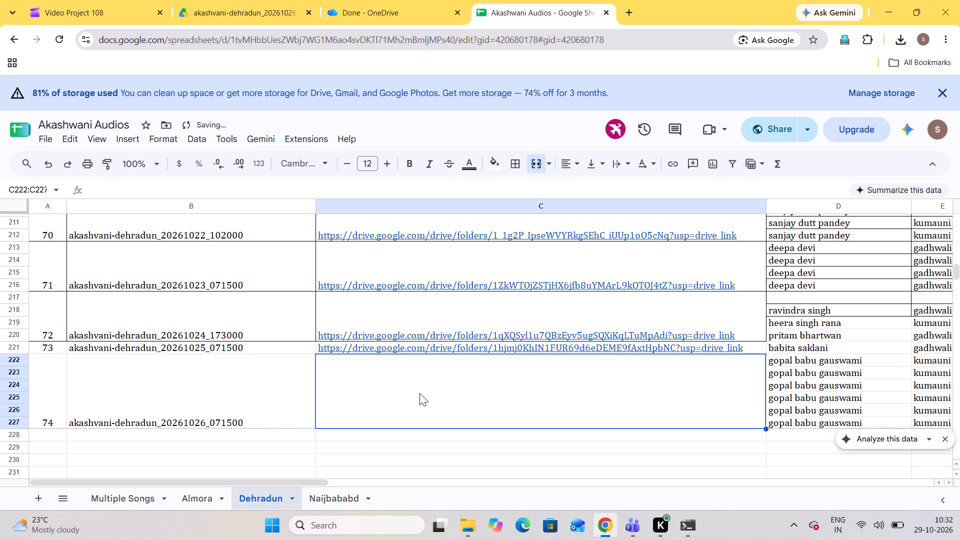
pyautogui.hotkey('alt', 'Tab')
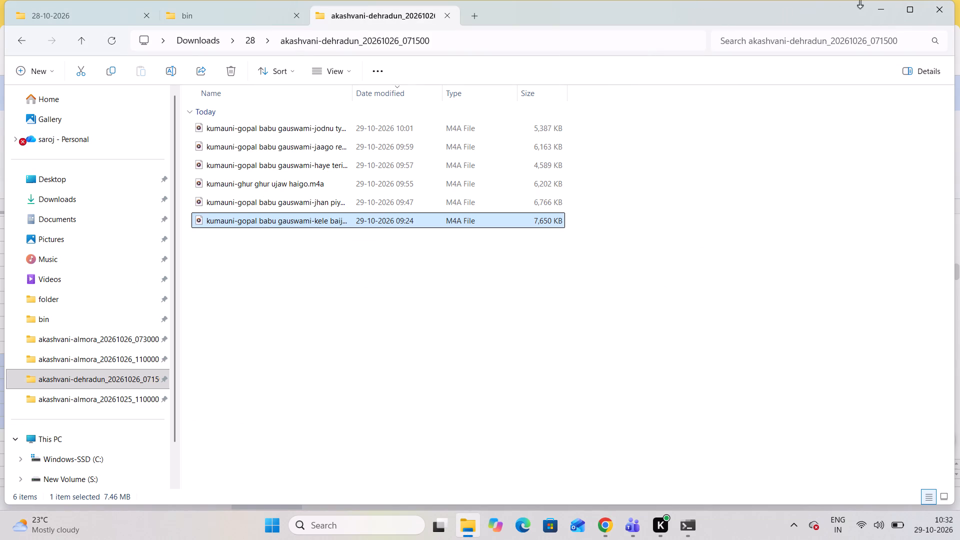
pyautogui.click(871, 12)
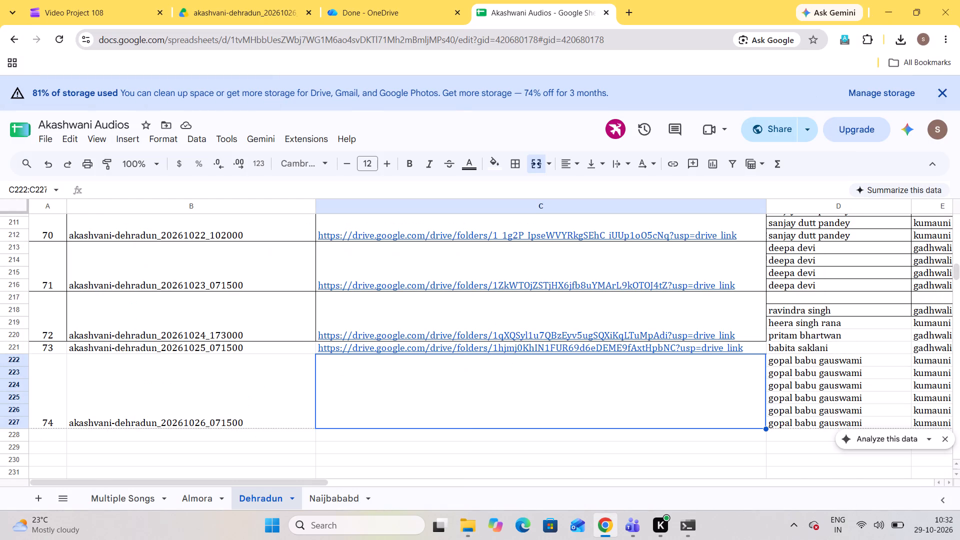
pyautogui.click(273, 10)
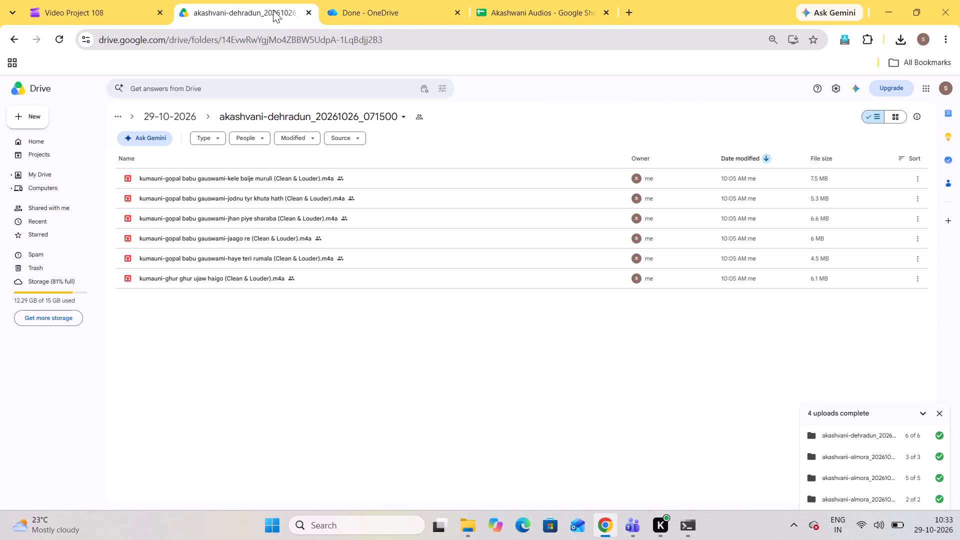
pyautogui.click(345, 116)
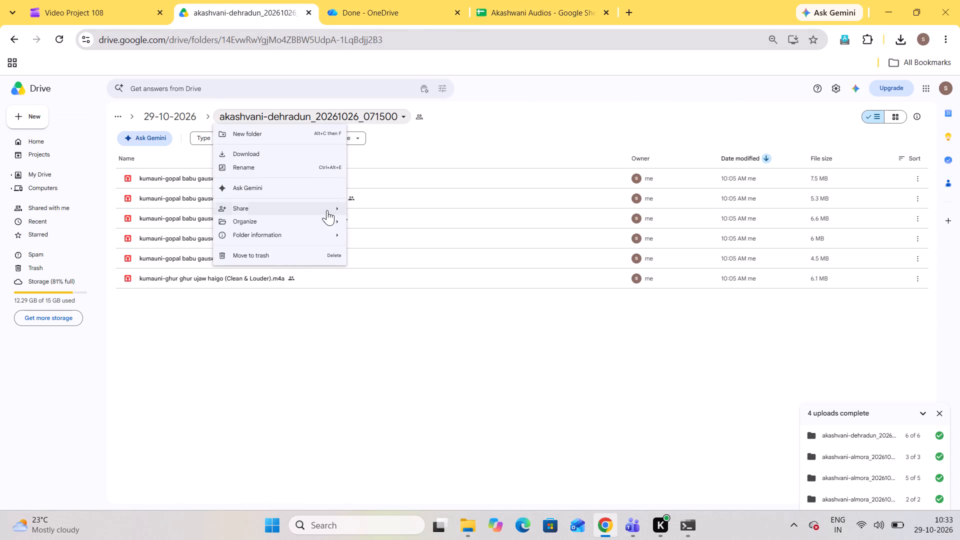
pyautogui.click(358, 228)
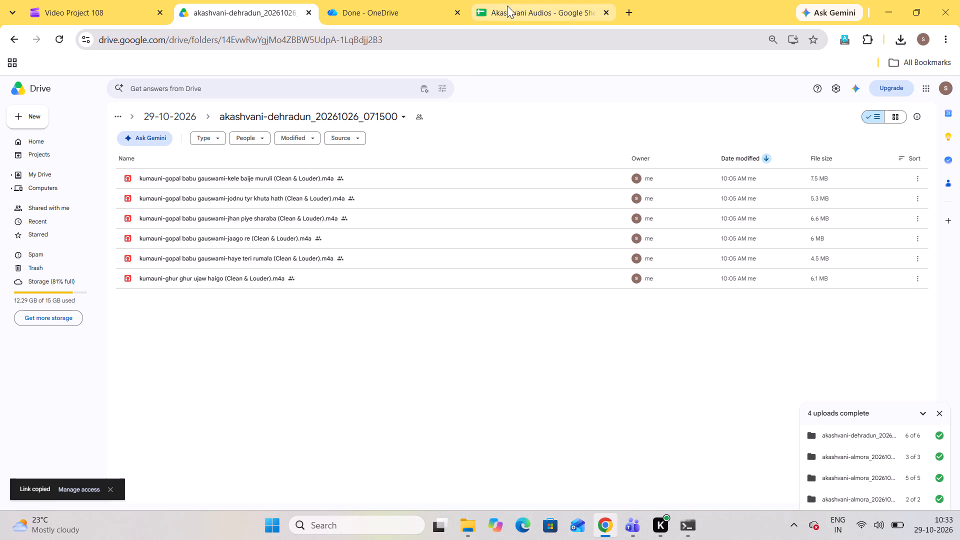
pyautogui.click(508, 9)
pyautogui.hotkey('ctrl', 'v')
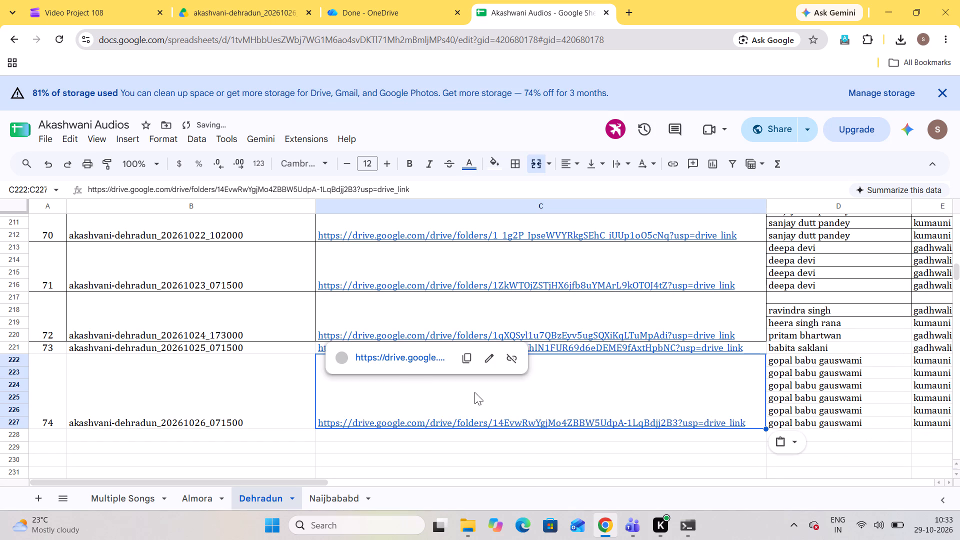
# Copy the Drive link of the jodnu tyr khuta hath audio file and paste it into cell G222.
pyautogui.hscroll(-6, 473, 392)
pyautogui.hscroll(-7, 618, 388)
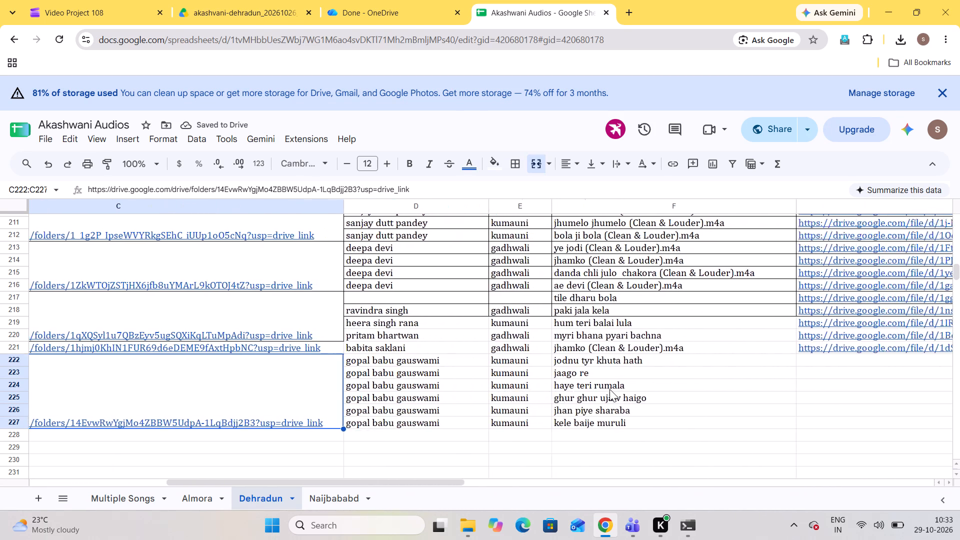
pyautogui.hscroll(-2, 609, 389)
pyautogui.click(665, 366)
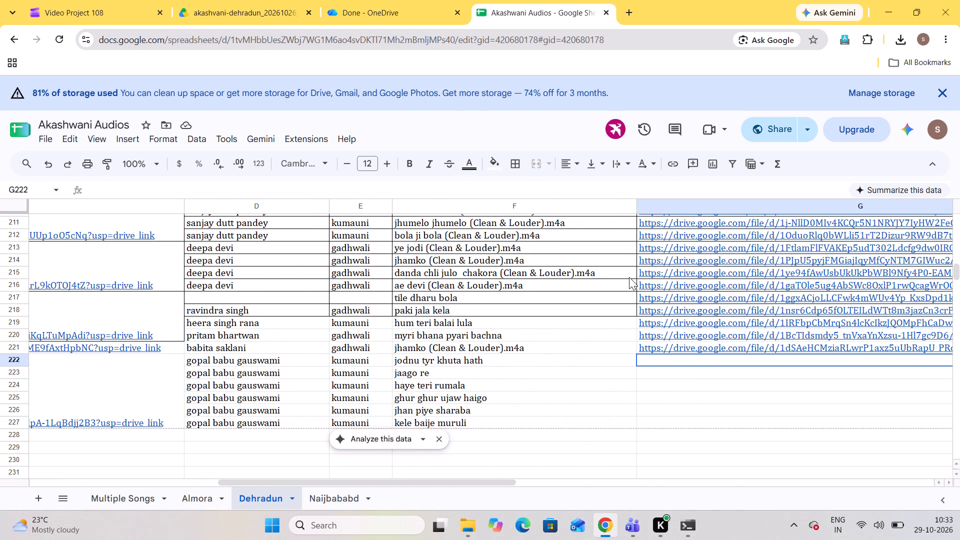
pyautogui.click(247, 14)
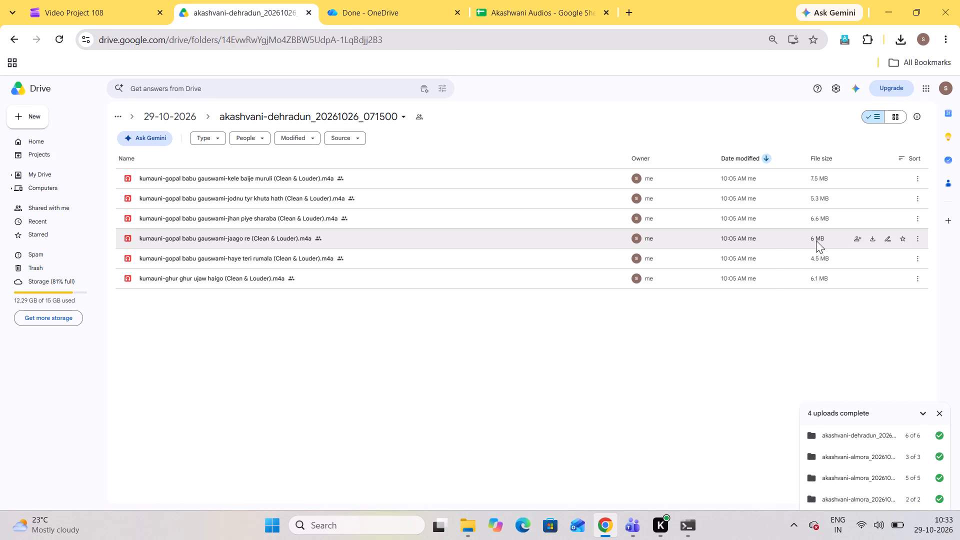
pyautogui.click(918, 200)
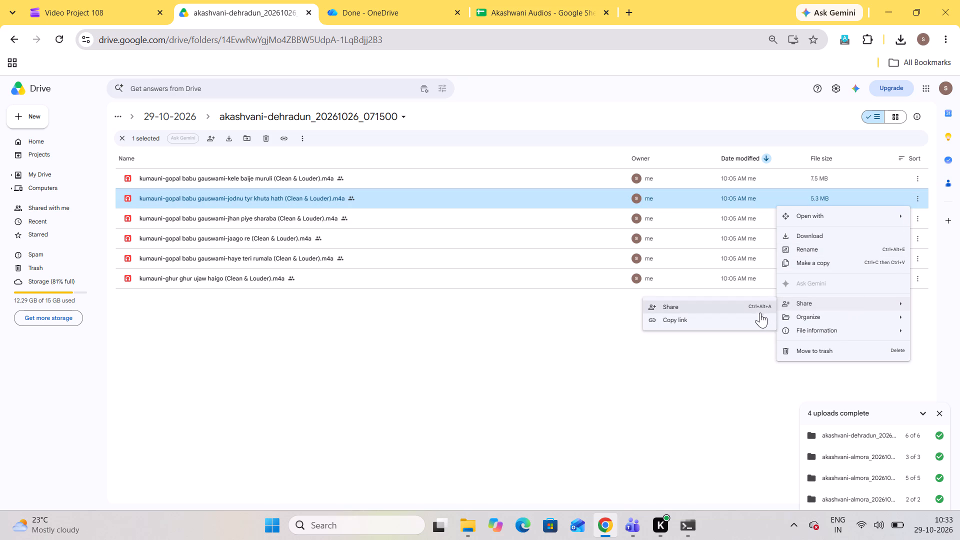
pyautogui.click(759, 316)
pyautogui.click(554, 14)
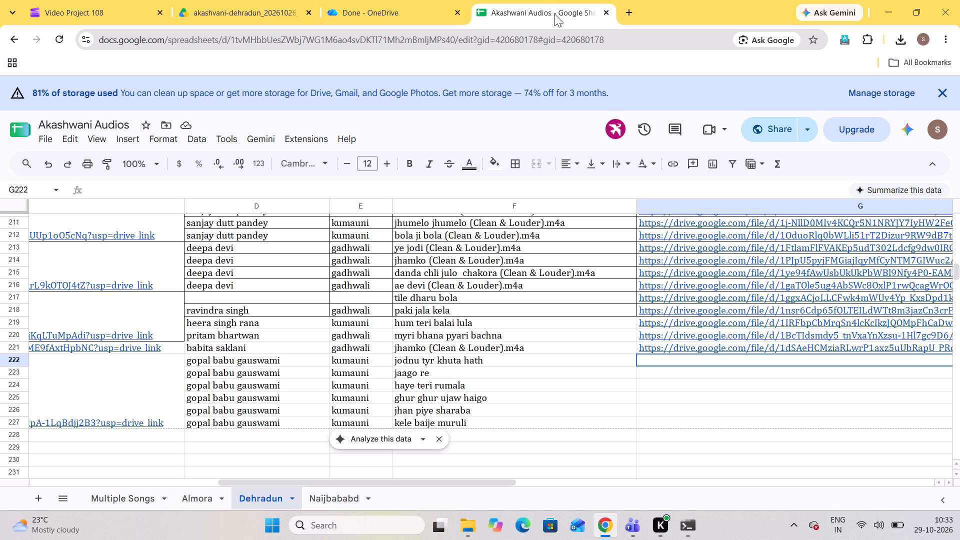
pyautogui.hotkey('ctrl', 'v')
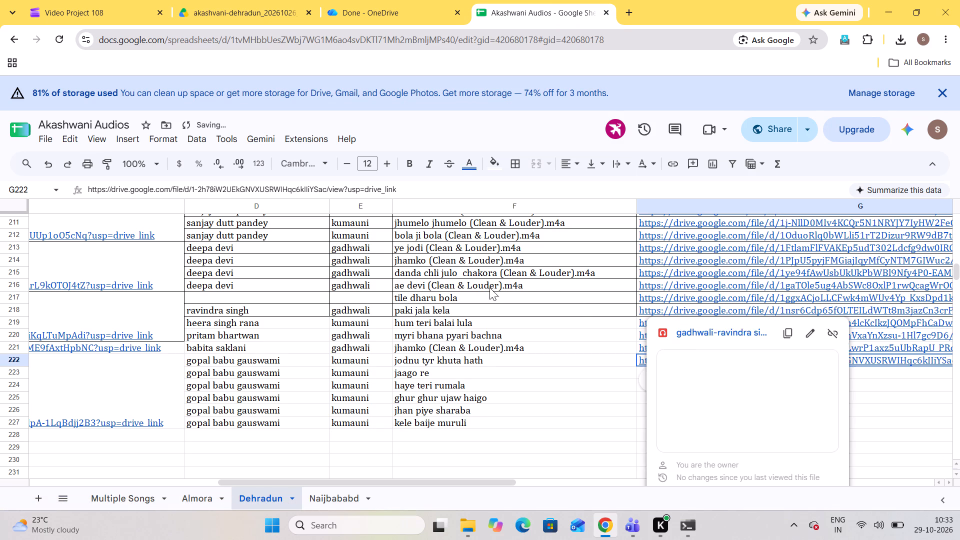
# Copy the Drive link of the jaago re audio file and paste it into cell G223.
pyautogui.click(223, 14)
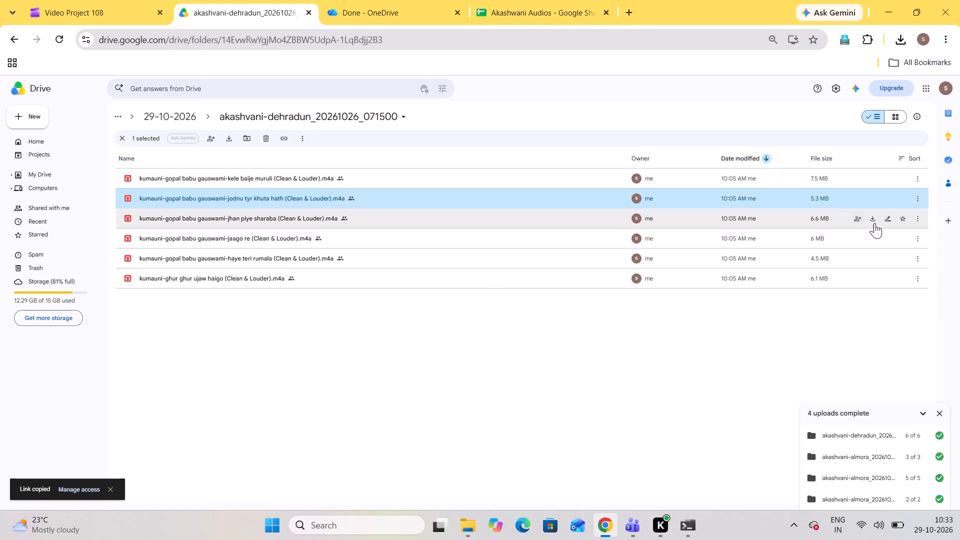
pyautogui.click(918, 241)
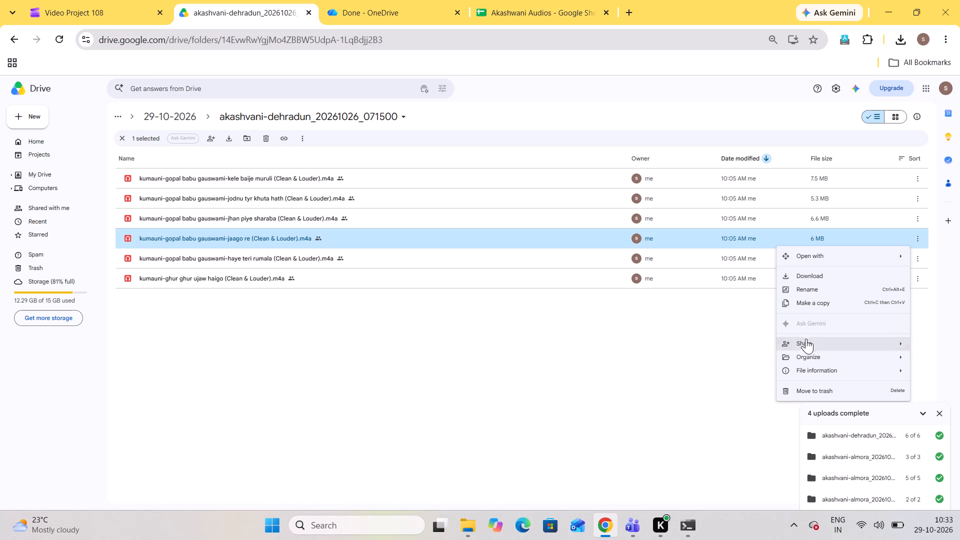
pyautogui.click(762, 355)
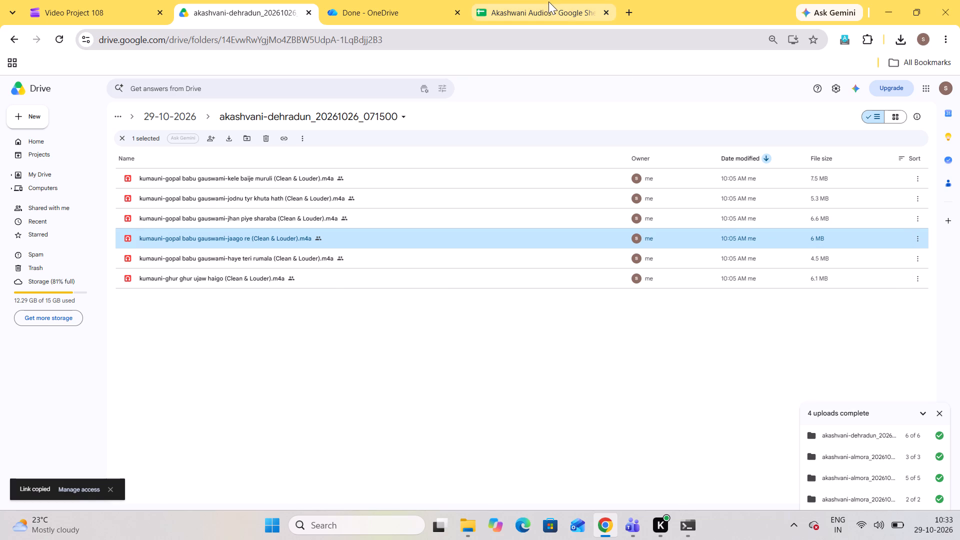
pyautogui.click(548, 1)
pyautogui.click(771, 376)
pyautogui.hotkey('ctrl', 'v')
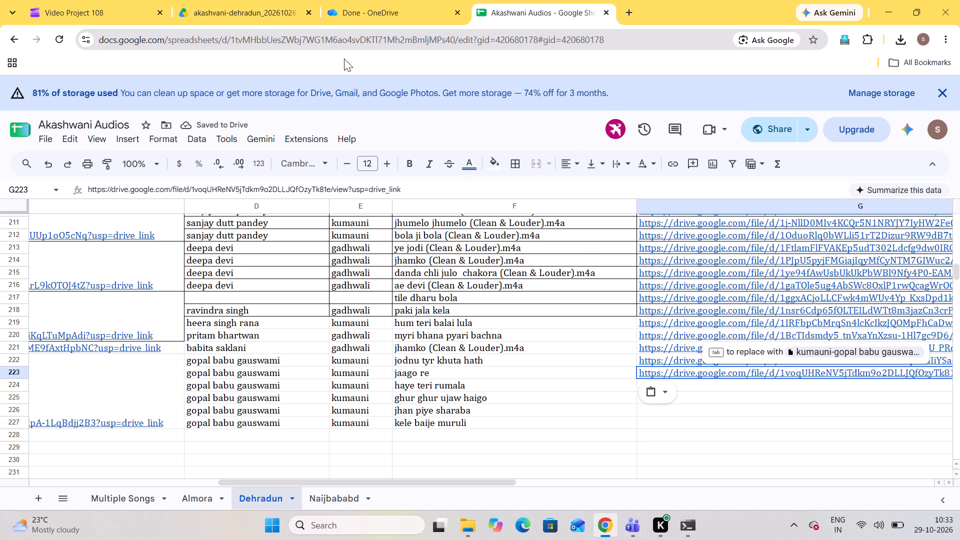
# Copy the Drive link of the haye teri rumala audio file and paste it into cell G224.
pyautogui.click(257, 11)
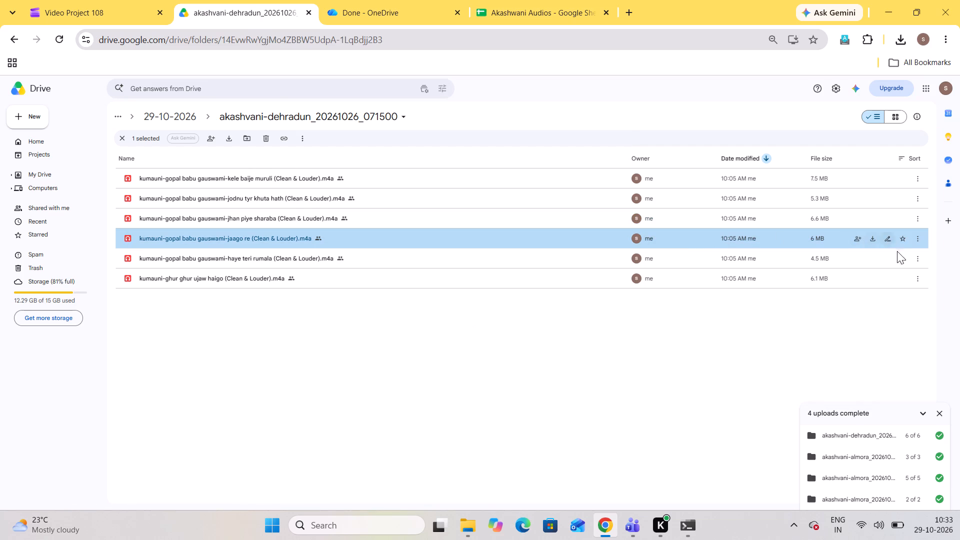
pyautogui.click(914, 258)
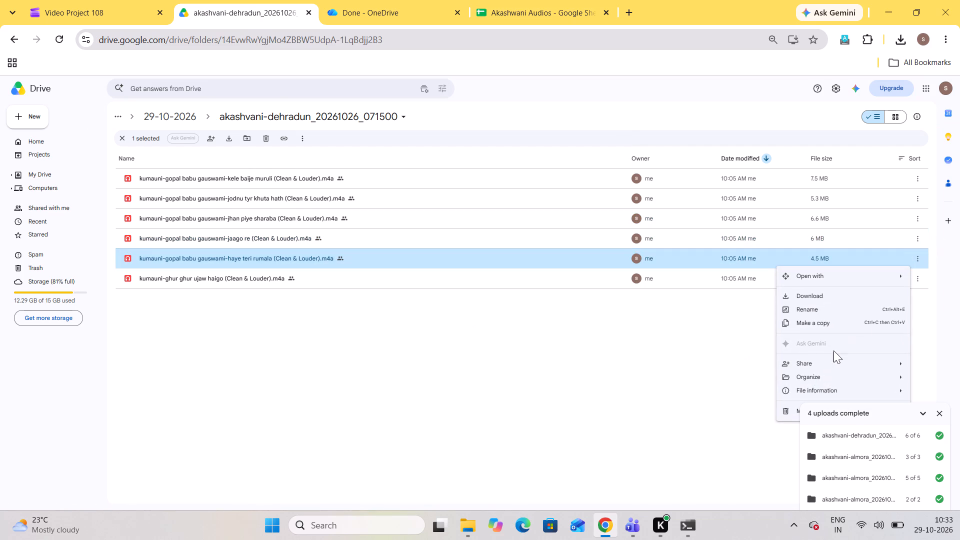
pyautogui.click(732, 375)
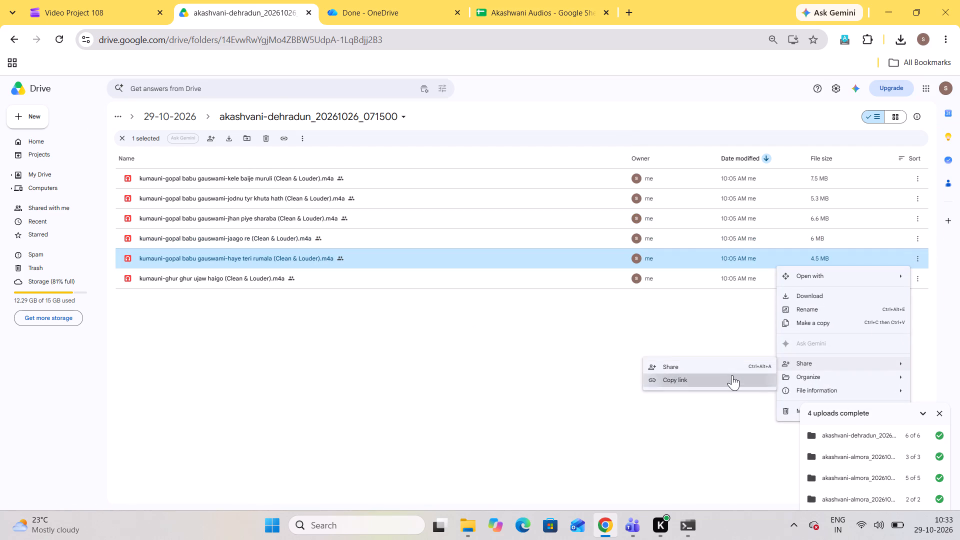
pyautogui.click(513, 0)
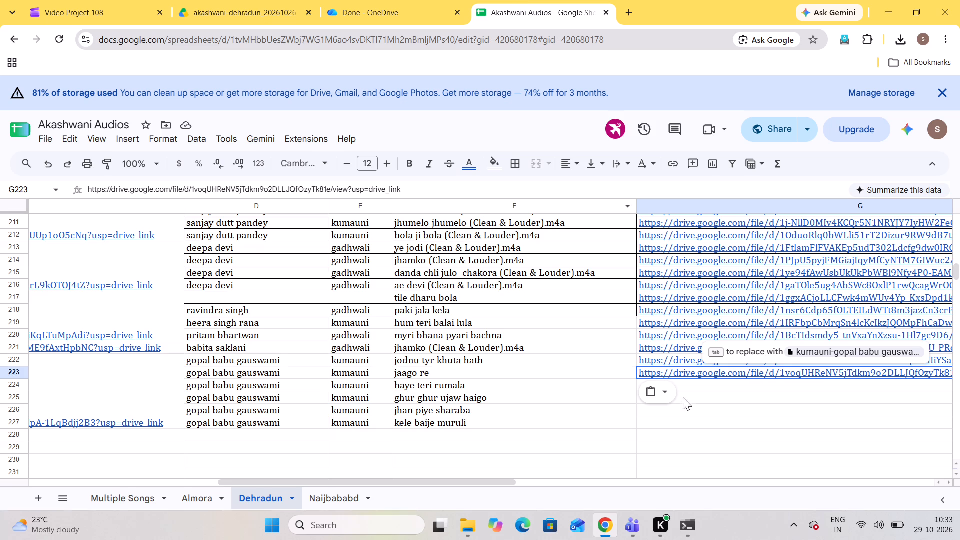
pyautogui.click(687, 382)
pyautogui.hotkey('ctrl', 'v')
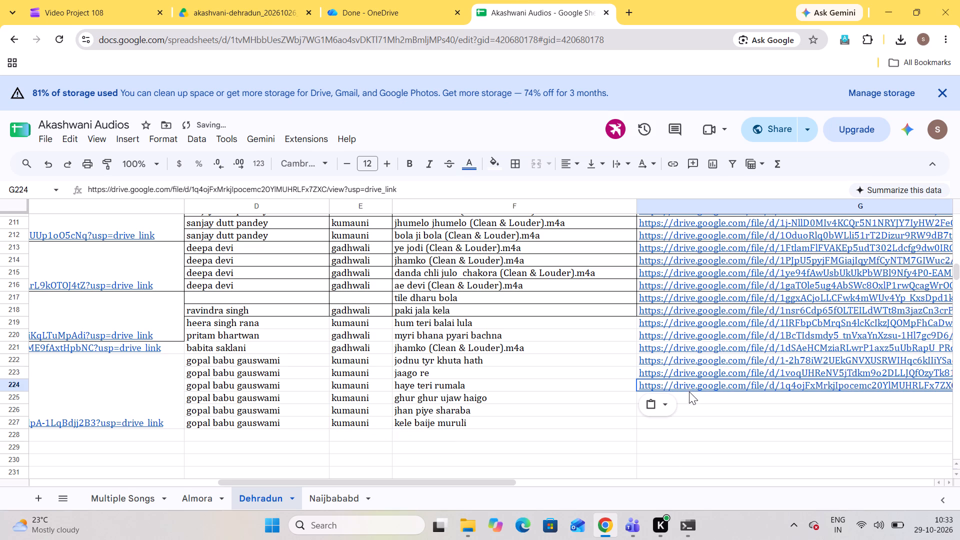
# Copy the Drive link of the ghur ghur ujaw haigo audio file and paste it into cell G225.
pyautogui.click(690, 401)
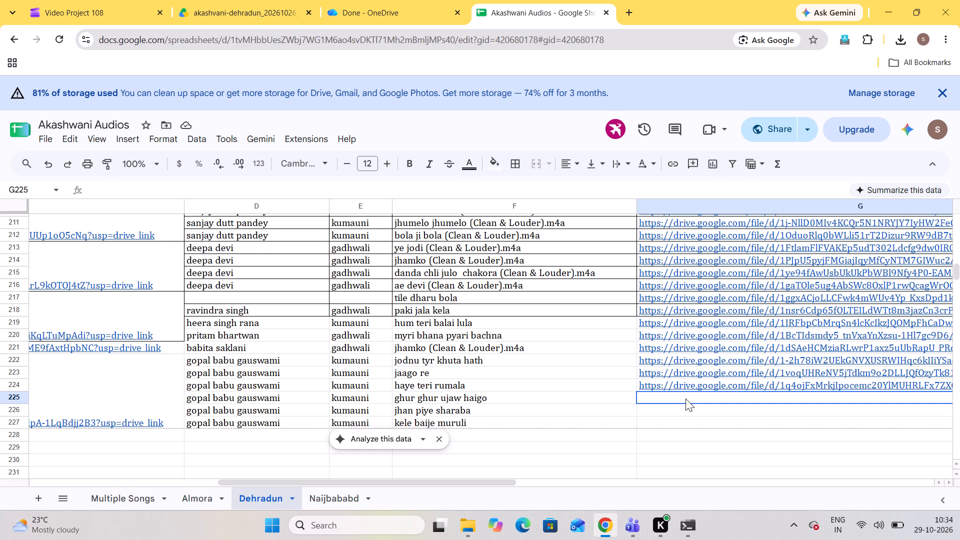
pyautogui.click(261, 4)
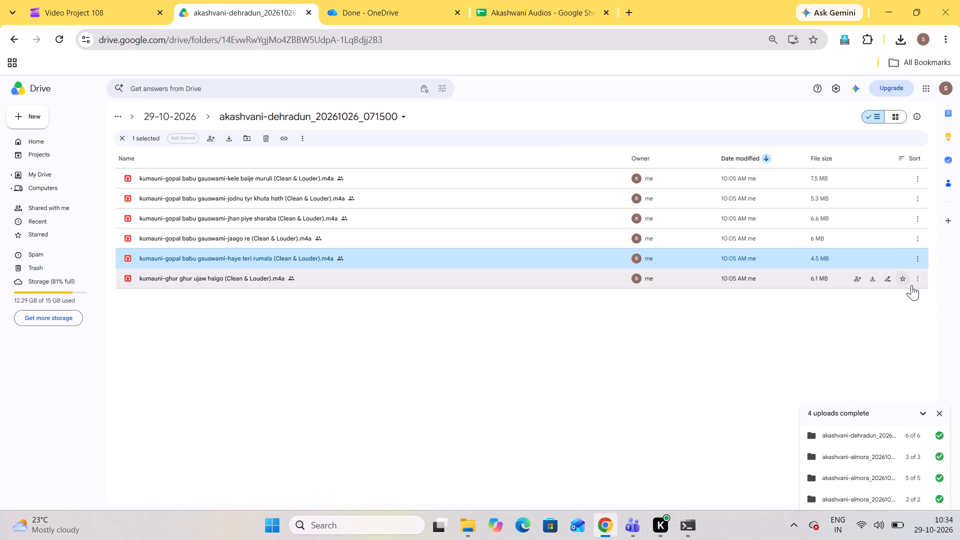
pyautogui.click(913, 284)
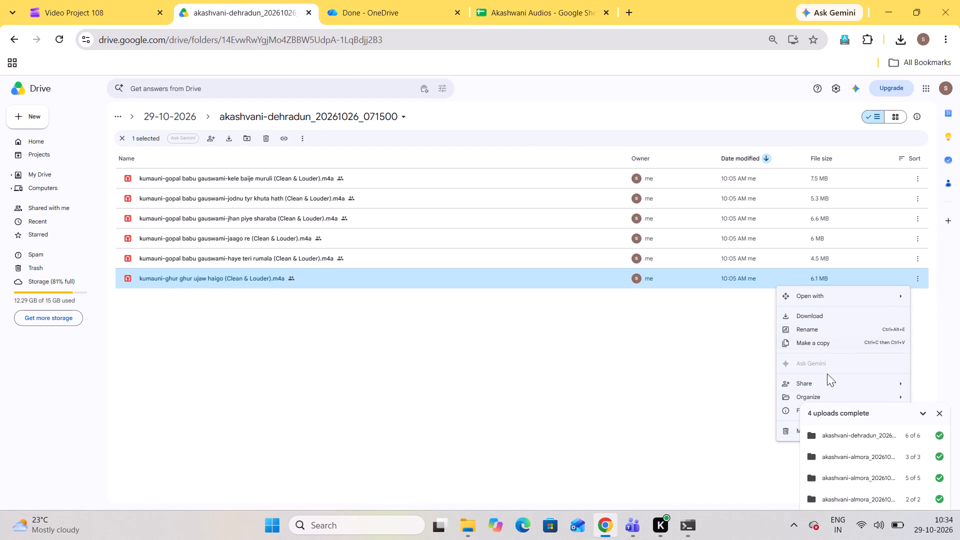
pyautogui.click(746, 399)
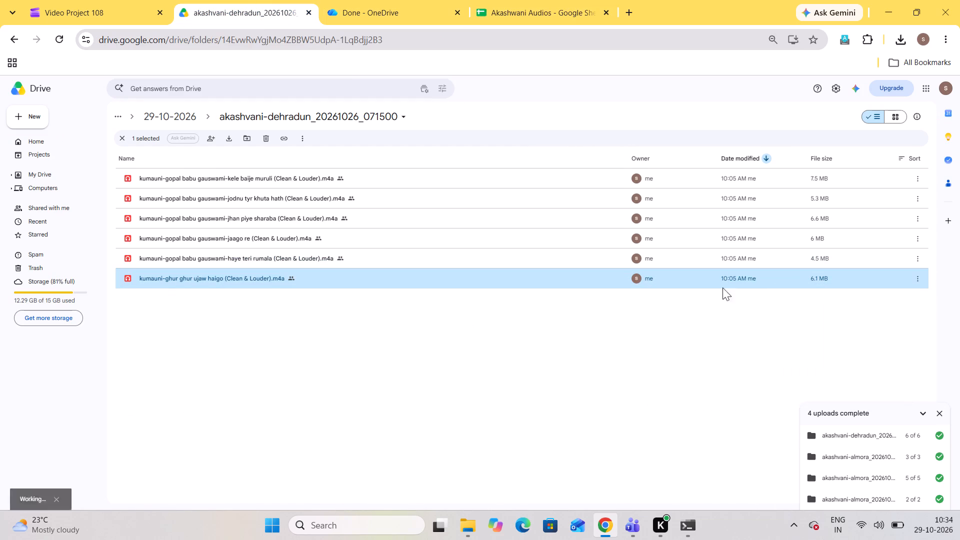
pyautogui.click(563, 5)
pyautogui.click(676, 395)
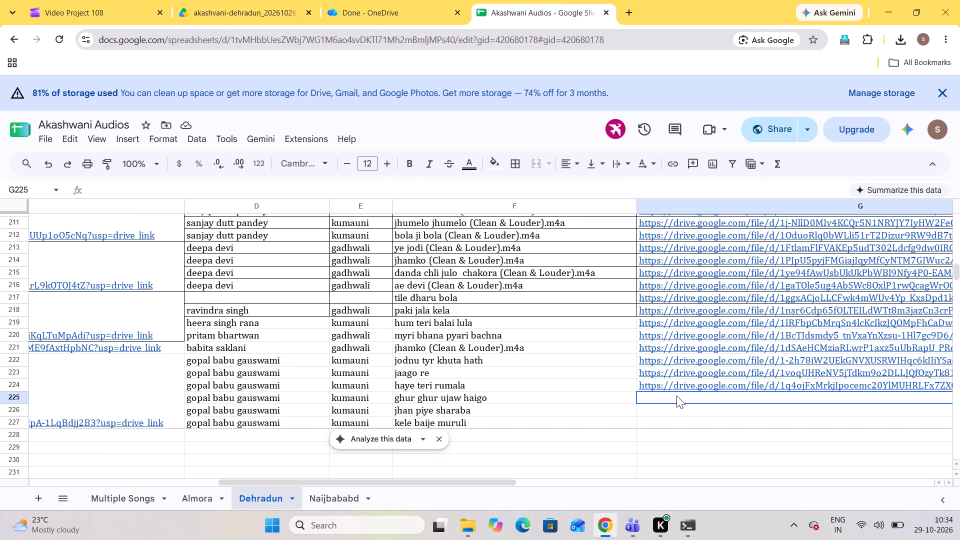
pyautogui.hotkey('ctrl', 'v')
# Copy the Drive link of the jhan piye sharaba audio file and paste it into cell G226.
pyautogui.click(696, 408)
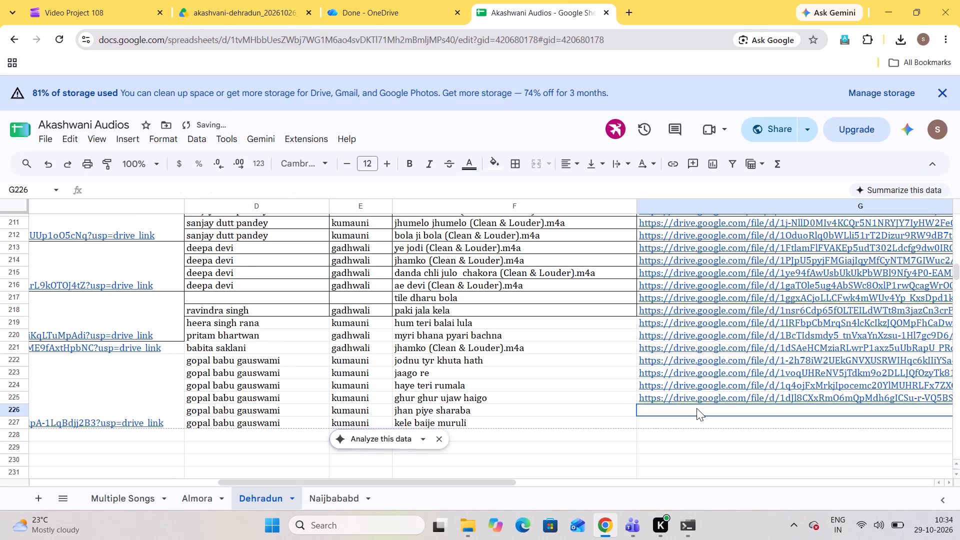
pyautogui.click(244, 6)
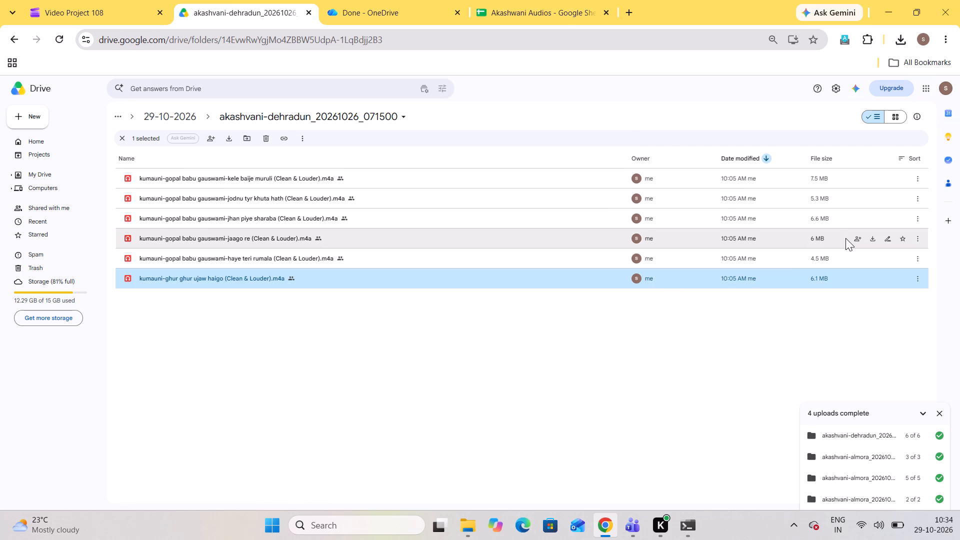
pyautogui.click(494, 12)
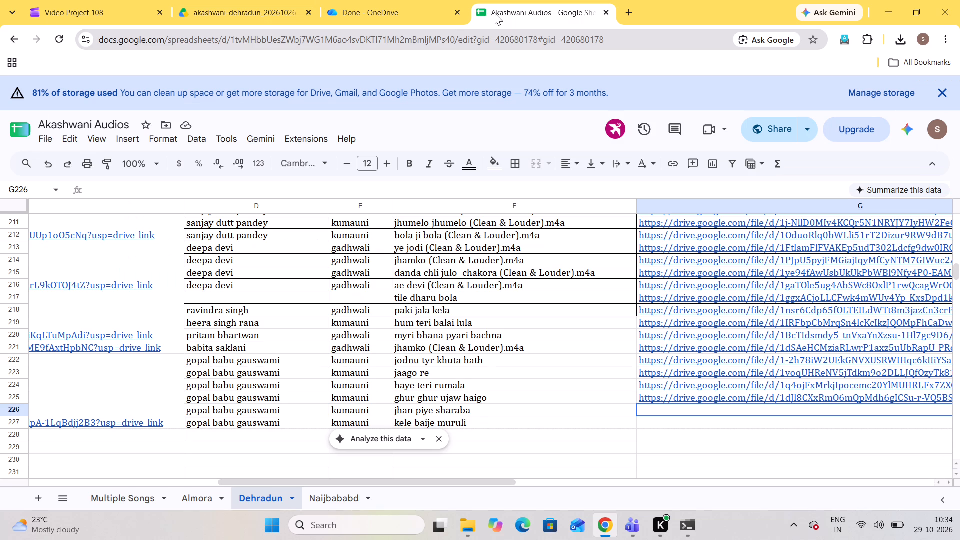
pyautogui.click(258, 3)
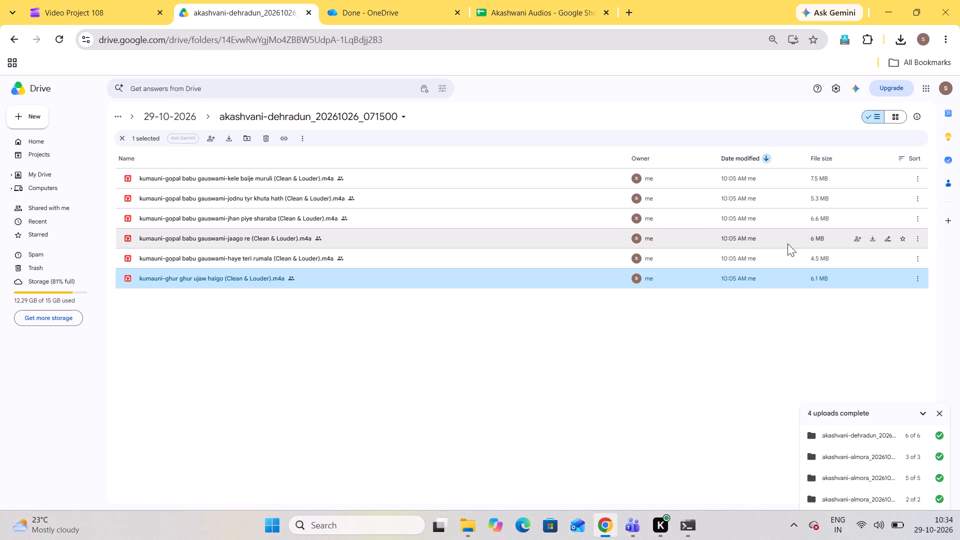
pyautogui.click(917, 217)
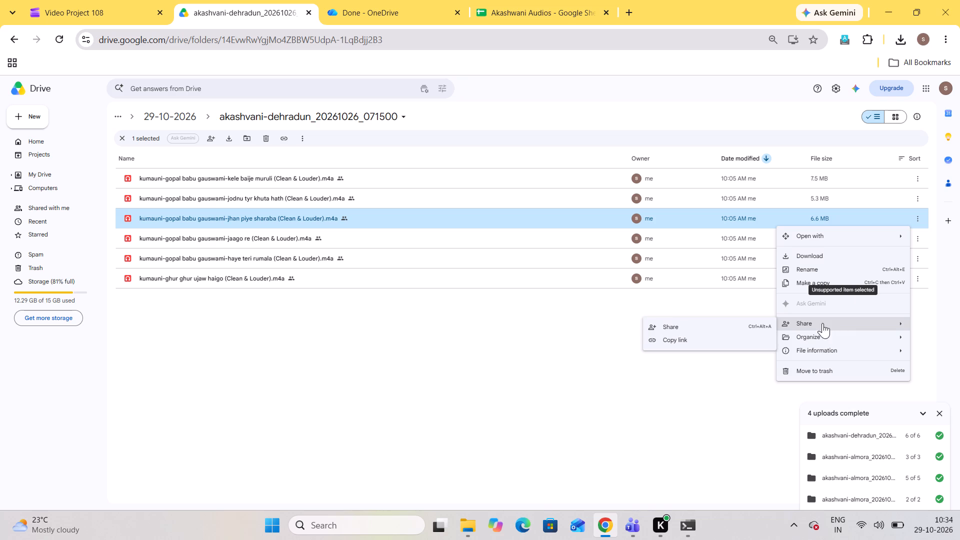
pyautogui.click(761, 339)
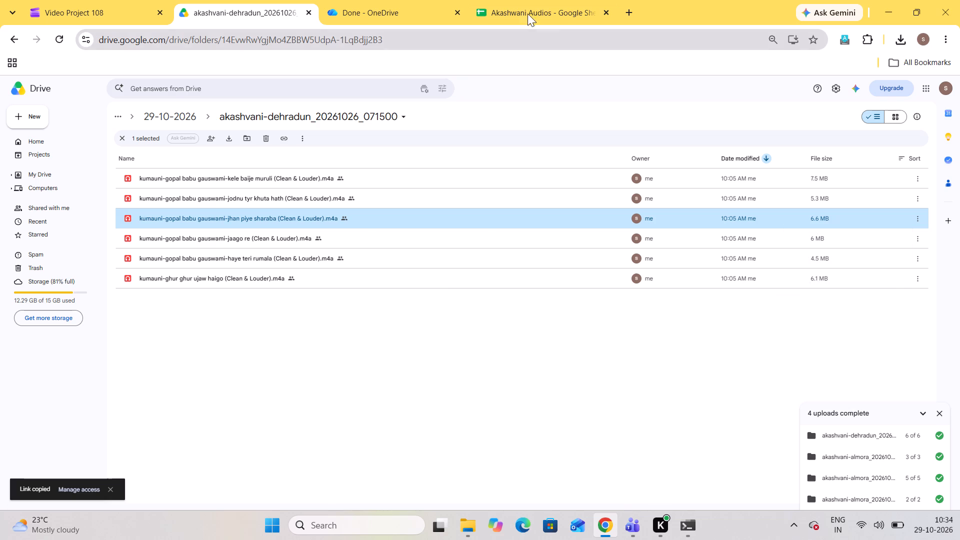
pyautogui.click(527, 9)
pyautogui.click(695, 412)
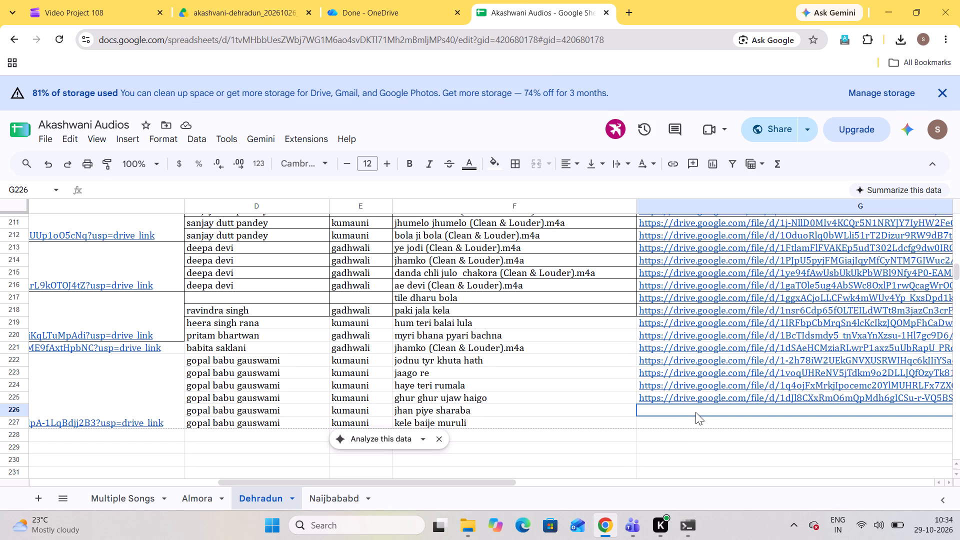
pyautogui.hotkey('ctrl', 'v')
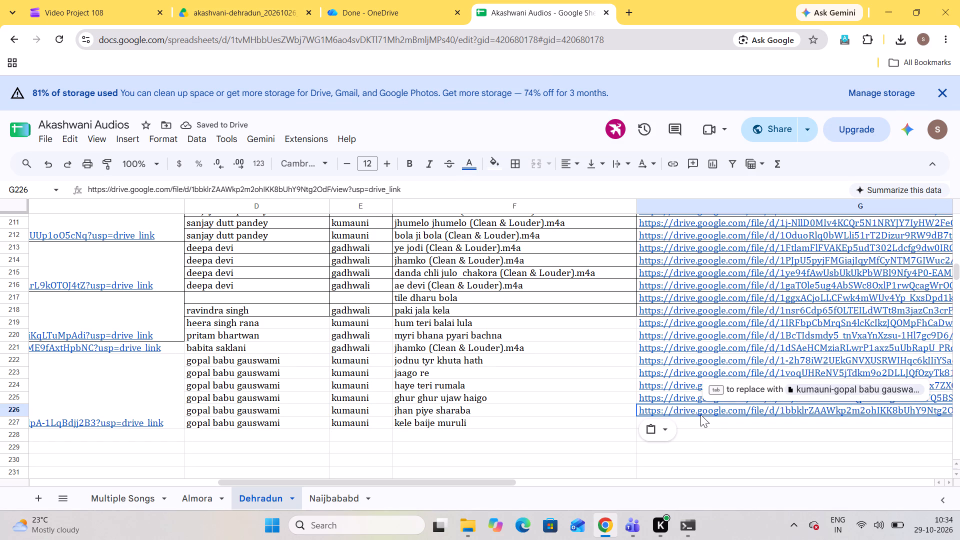
# Copy the Drive link of the kele baije muruli audio file and paste it into cell G227.
pyautogui.click(244, 14)
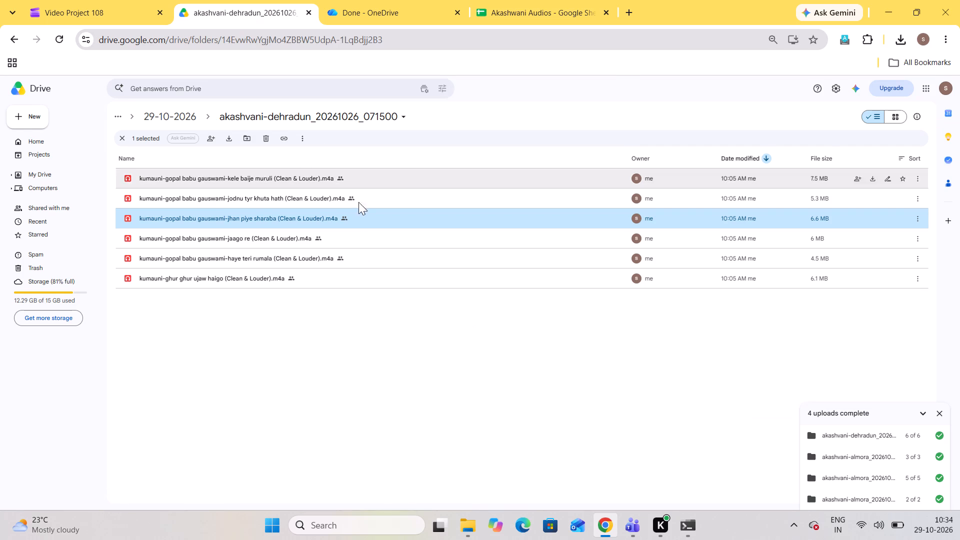
pyautogui.click(498, 15)
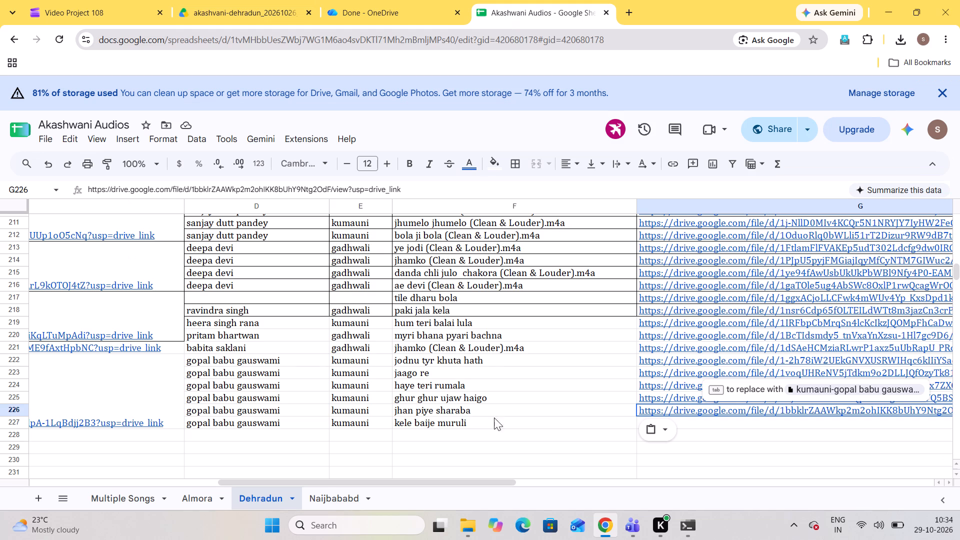
pyautogui.click(750, 427)
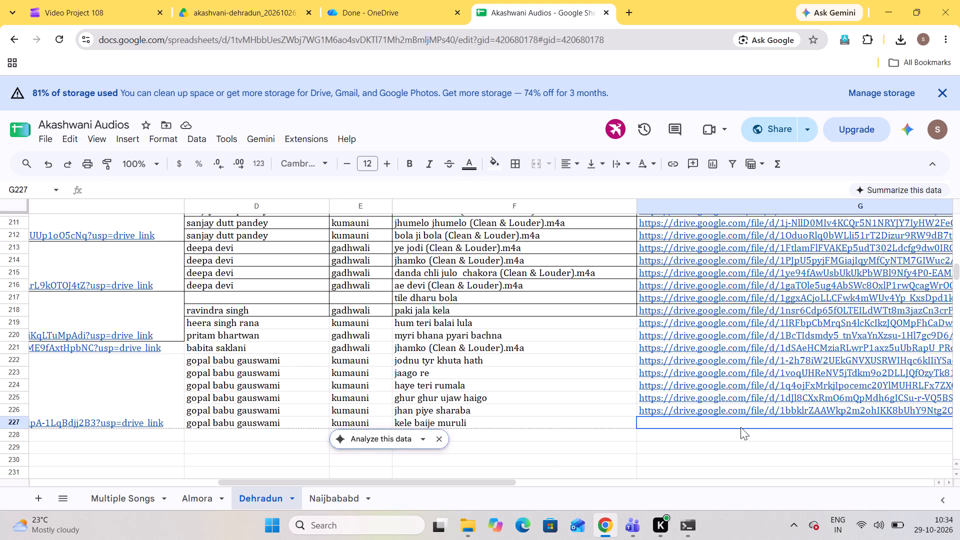
pyautogui.click(265, 6)
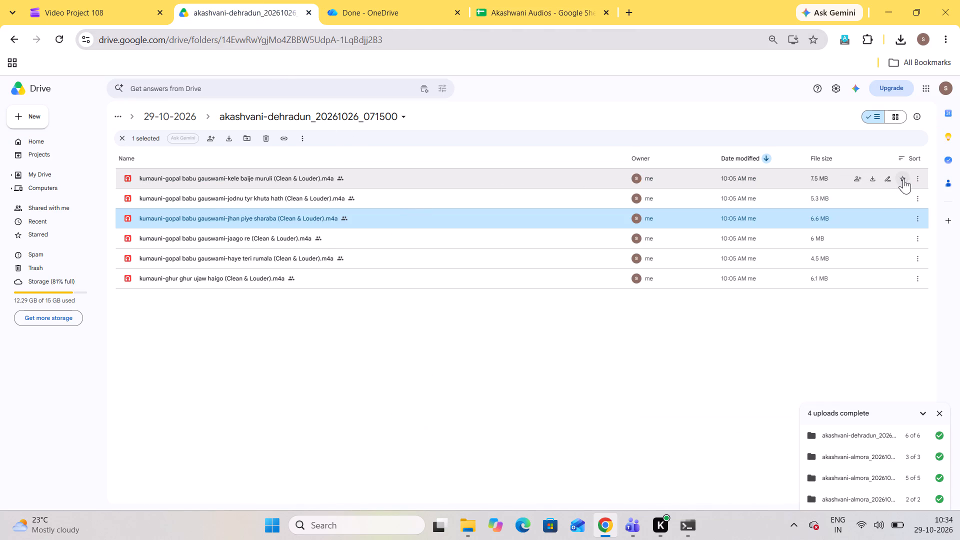
pyautogui.click(914, 179)
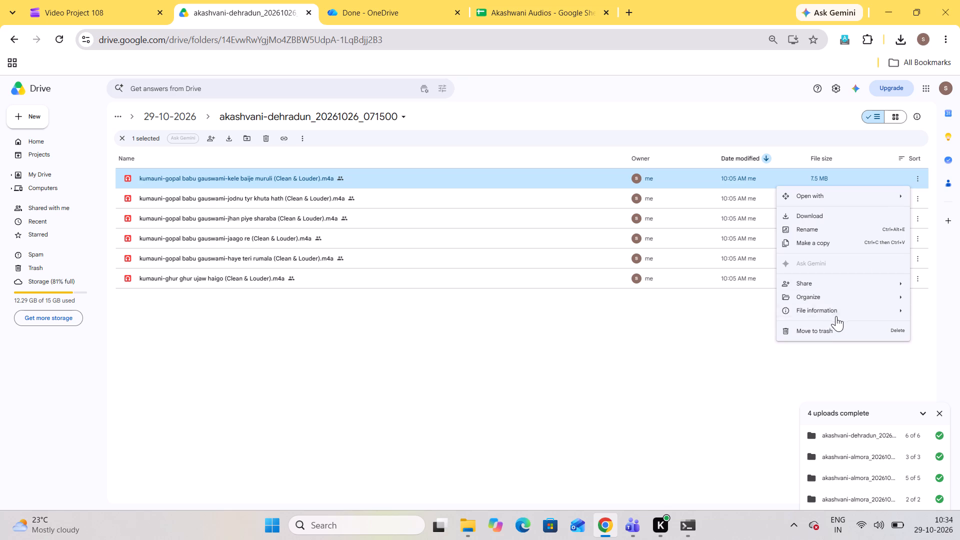
pyautogui.click(726, 306)
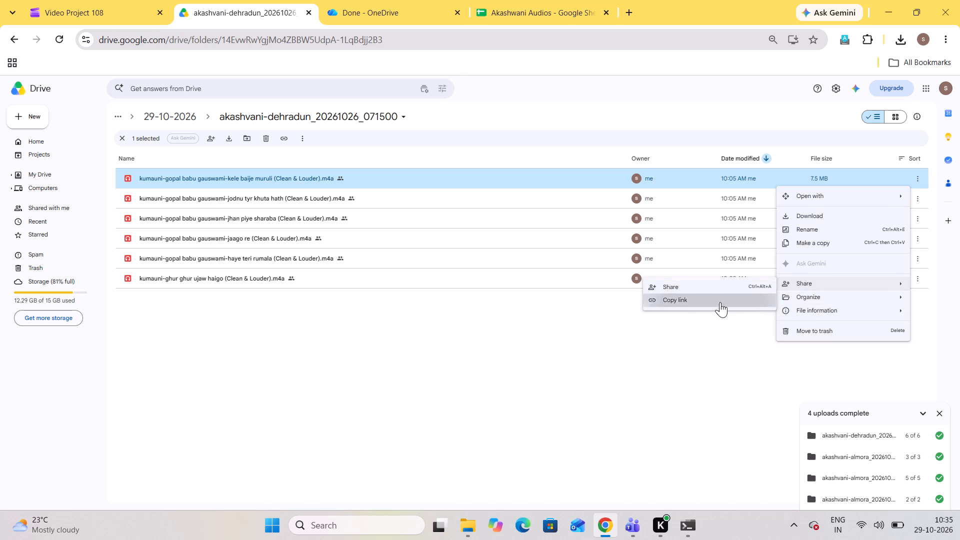
pyautogui.click(503, 12)
pyautogui.click(685, 428)
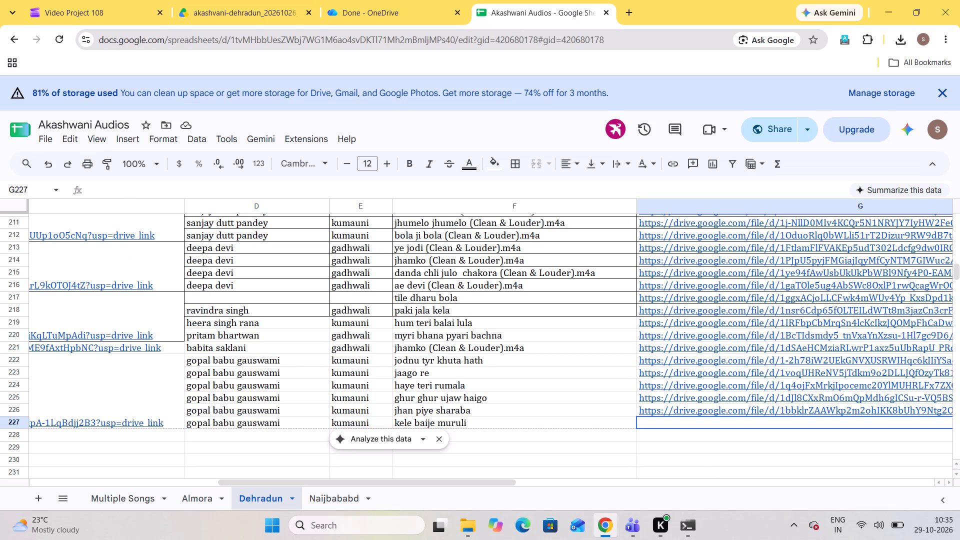
pyautogui.hotkey('ctrl', 'v')
# Review the Dehradun sheet entries for akashvani-dehradun_20261026_071500 against the 29-10-2026 Drive folder.
pyautogui.hscroll(7, 499, 410)
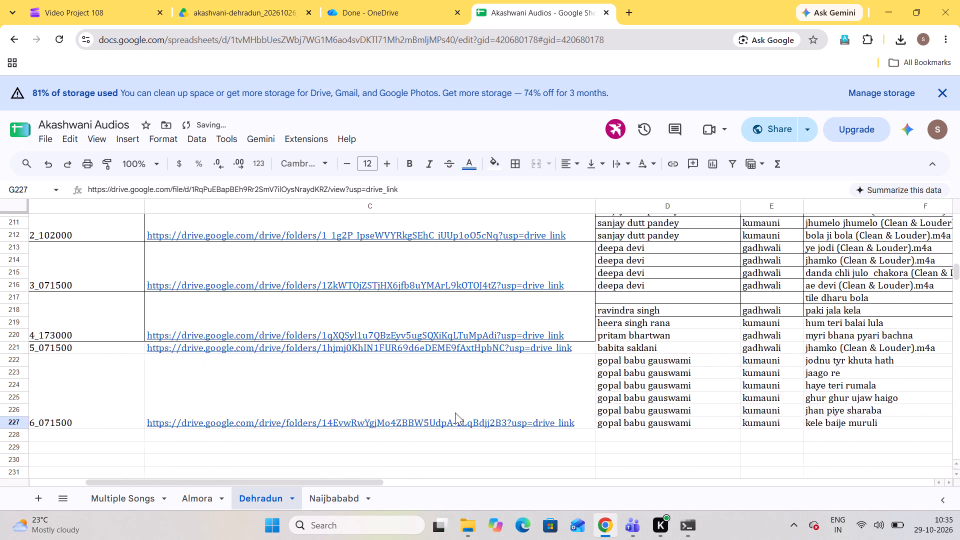
pyautogui.hscroll(3, 376, 378)
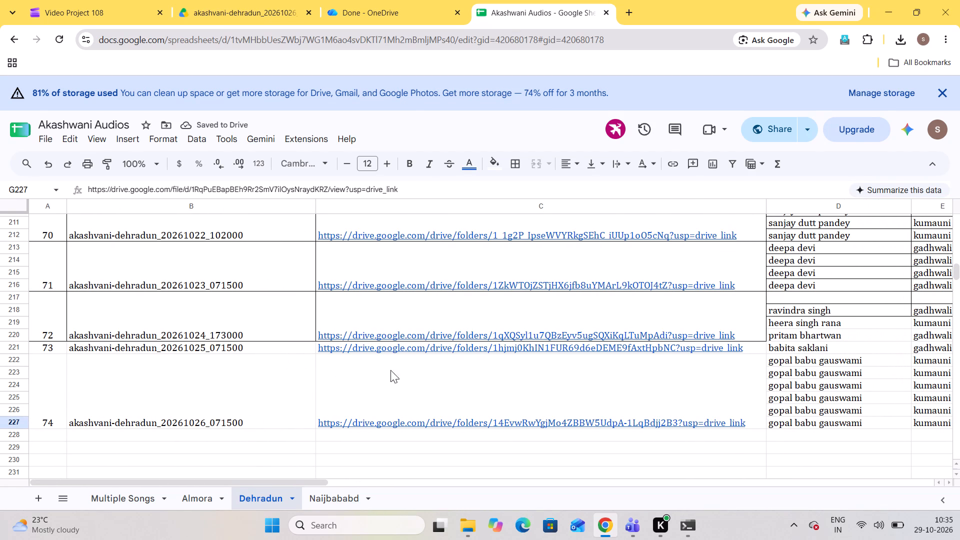
pyautogui.hscroll(-7, 511, 400)
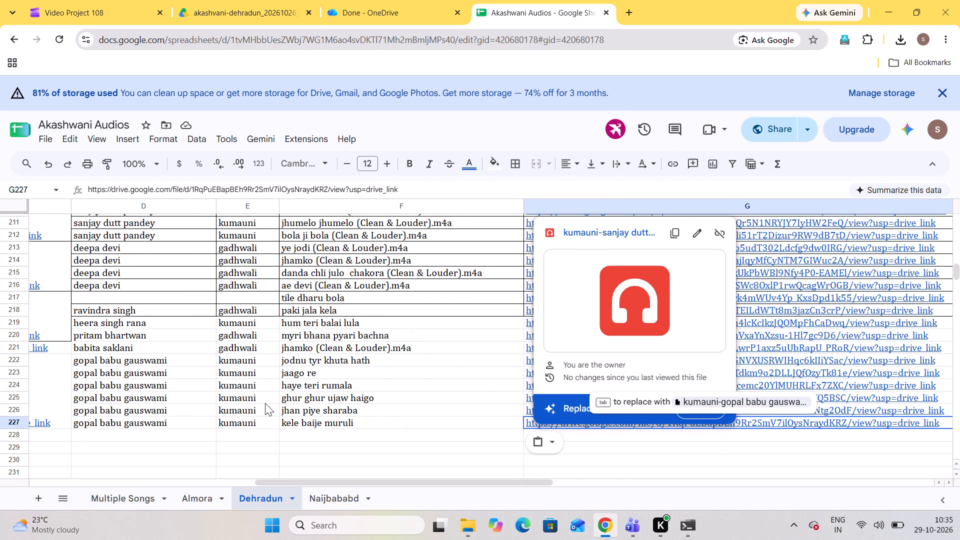
pyautogui.hscroll(12, 265, 400)
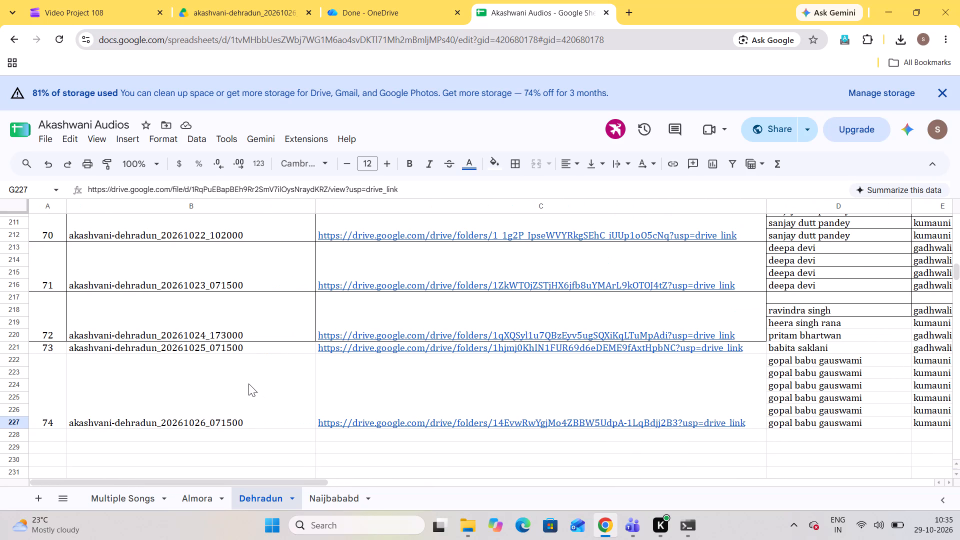
pyautogui.hscroll(1, 256, 382)
pyautogui.click(209, 5)
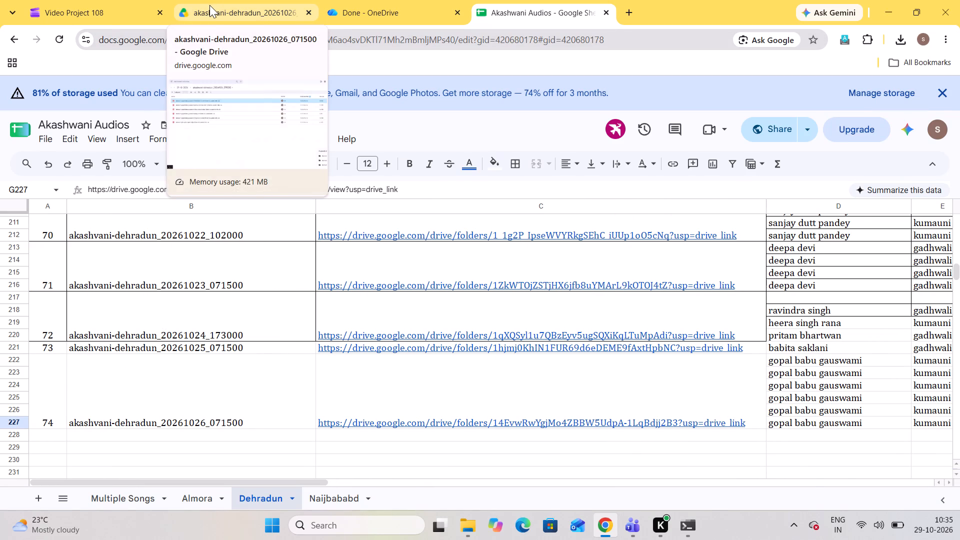
pyautogui.click(200, 113)
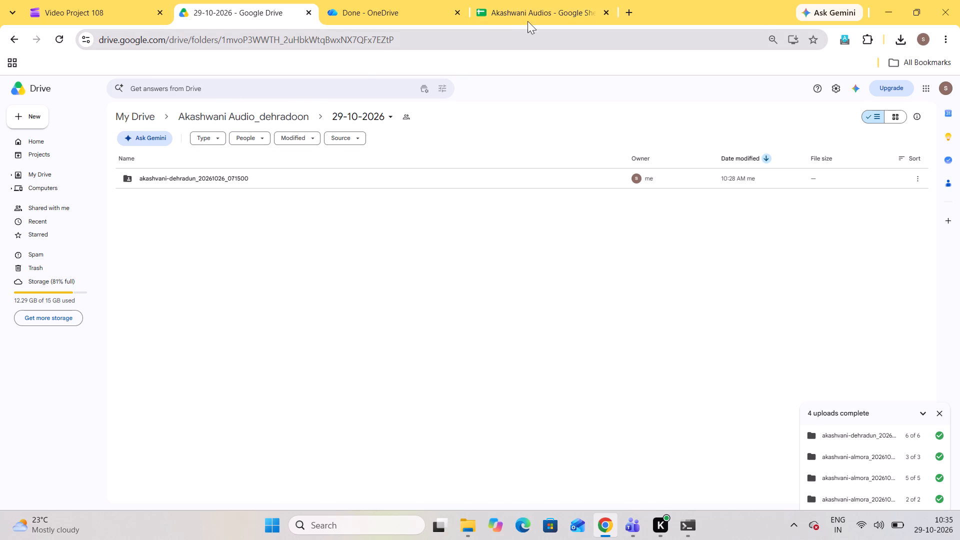
pyautogui.click(572, 7)
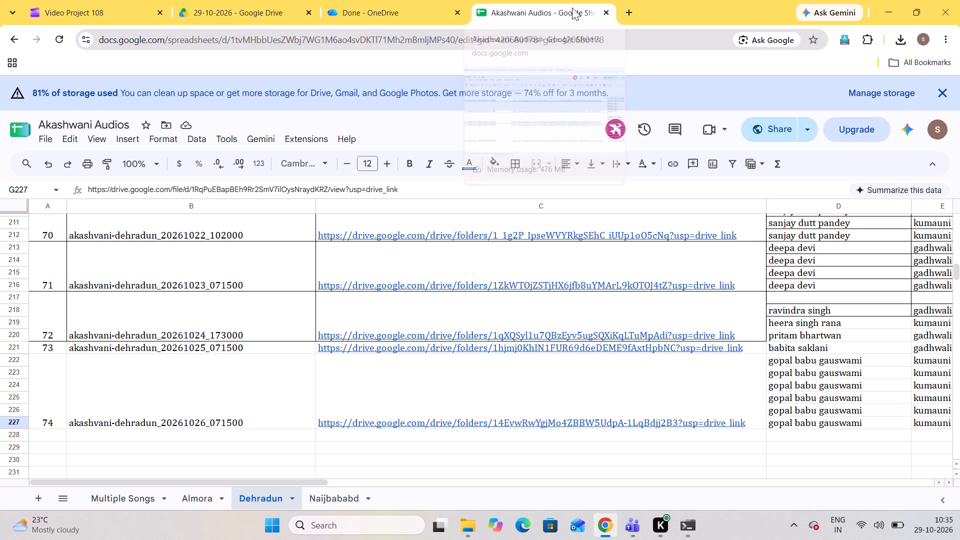
pyautogui.click(392, 17)
# Open the Songs-29-10-2026 folder inside Akashwani Audio almora in My Drive.
pyautogui.click(280, 9)
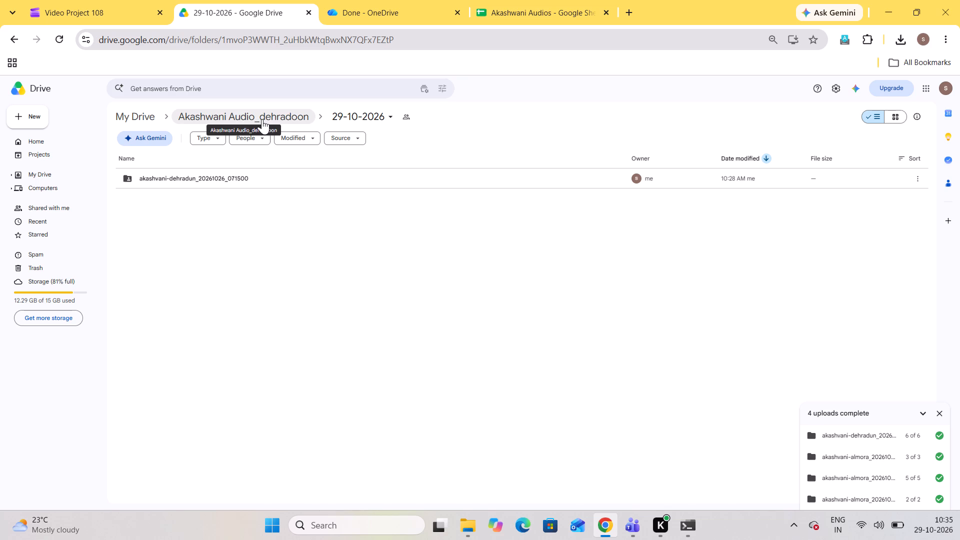
pyautogui.click(158, 114)
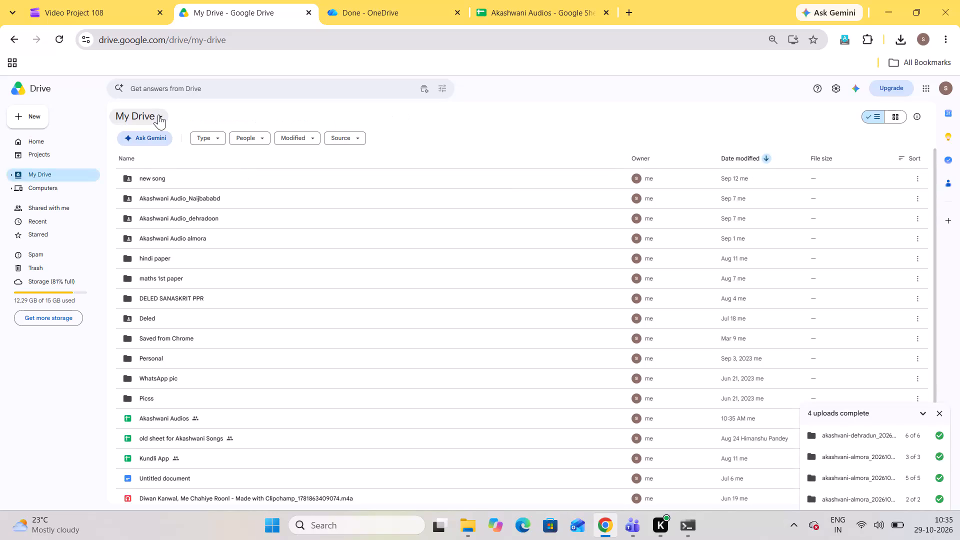
pyautogui.doubleClick(205, 233)
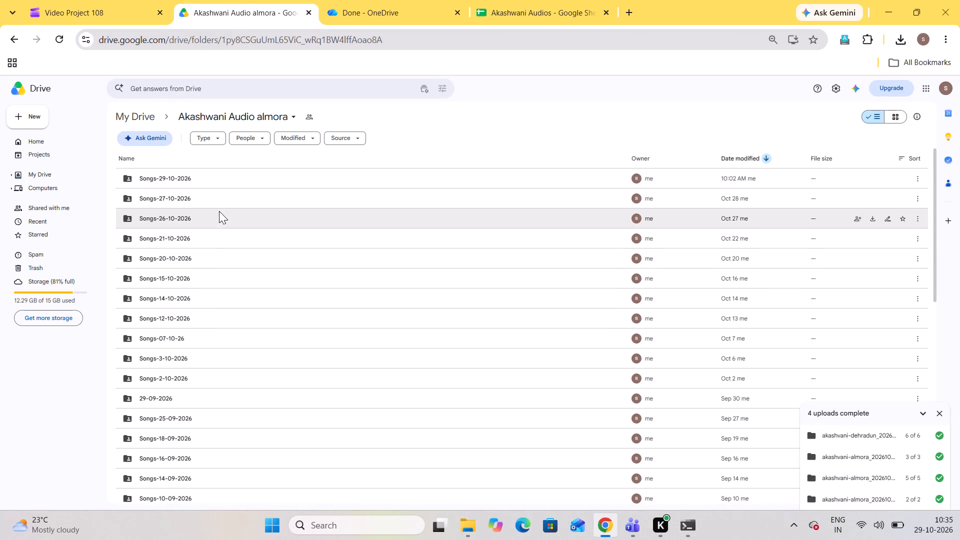
pyautogui.doubleClick(200, 181)
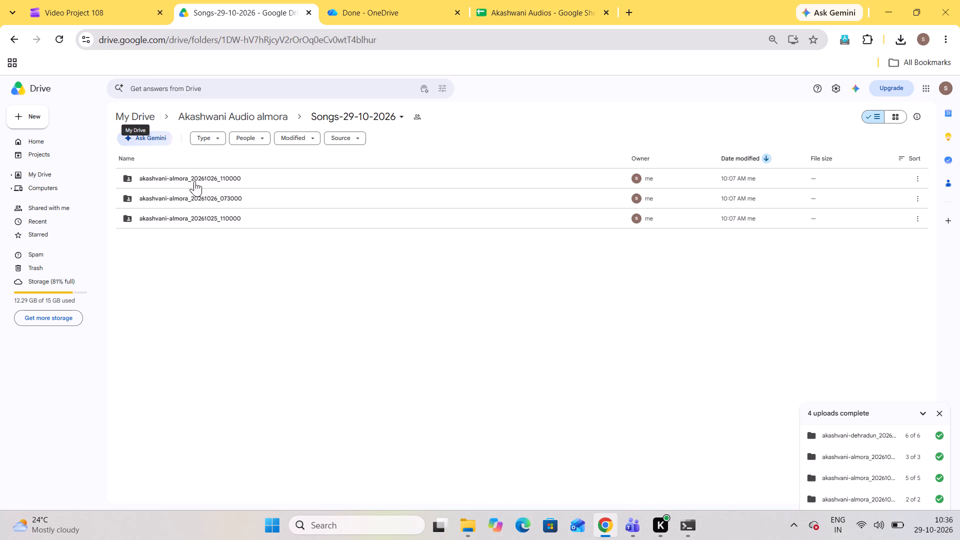
# Open the Almora sheet of Akashwani Audios and check its latest folder entries against the Songs-29-10-2026 Drive folder.
pyautogui.click(521, 8)
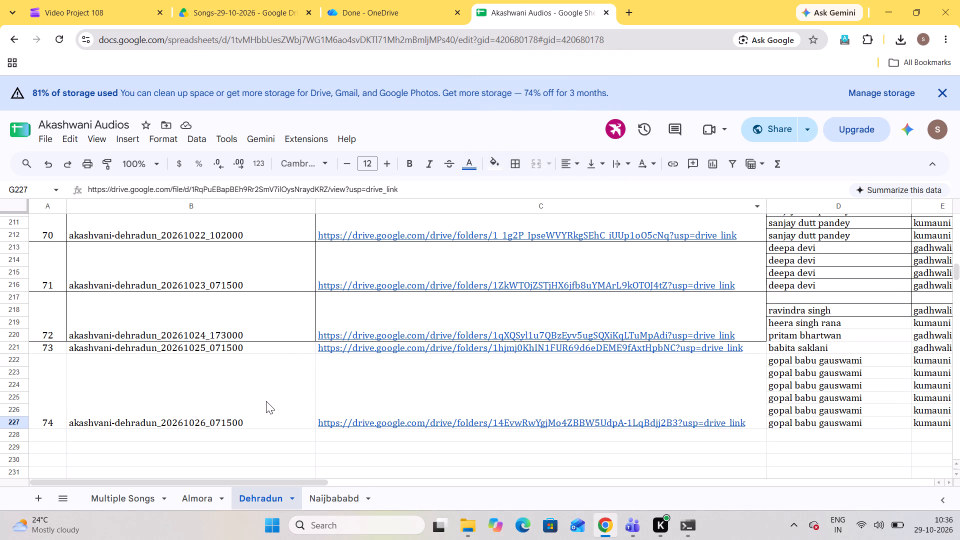
pyautogui.click(204, 503)
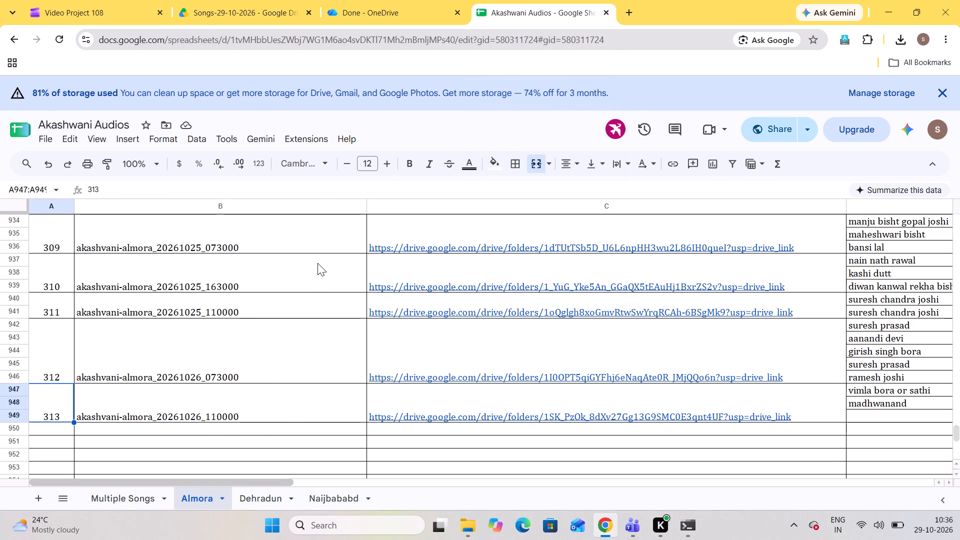
pyautogui.hotkey('alt', 'Tab')
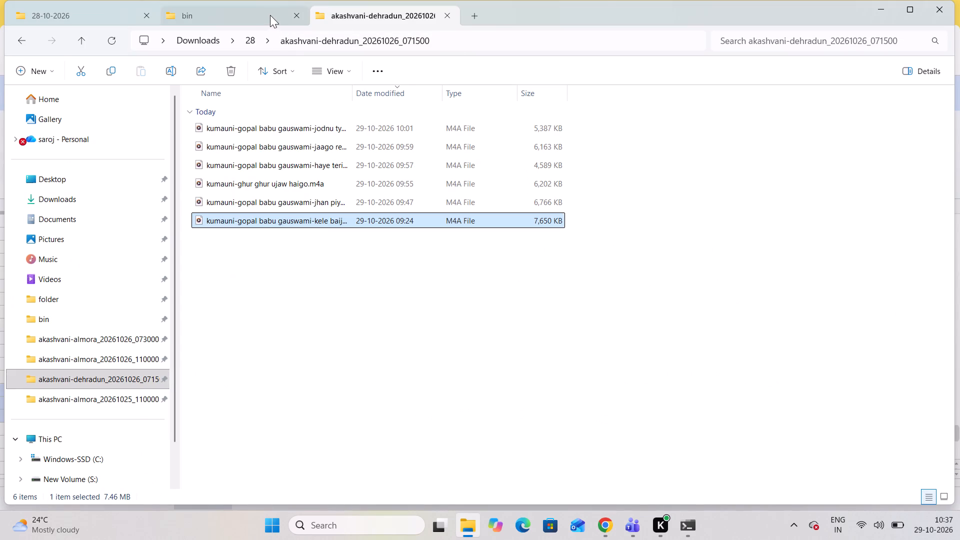
pyautogui.click(884, 2)
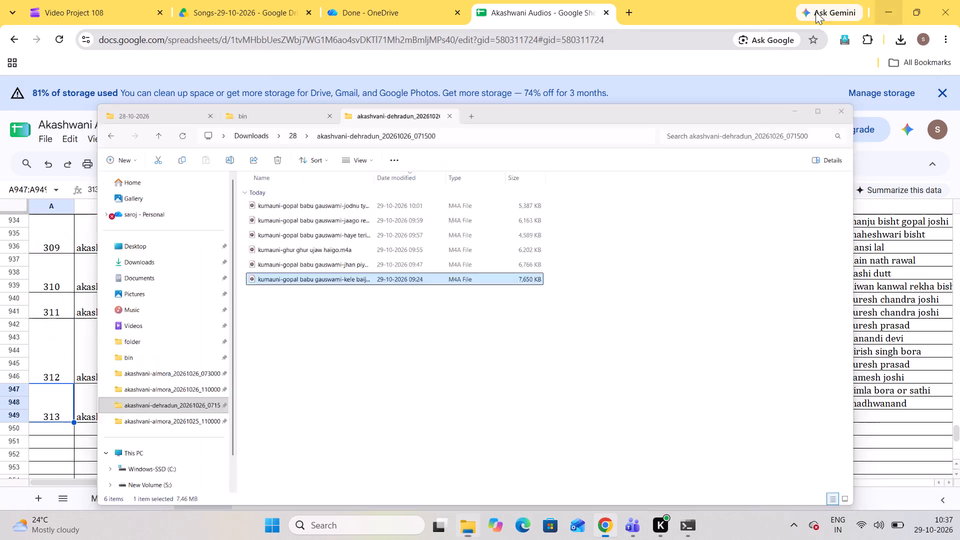
pyautogui.click(335, 6)
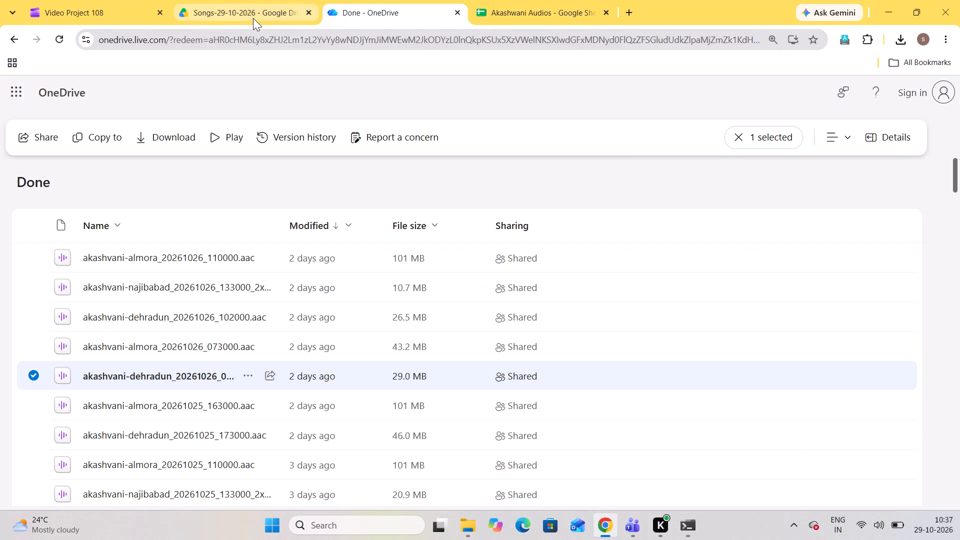
pyautogui.click(253, 17)
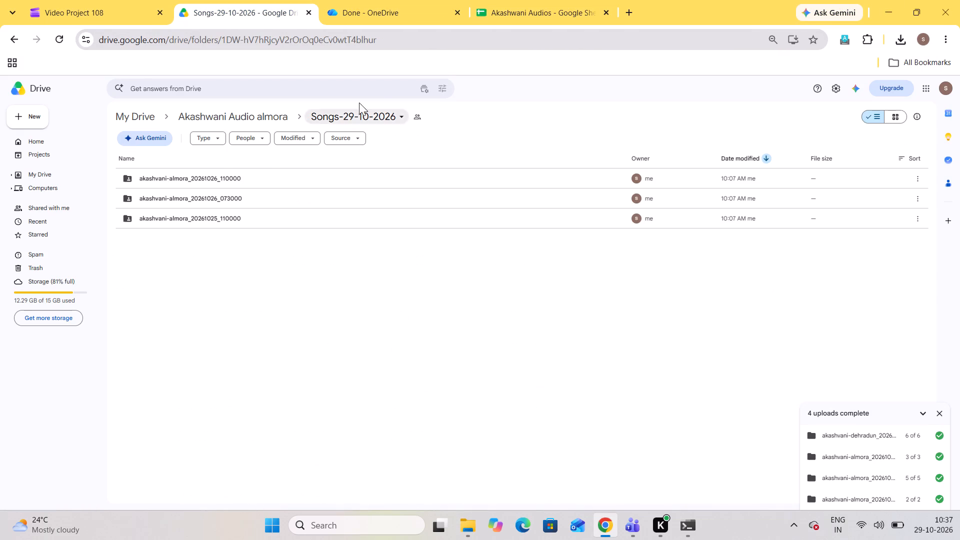
pyautogui.click(502, 9)
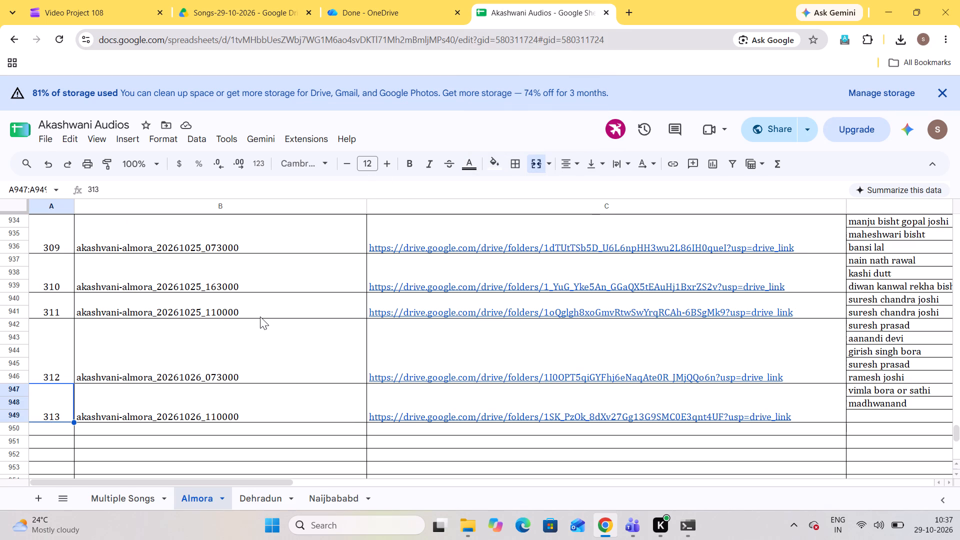
# Copy the Drive link of the pardesha jhan jaya audio in akashvani-almora_20261025_110000 and paste it into cell G940 of the Almora sheet.
pyautogui.hscroll(-2, 261, 319)
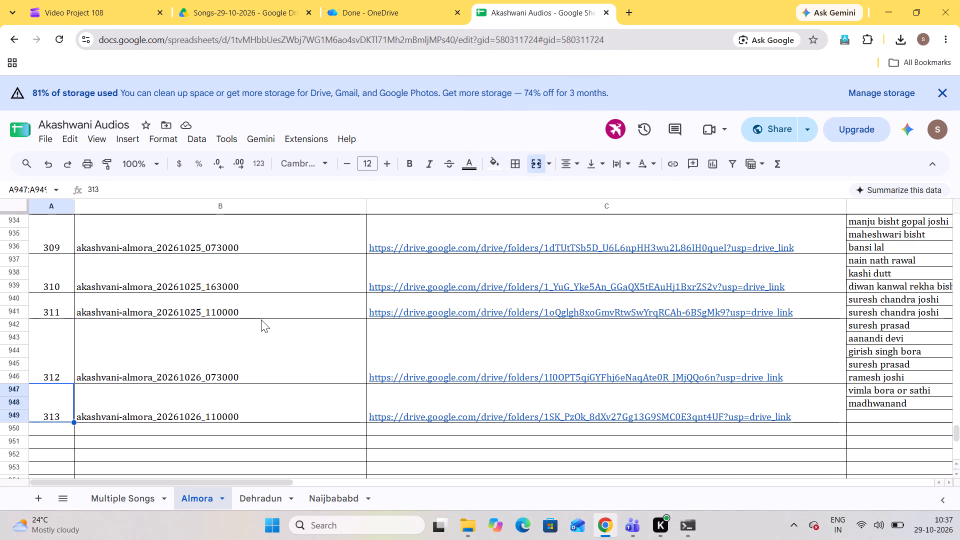
pyautogui.hscroll(-8, 261, 319)
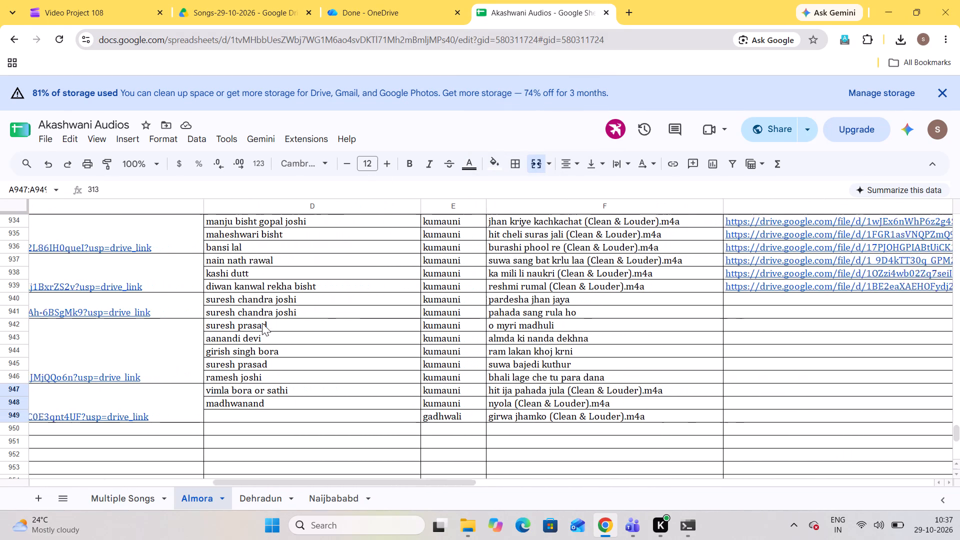
pyautogui.hscroll(-2, 262, 323)
pyautogui.hscroll(-1, 649, 304)
pyautogui.click(717, 299)
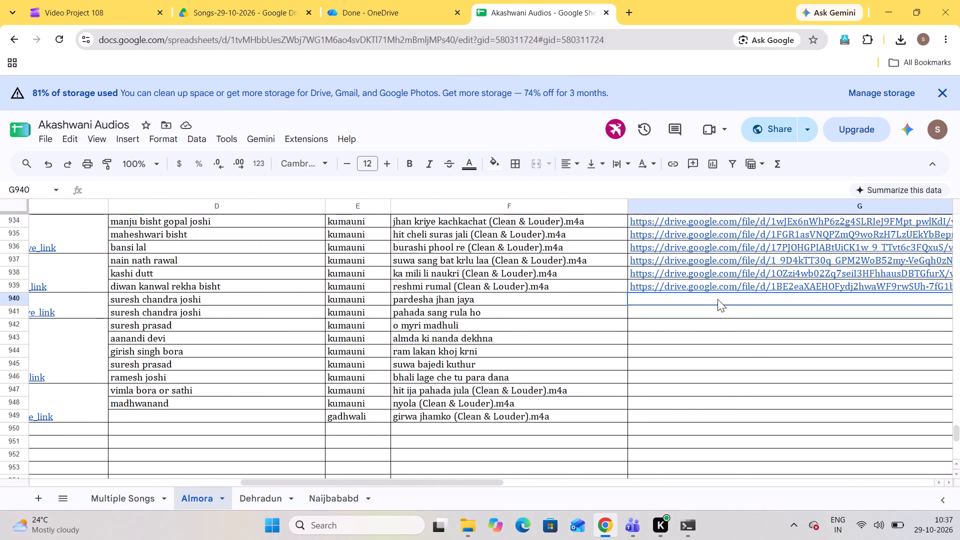
pyautogui.click(272, 12)
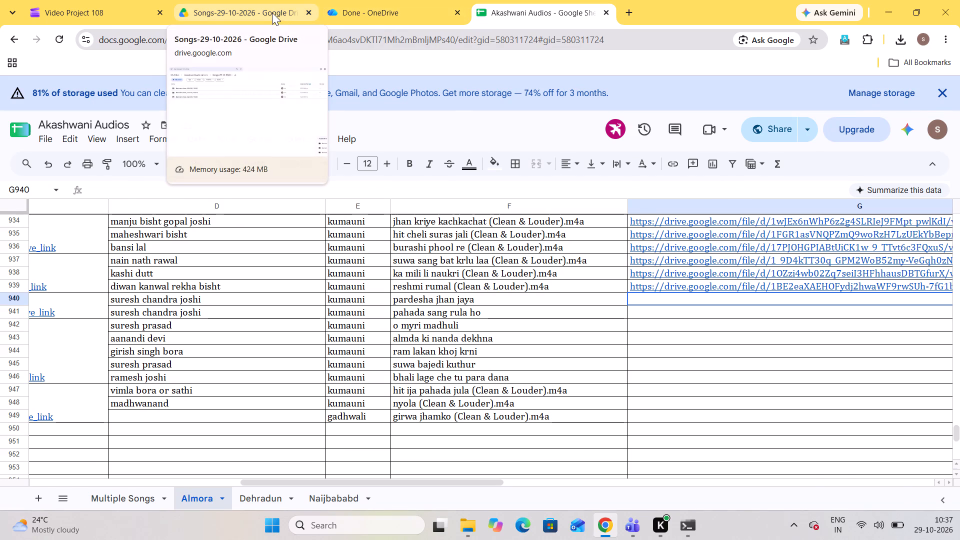
pyautogui.doubleClick(306, 214)
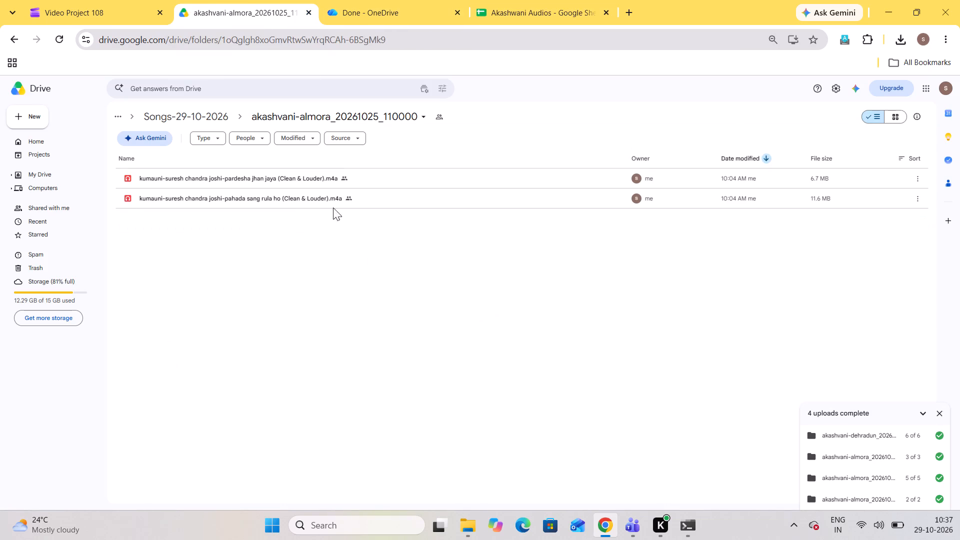
pyautogui.click(920, 176)
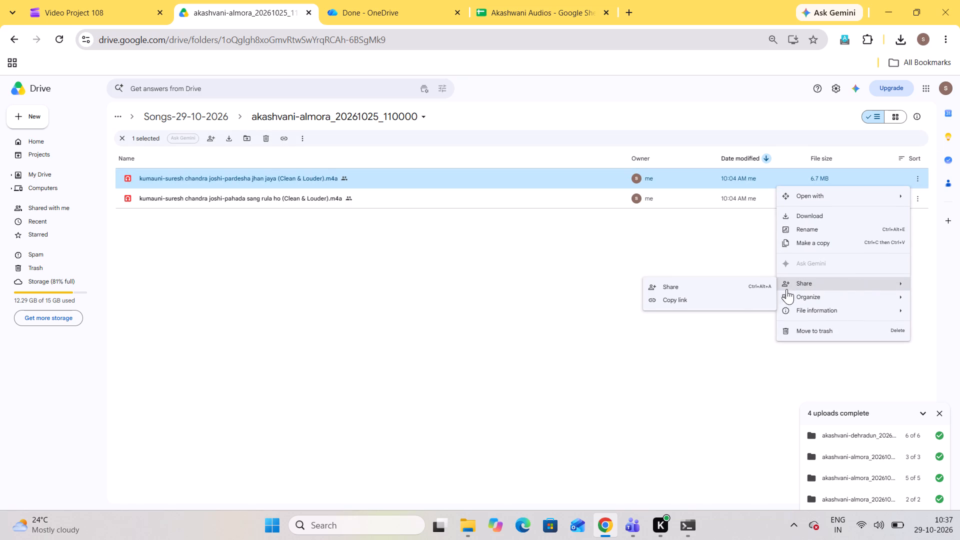
pyautogui.click(754, 295)
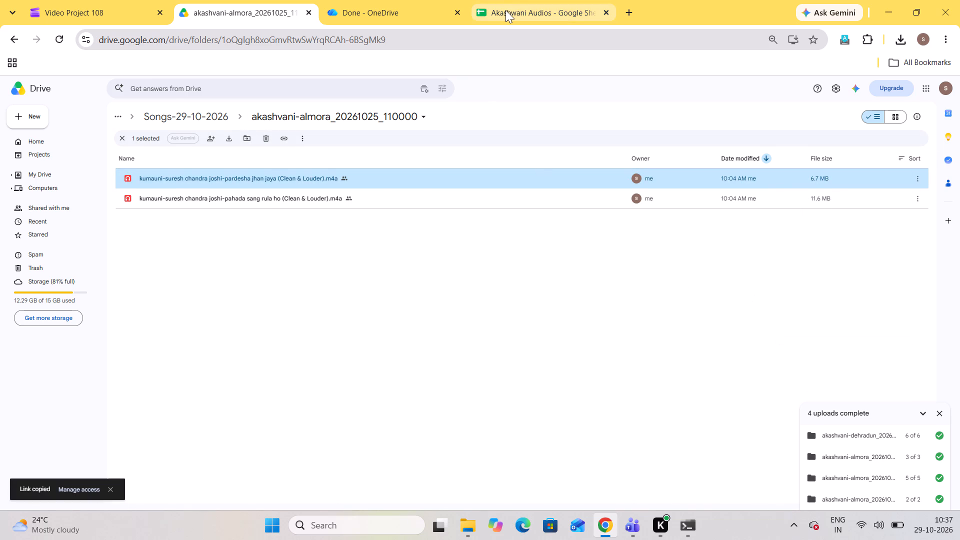
pyautogui.click(505, 10)
pyautogui.hotkey('ctrl', 'v')
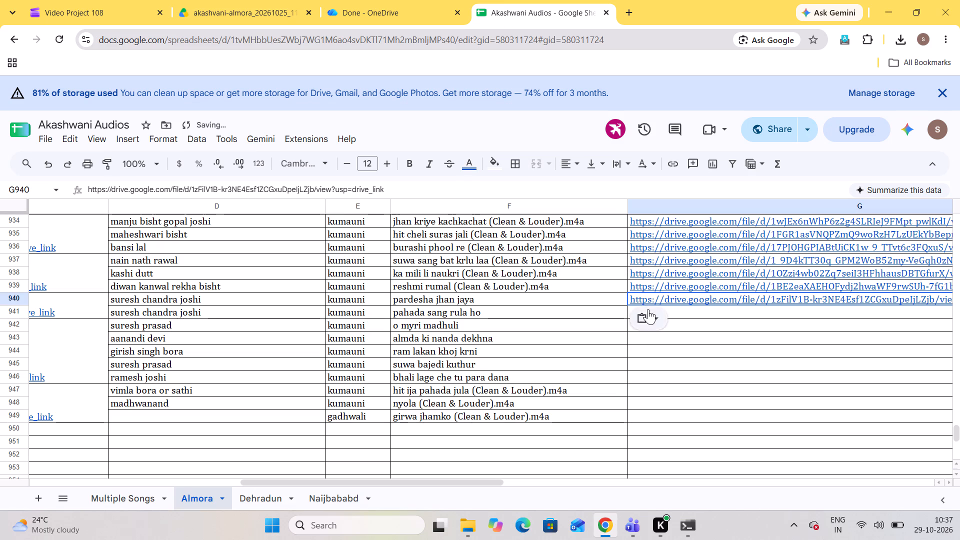
# Copy the Drive link of the pahada sang rula ho audio file and paste it into cell G941.
pyautogui.click(896, 314)
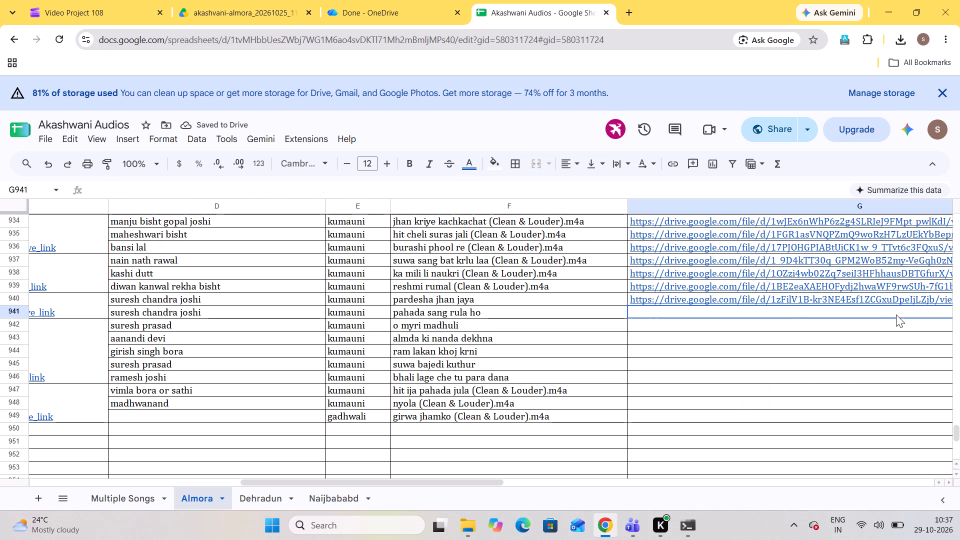
pyautogui.click(245, 7)
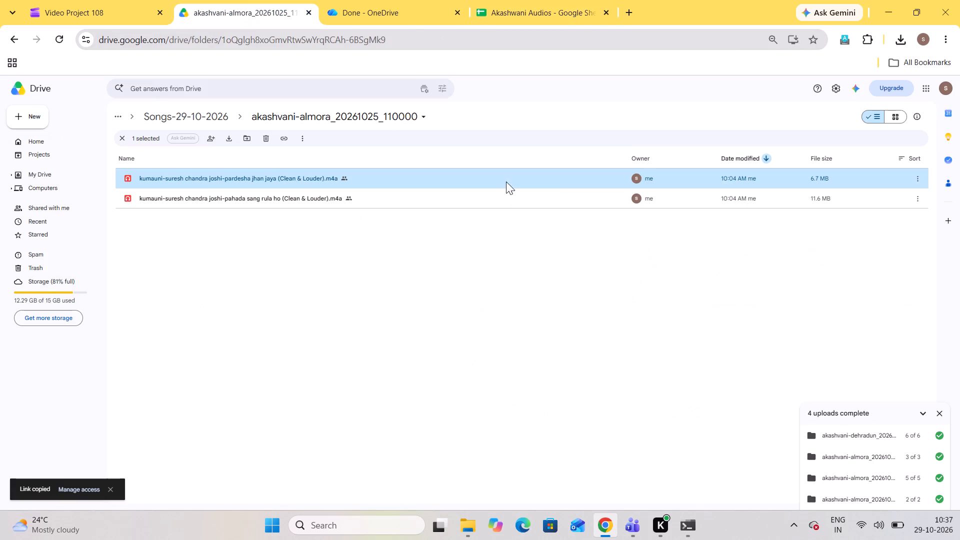
pyautogui.click(916, 201)
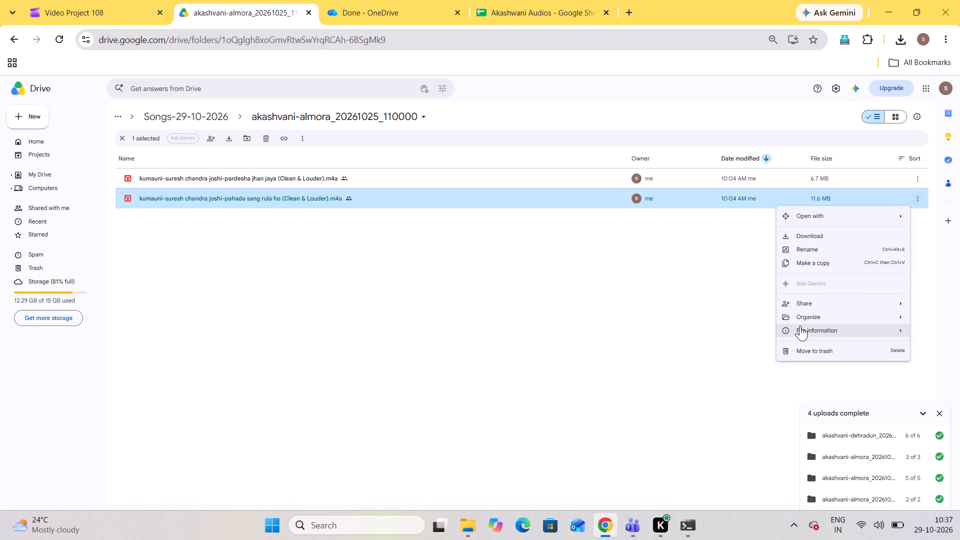
pyautogui.click(766, 318)
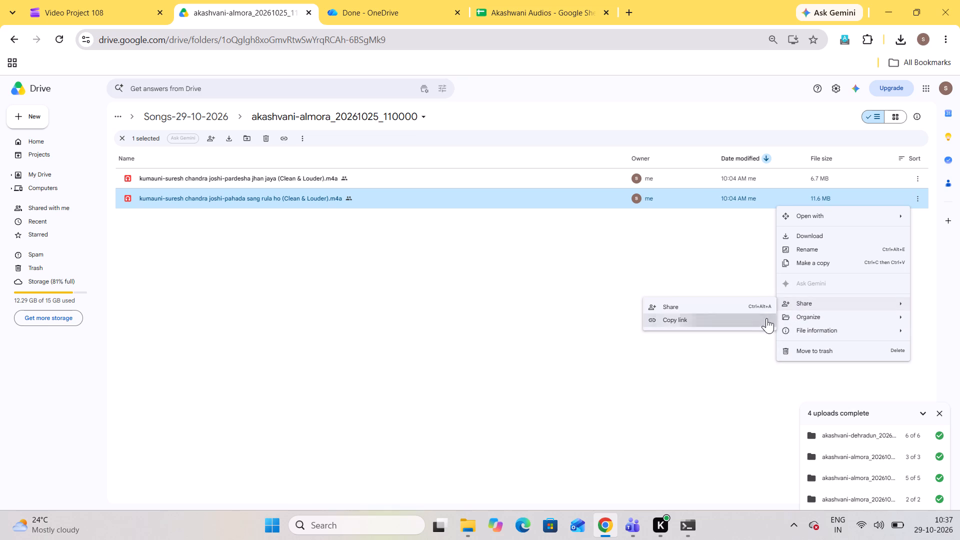
pyautogui.click(533, 15)
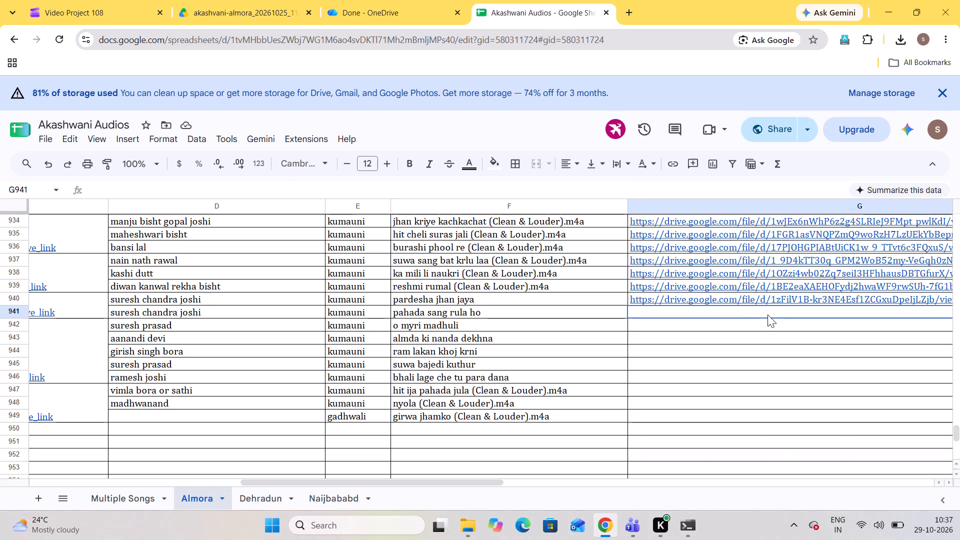
pyautogui.hotkey('ctrl', 'v')
# Copy the Drive link of the o myri madhuli audio in akashvani-almora_20261026_073000 and paste it into cell G942.
pyautogui.click(734, 329)
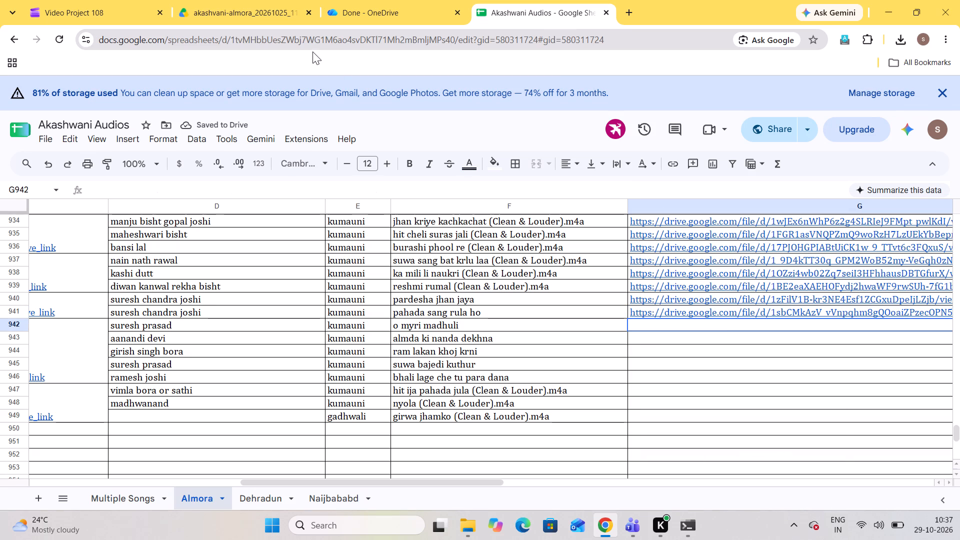
pyautogui.click(281, 15)
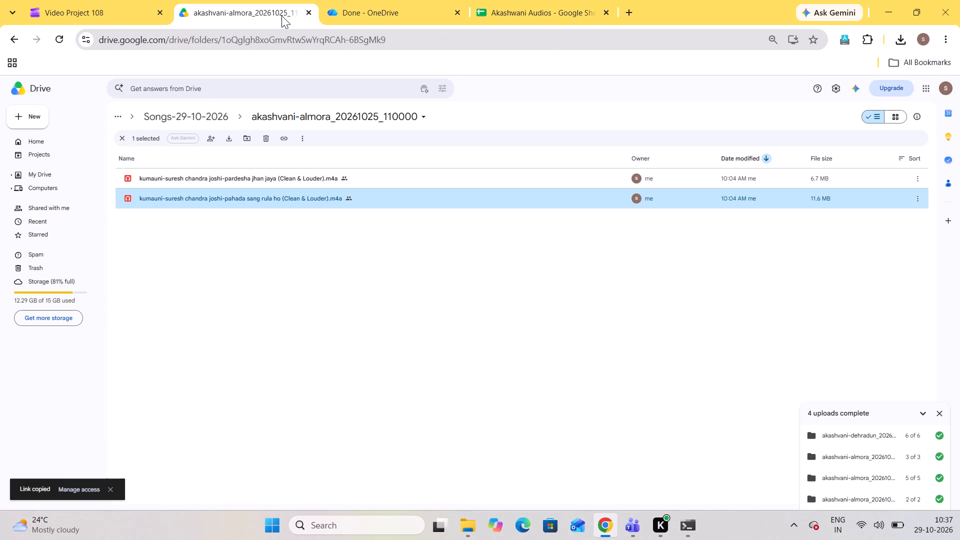
pyautogui.click(223, 117)
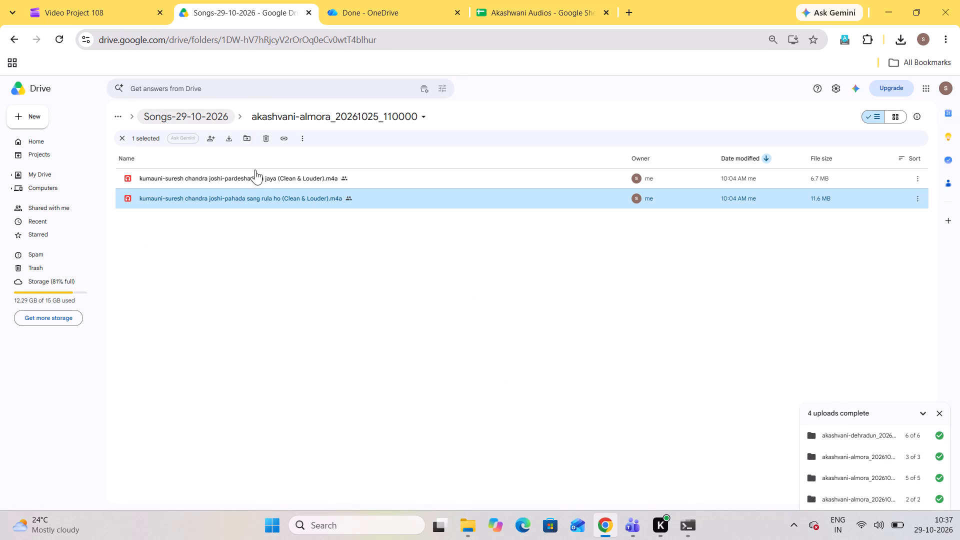
pyautogui.doubleClick(266, 198)
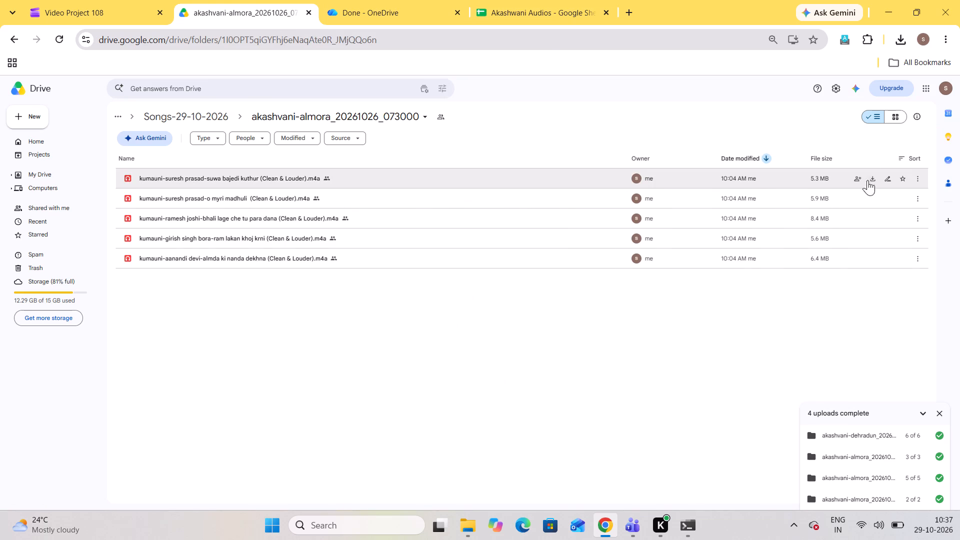
pyautogui.click(918, 197)
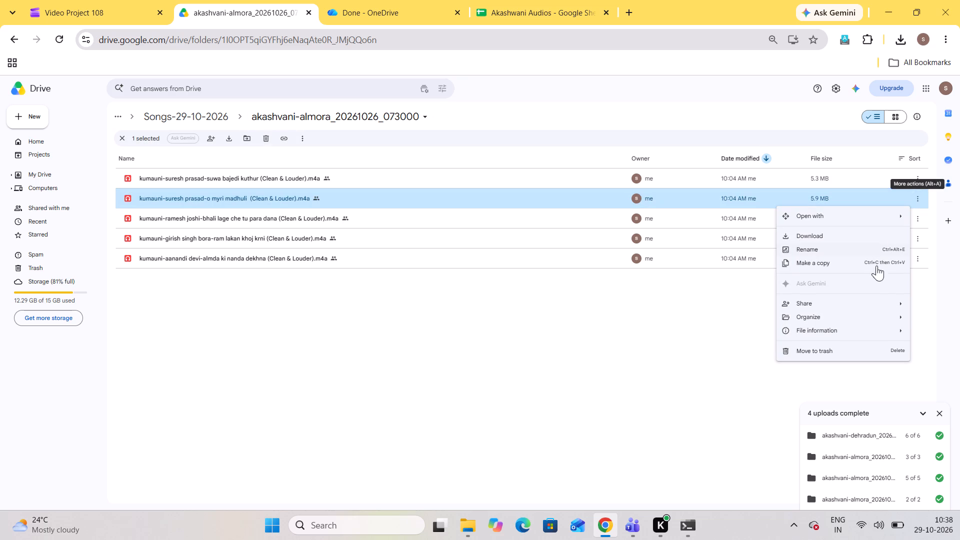
pyautogui.click(758, 316)
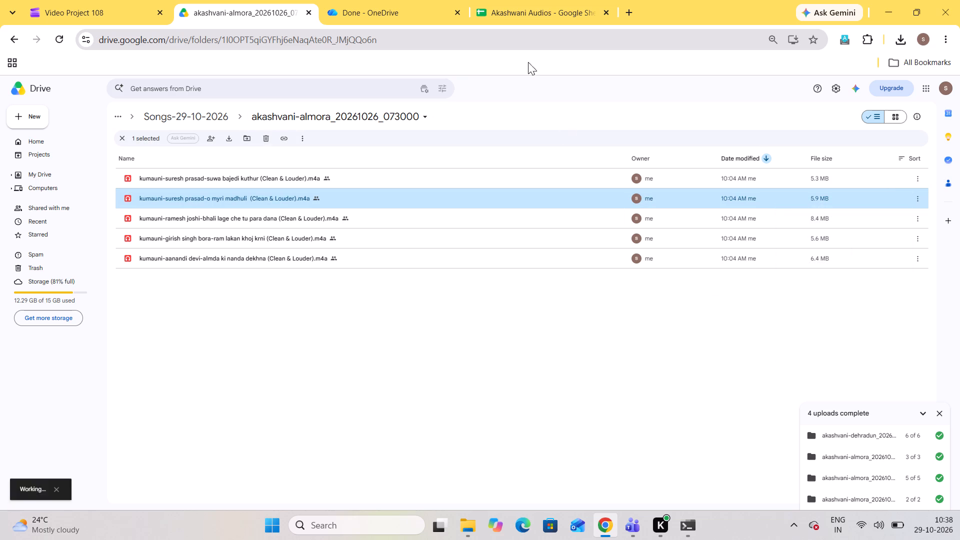
pyautogui.click(506, 8)
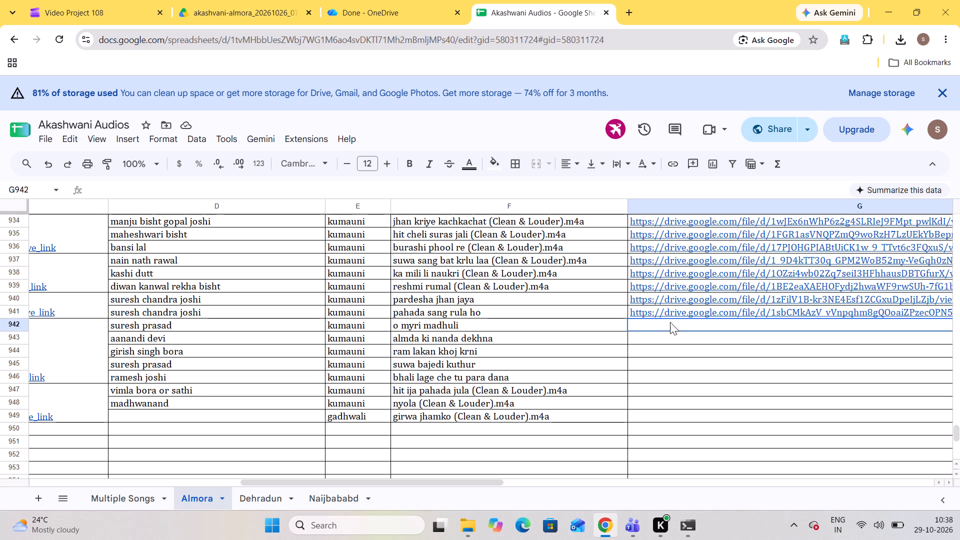
pyautogui.hotkey('ctrl', 'v')
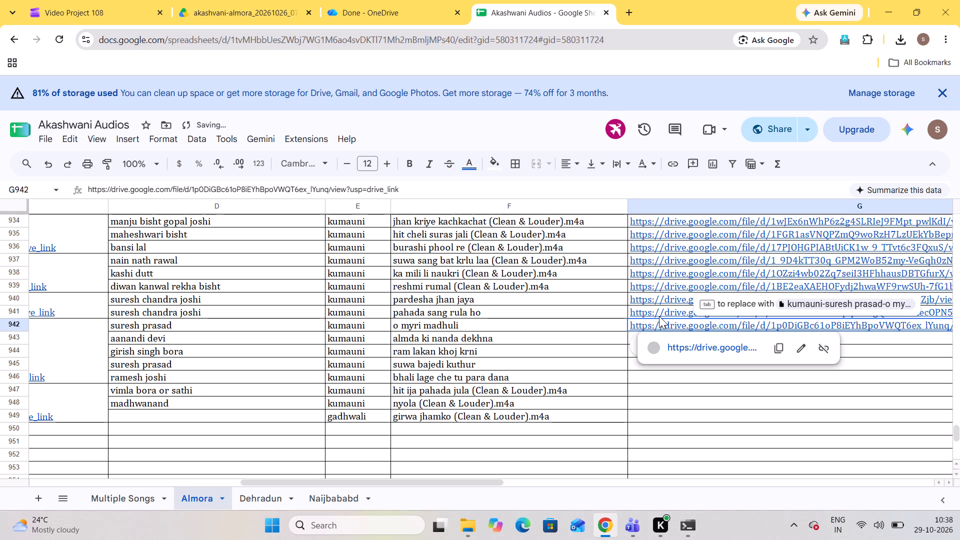
# Copy the Drive link of the almda ki nanda dekhna audio in akashvani-almora_20261026_073000 and paste it into cell G943.
pyautogui.click(887, 337)
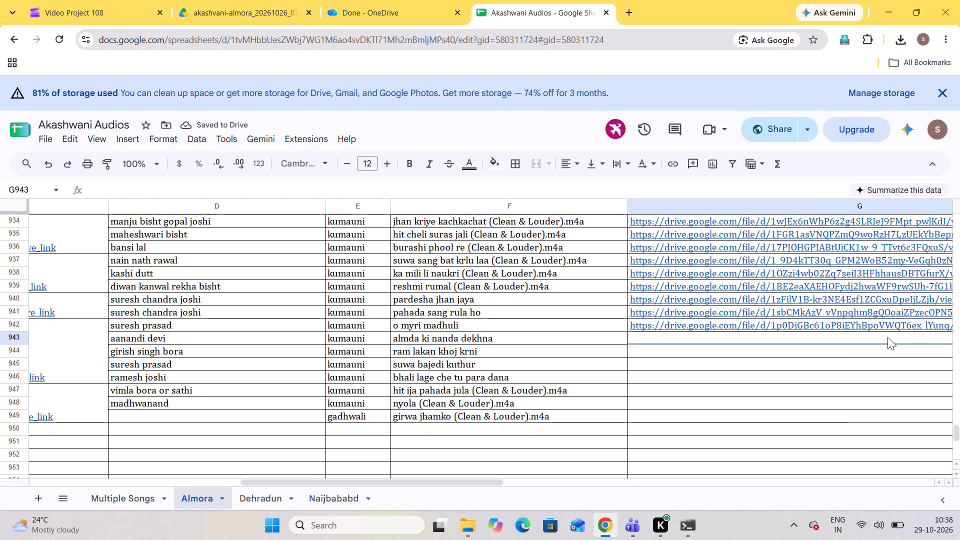
pyautogui.click(224, 7)
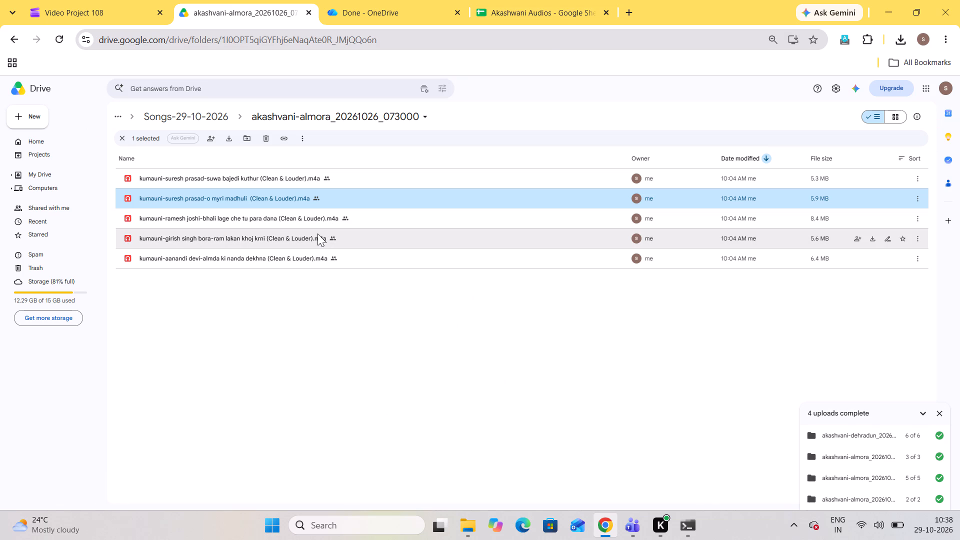
pyautogui.click(515, 6)
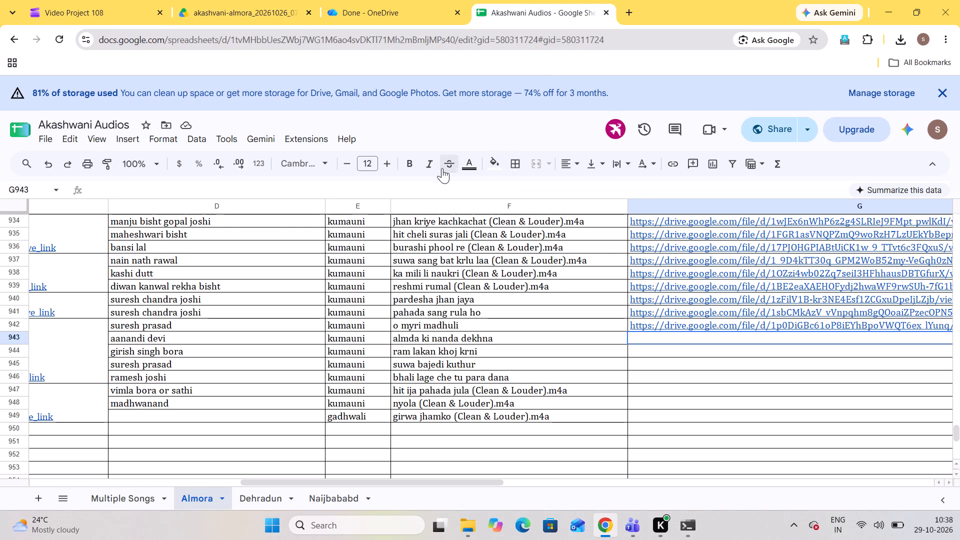
pyautogui.click(240, 9)
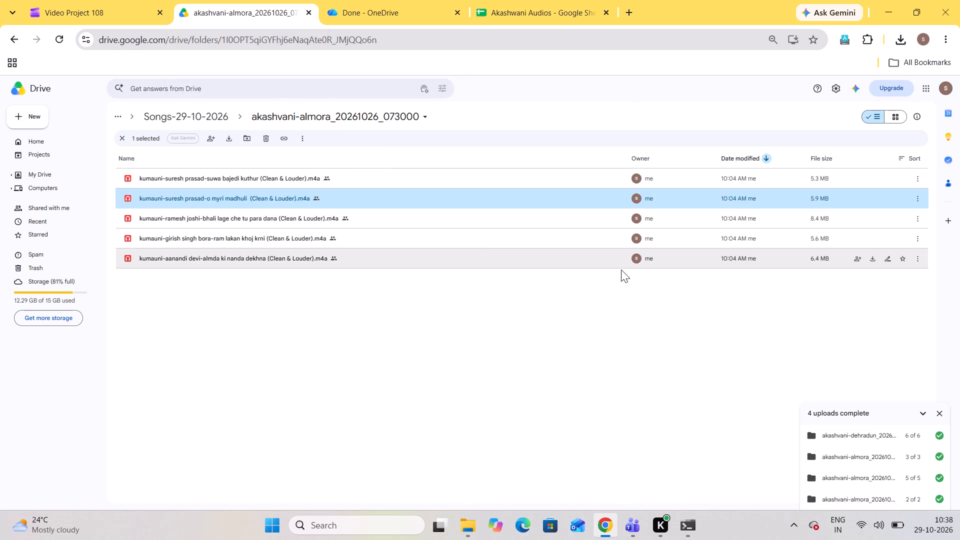
pyautogui.click(915, 259)
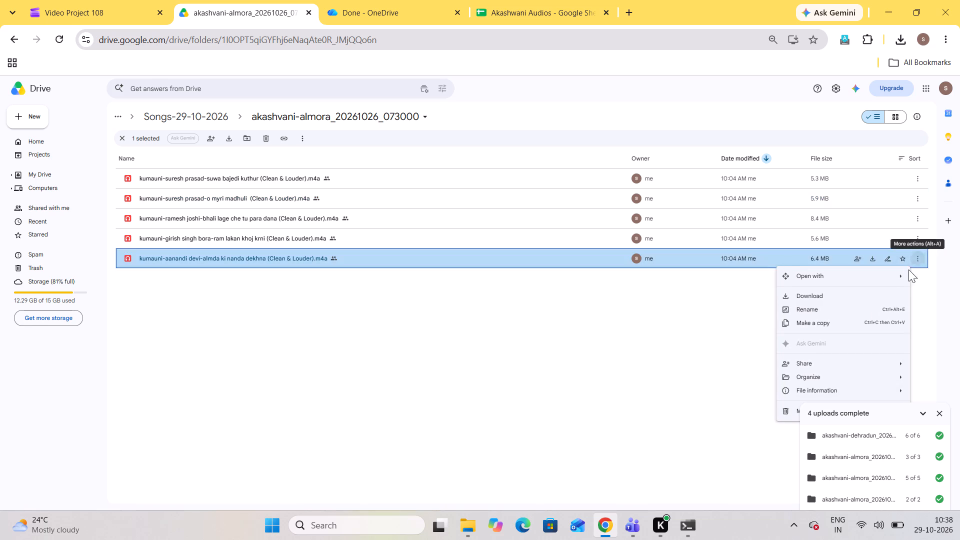
pyautogui.click(755, 377)
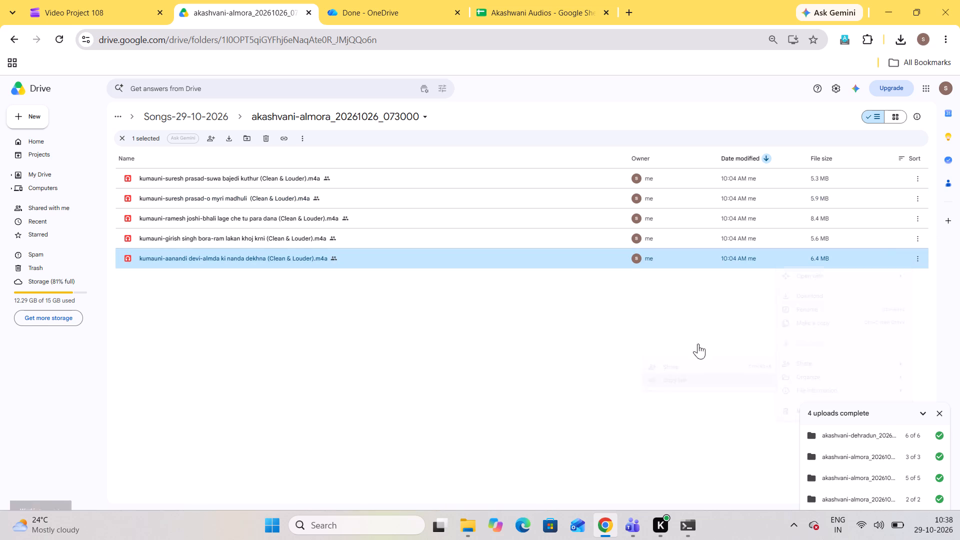
pyautogui.click(516, 5)
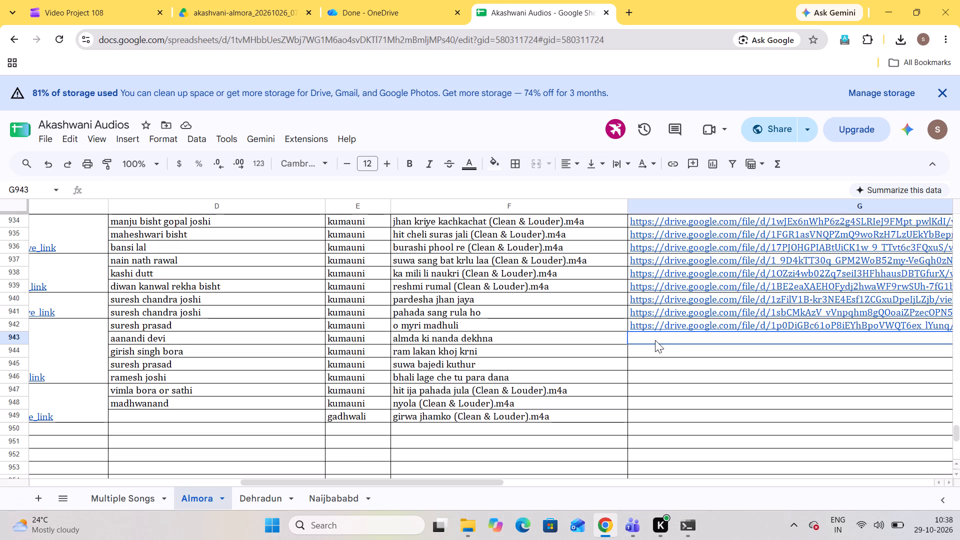
pyautogui.hotkey('ctrl', 'v')
# Copy the Drive link of the ram lakan khoj krni audio file and paste it into cell G944.
pyautogui.click(695, 350)
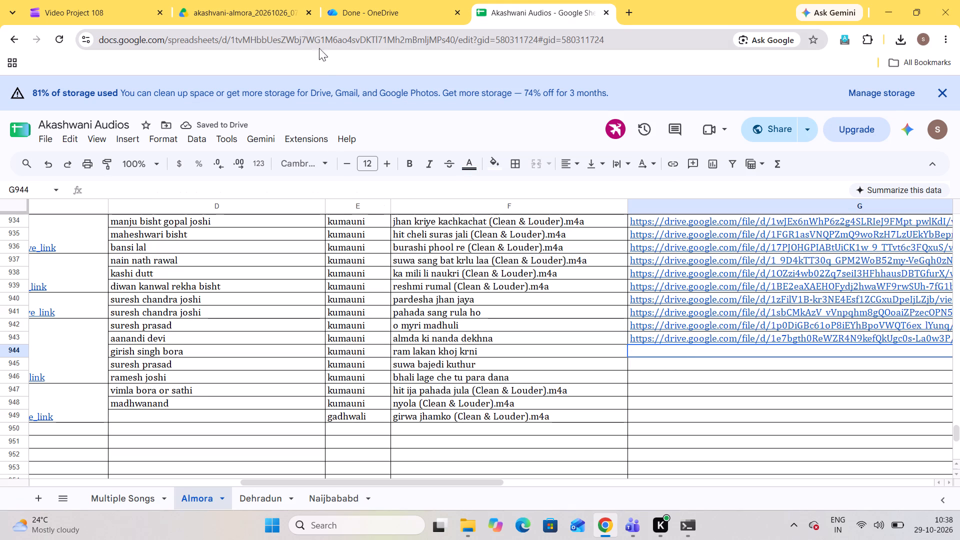
pyautogui.click(261, 12)
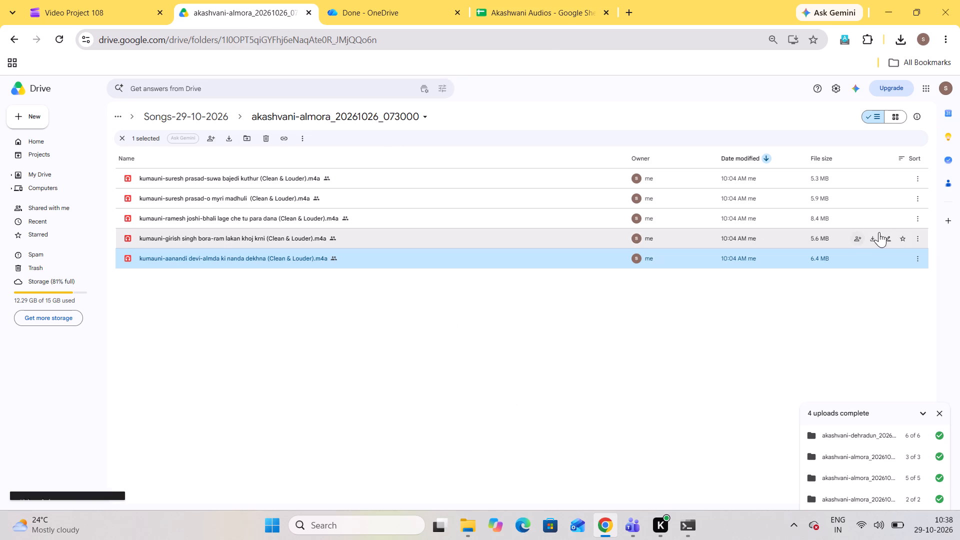
pyautogui.click(917, 237)
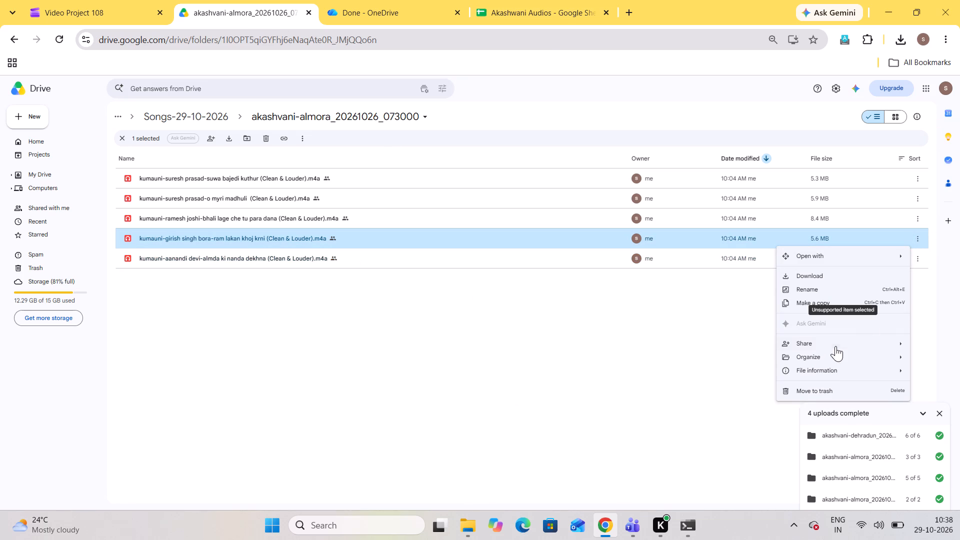
pyautogui.click(757, 357)
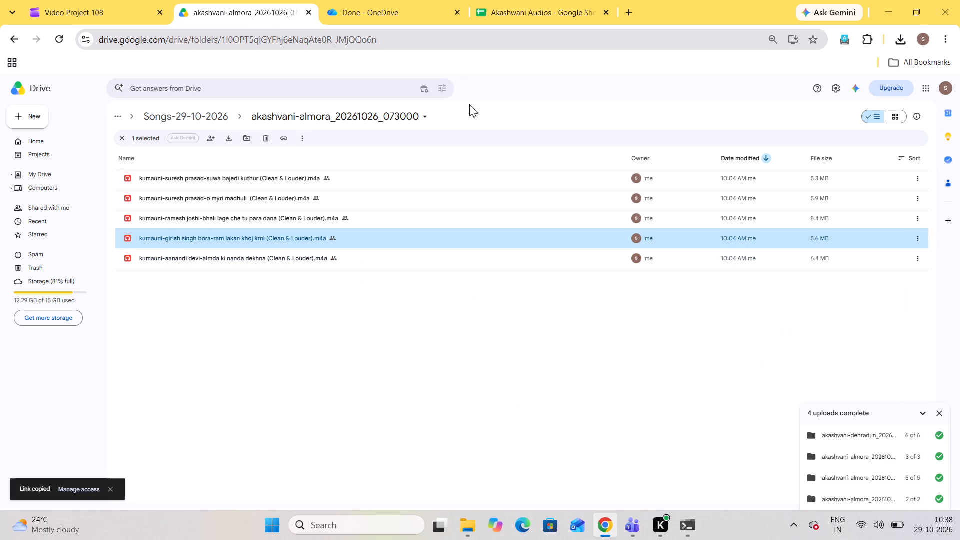
pyautogui.click(507, 5)
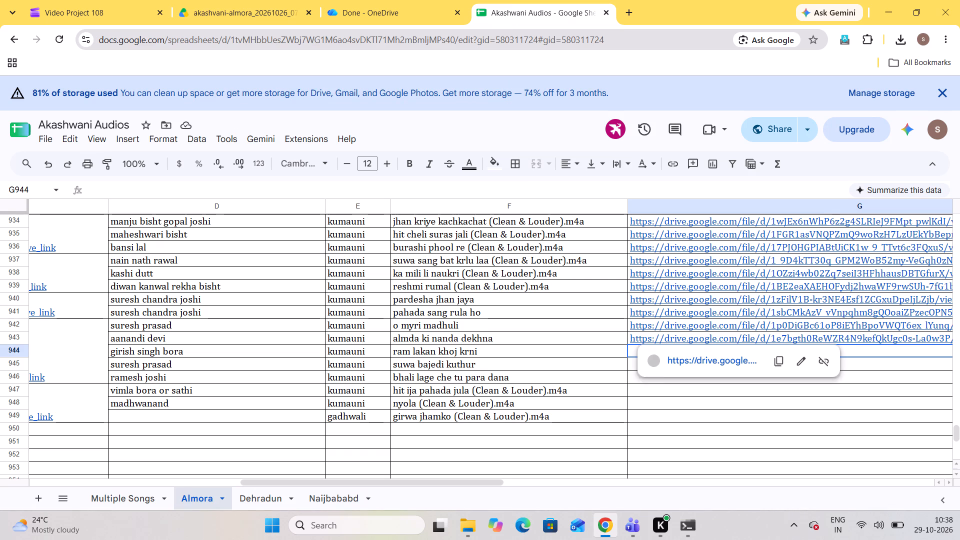
pyautogui.hotkey('ctrl', 'v')
# Copy the Drive link of the suwa bajedi kuthur audio file and paste it into cell G945.
pyautogui.click(917, 364)
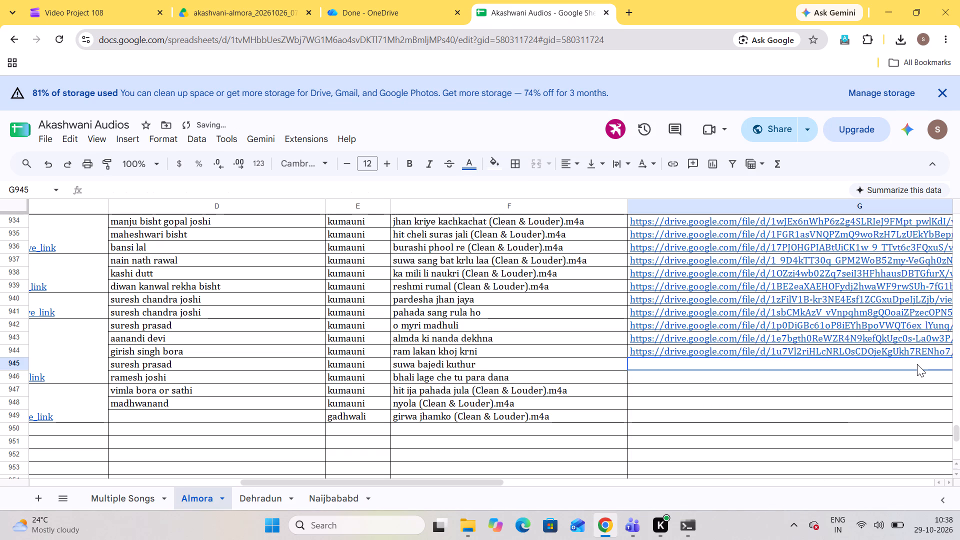
pyautogui.click(267, 9)
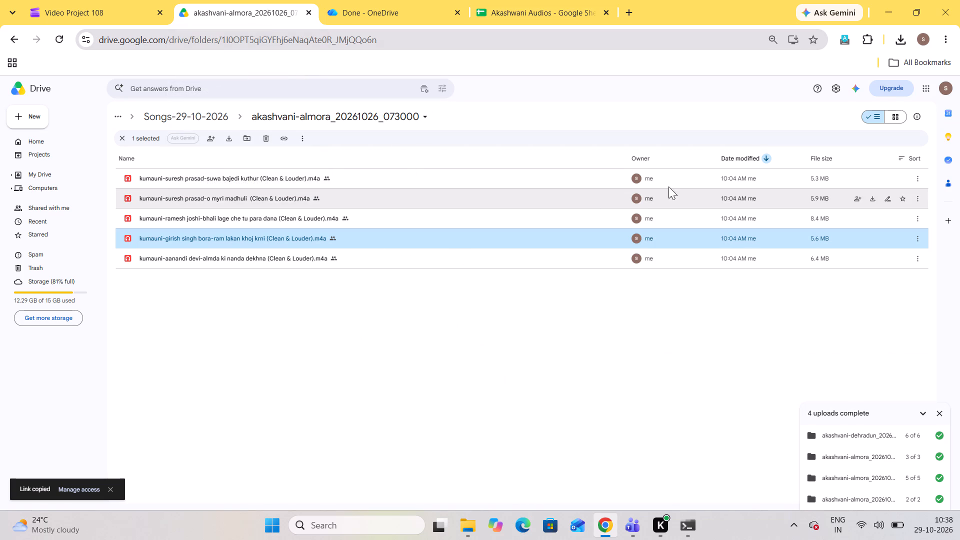
pyautogui.click(917, 179)
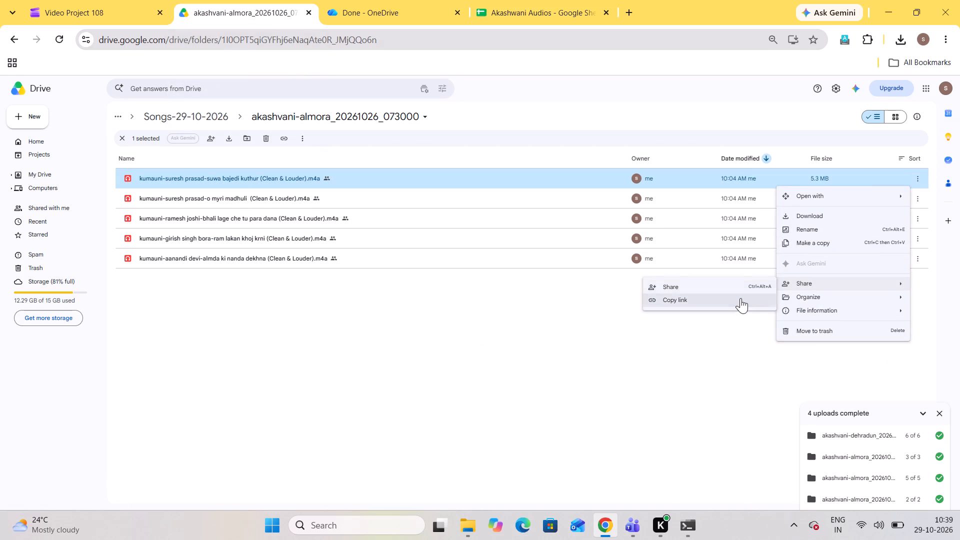
pyautogui.click(739, 299)
pyautogui.click(539, 13)
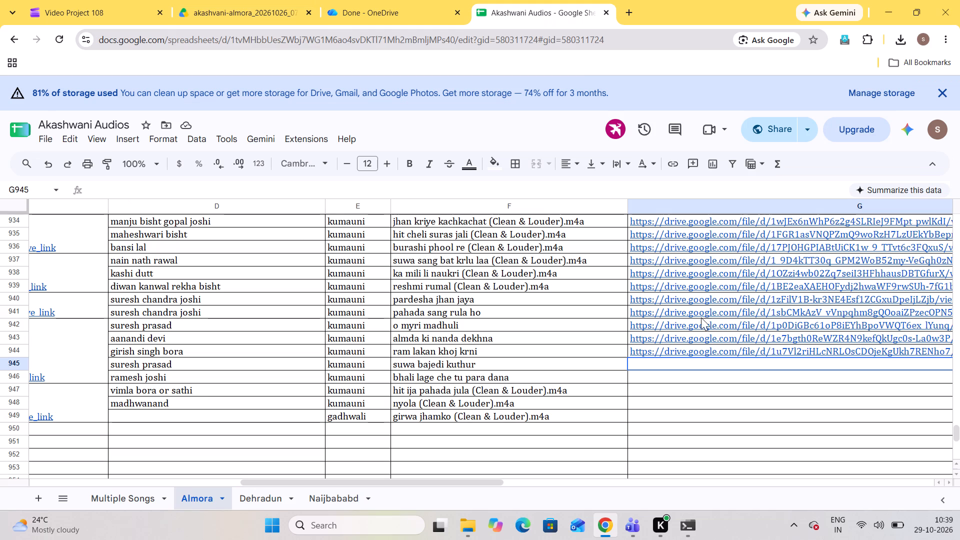
pyautogui.click(684, 360)
pyautogui.hotkey('ctrl', 'v')
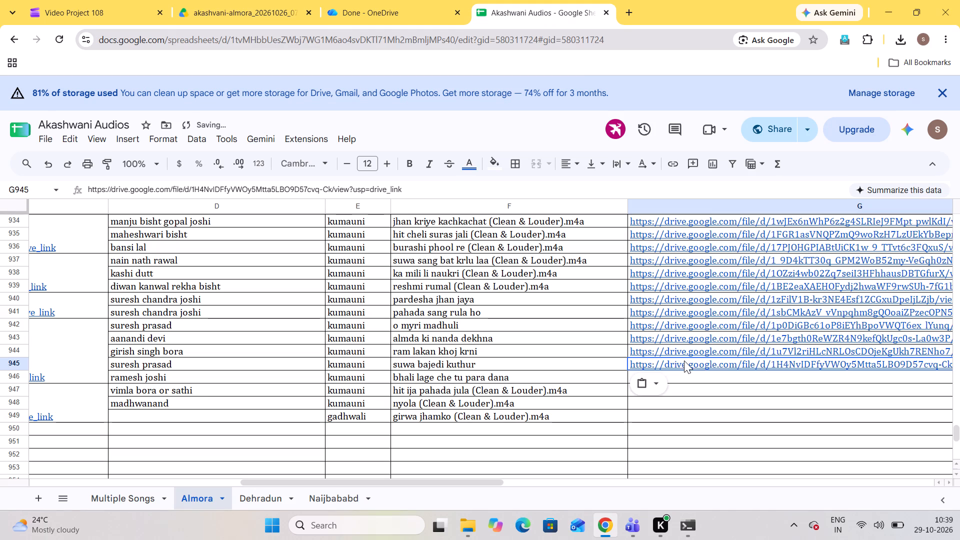
# Copy the Drive link of the bhali lage che tu para dana audio file and paste it into cell G946.
pyautogui.click(699, 381)
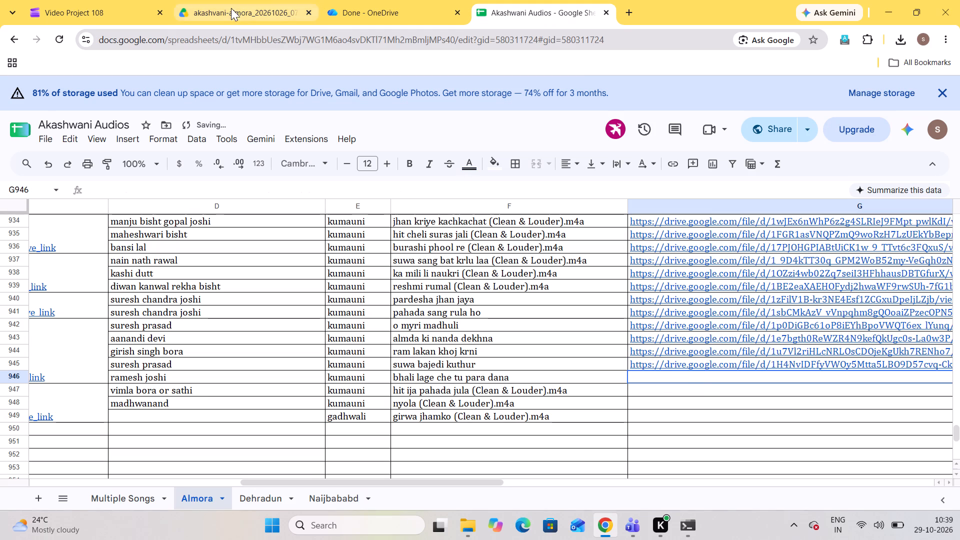
pyautogui.click(358, 10)
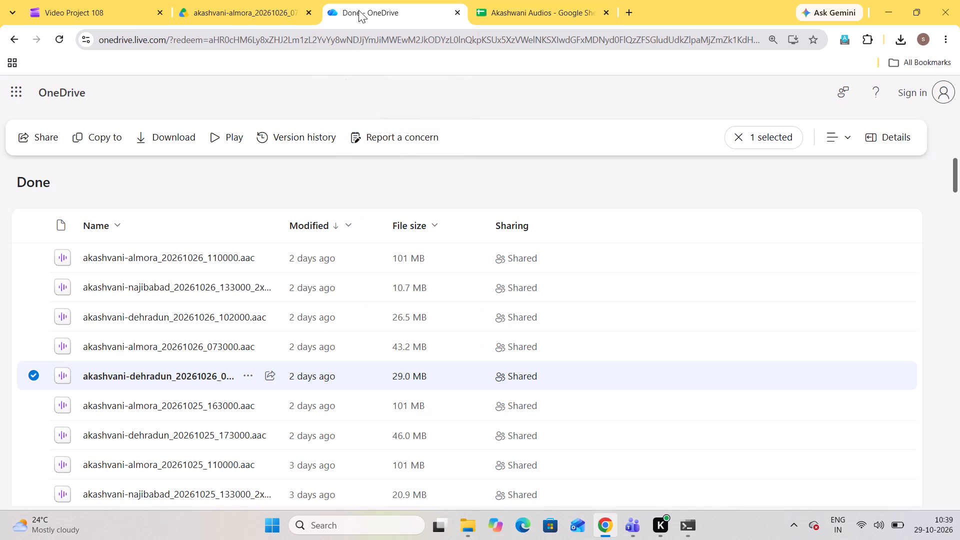
pyautogui.click(271, 10)
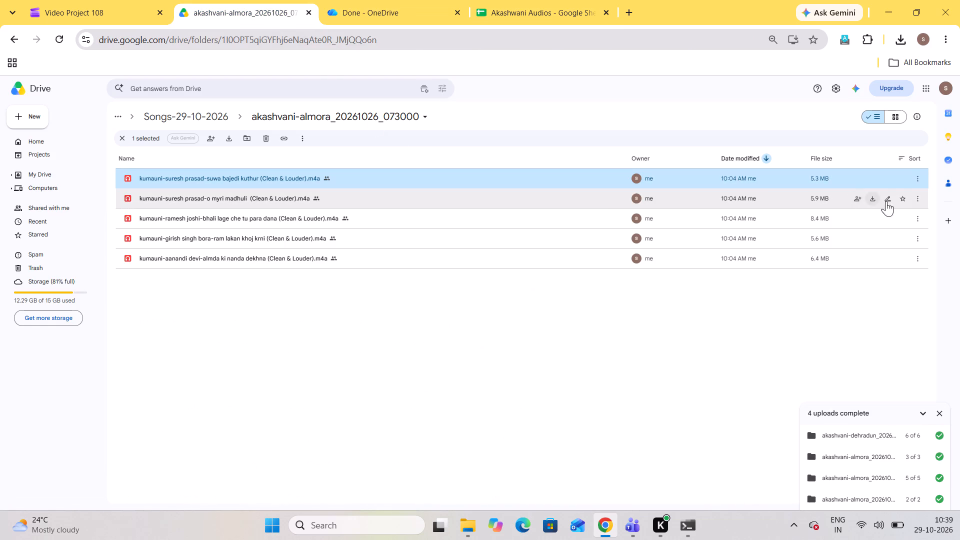
pyautogui.click(917, 216)
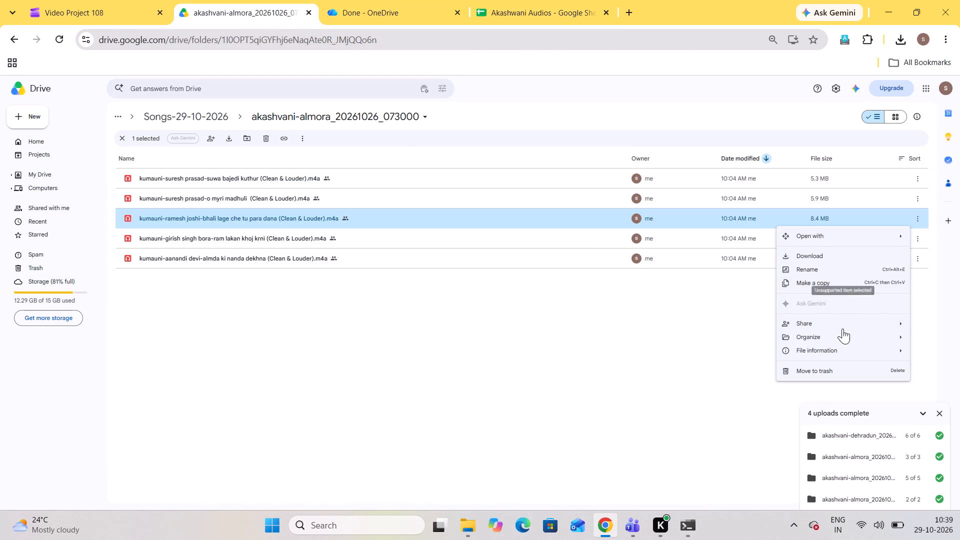
pyautogui.click(765, 339)
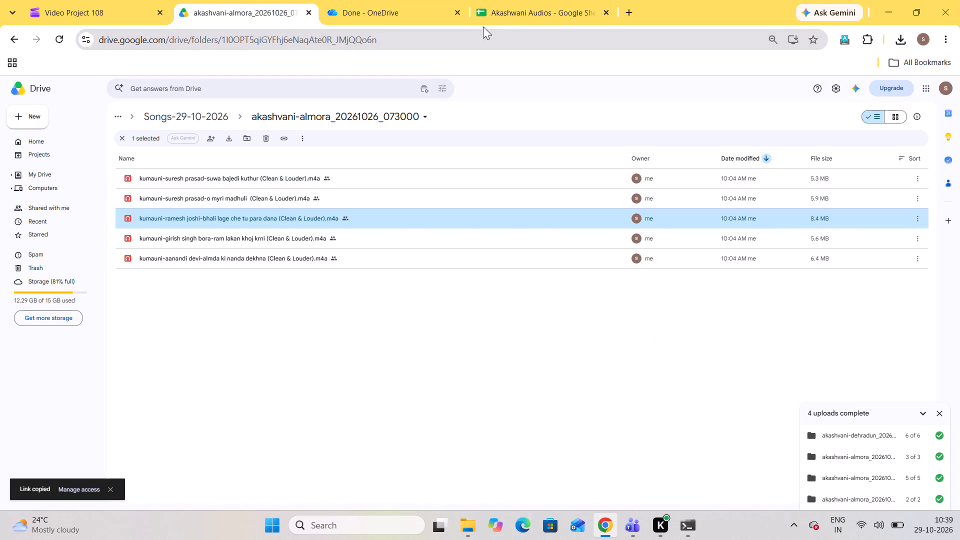
pyautogui.click(491, 11)
pyautogui.click(648, 373)
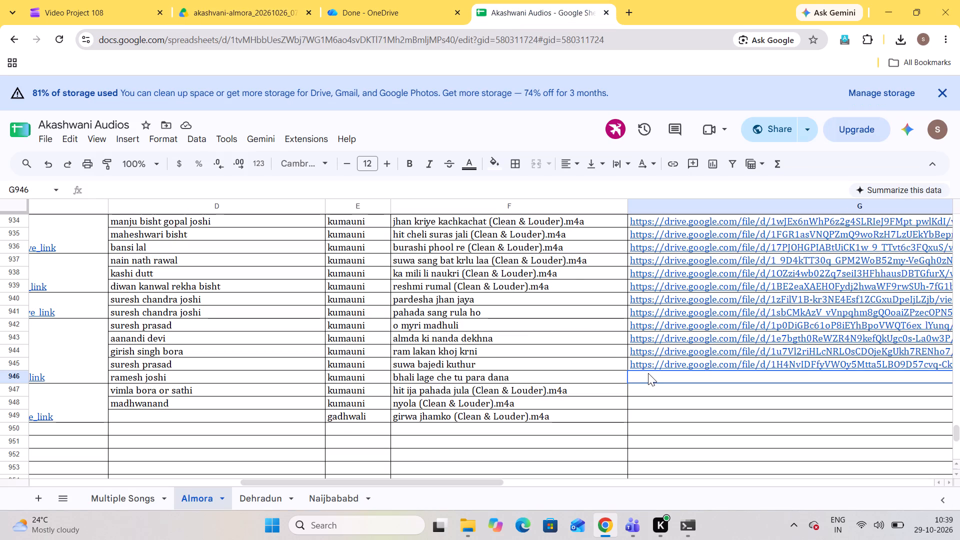
pyautogui.hotkey('ctrl', 'v')
# Copy the Drive link of the hit ija pahada jula audio in akashvani-almora_20261026_110000 and paste it into cell G947.
pyautogui.click(706, 387)
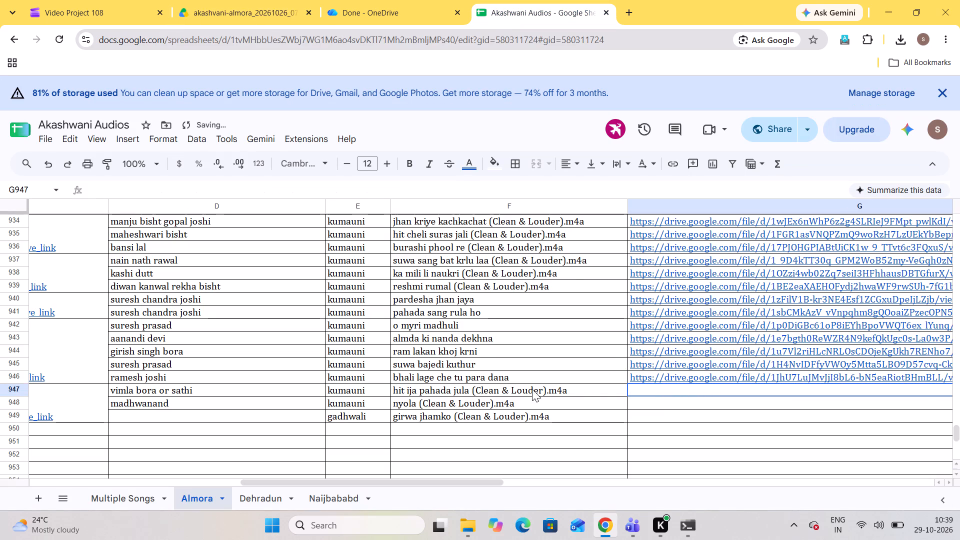
pyautogui.click(215, 1)
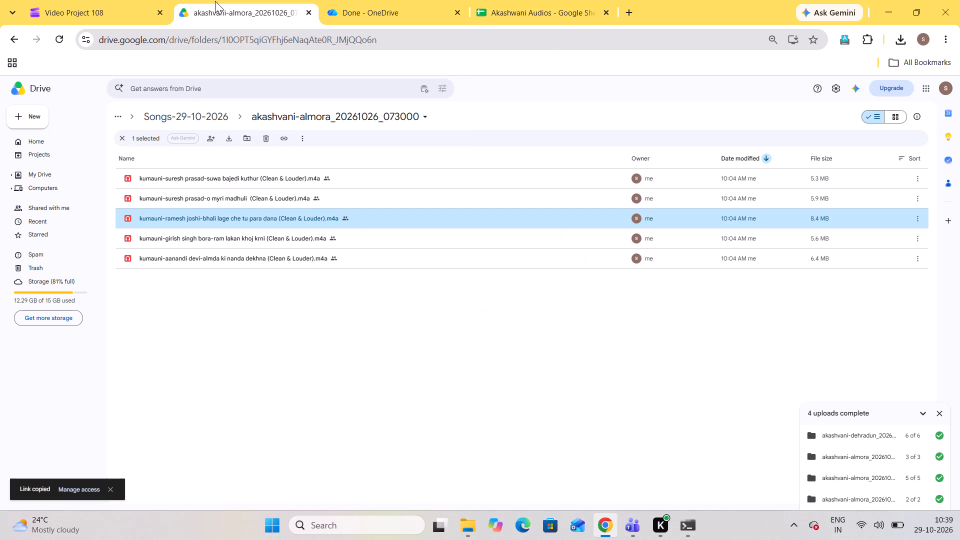
pyautogui.click(215, 111)
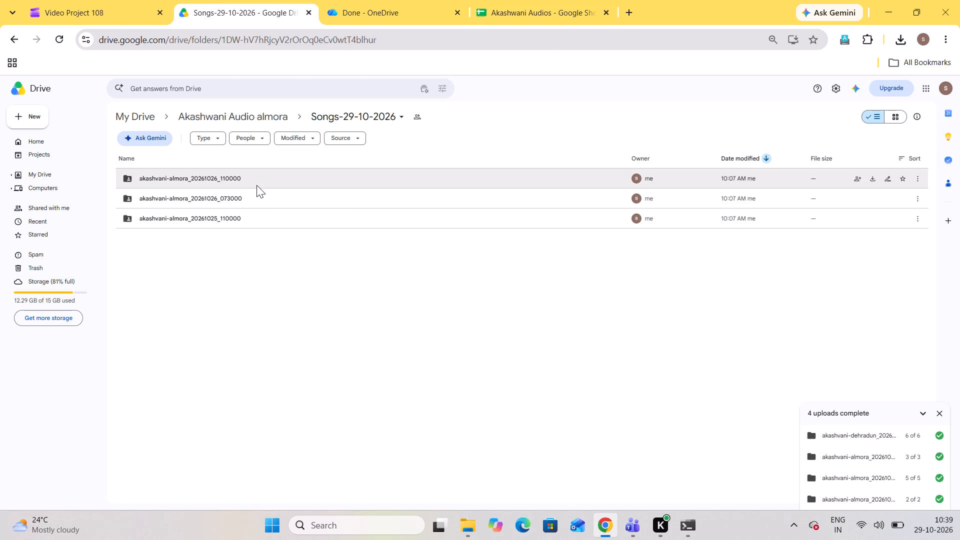
pyautogui.click(533, 2)
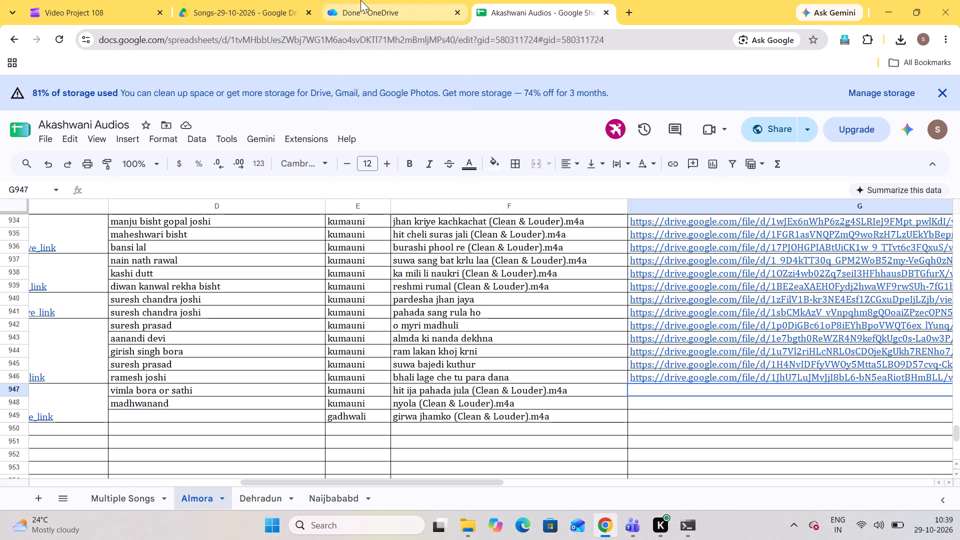
pyautogui.click(254, 4)
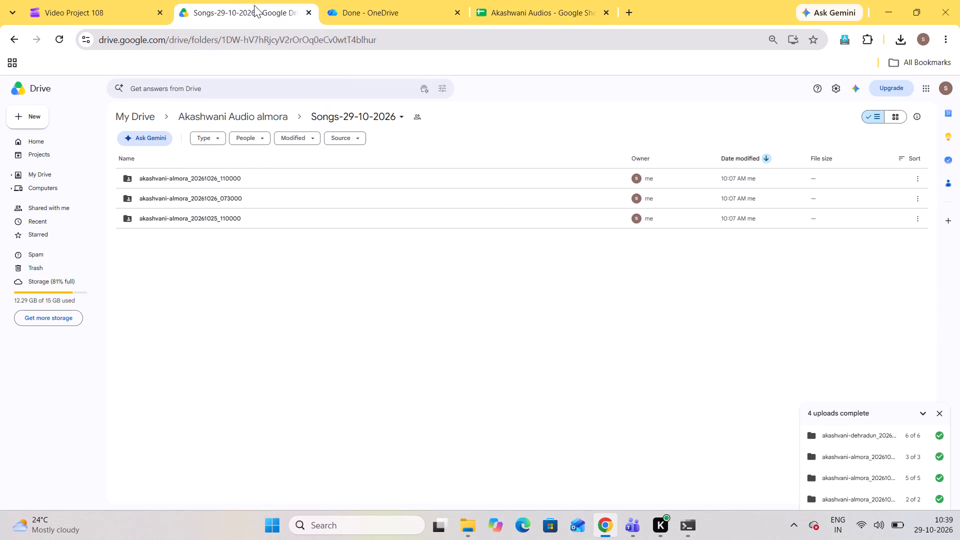
pyautogui.doubleClick(231, 180)
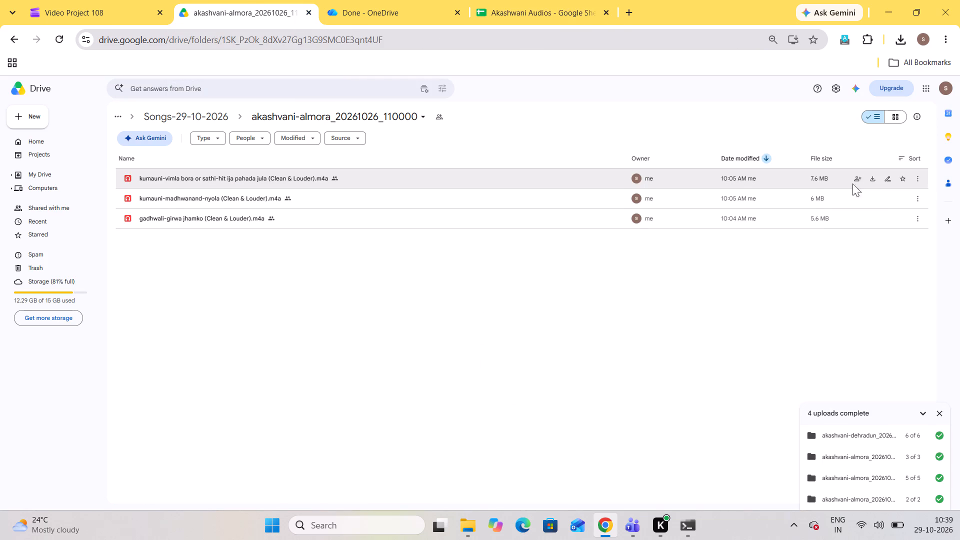
pyautogui.click(913, 175)
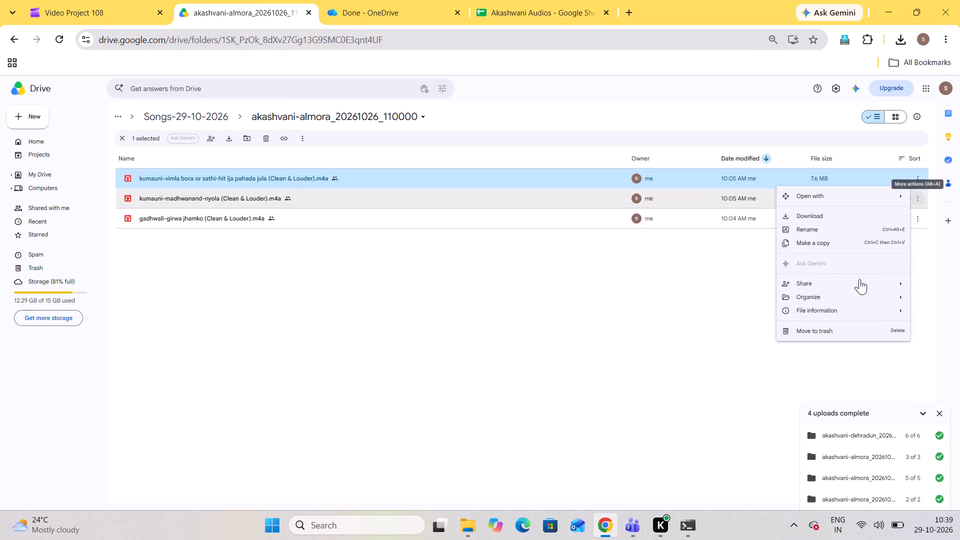
pyautogui.click(759, 295)
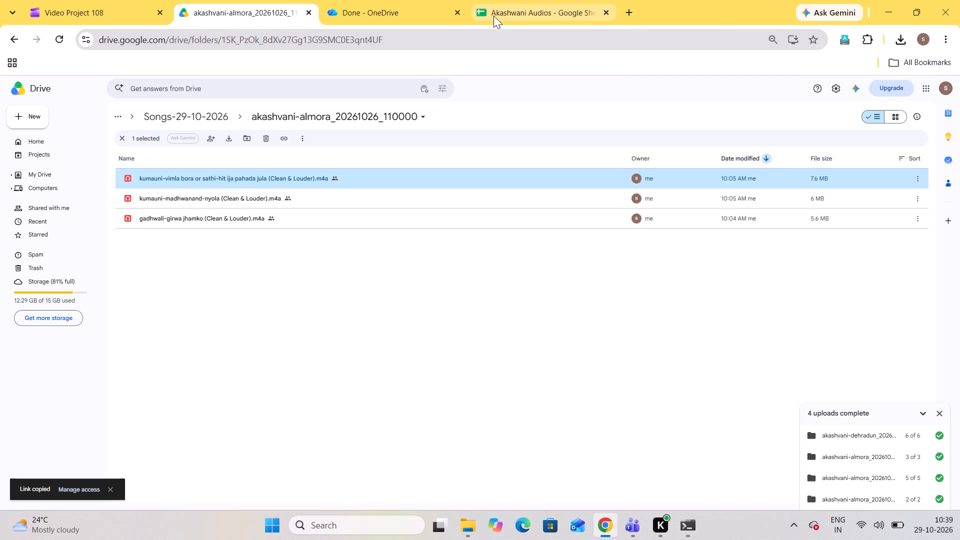
pyautogui.click(497, 6)
pyautogui.hotkey('ctrl', 'v')
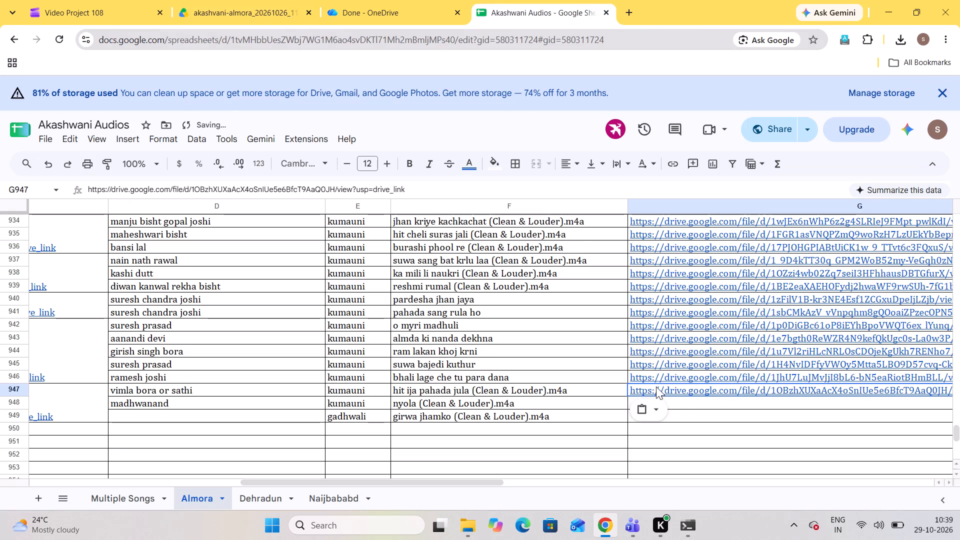
# Copy the Drive link of the nyola audio file in akashvani-almora_20261026_110000 and paste it into cell G948.
pyautogui.click(680, 402)
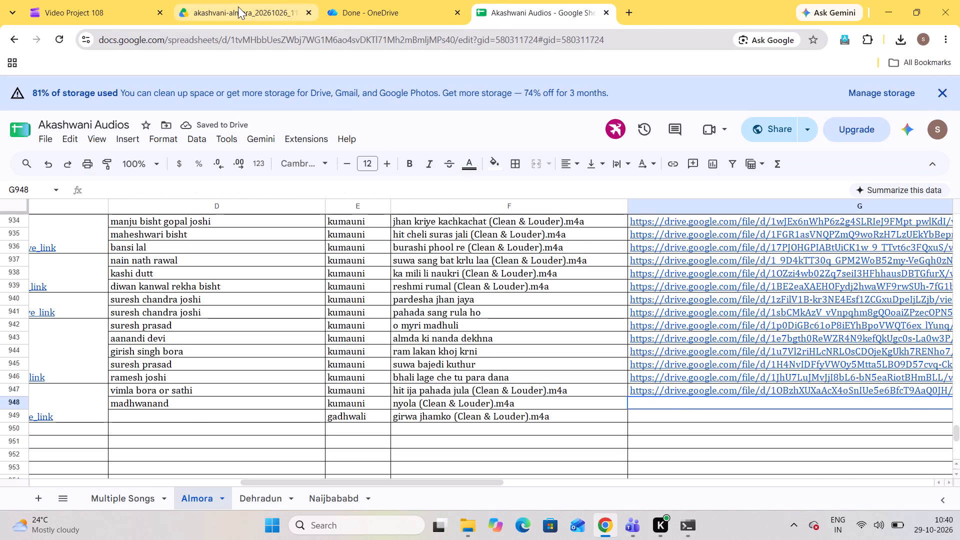
pyautogui.click(238, 6)
pyautogui.click(920, 195)
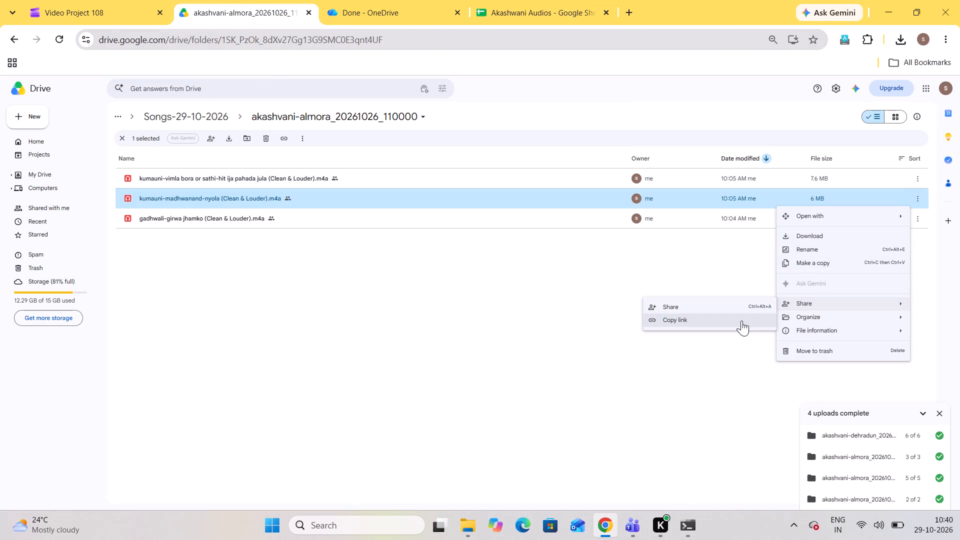
pyautogui.click(741, 320)
pyautogui.click(496, 15)
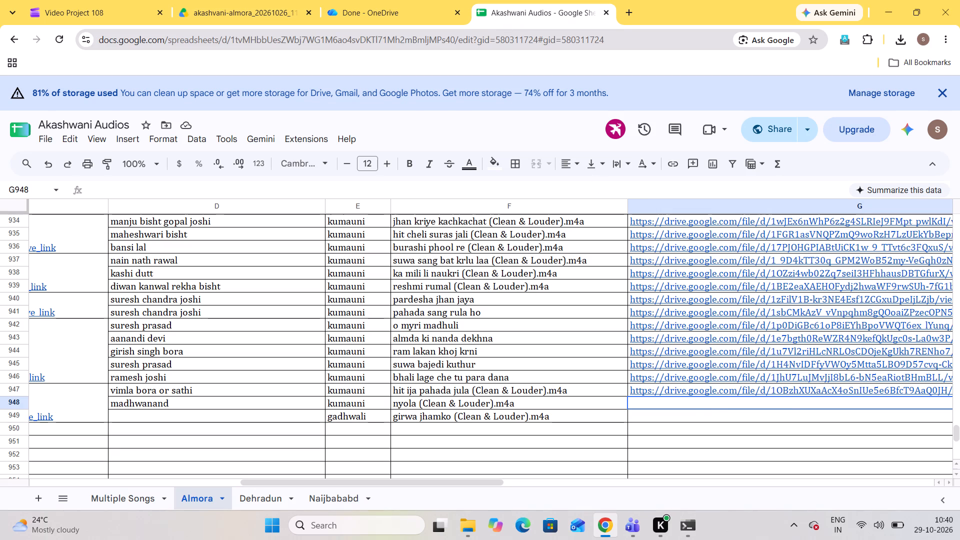
pyautogui.click(703, 405)
pyautogui.hotkey('ctrl', 'v')
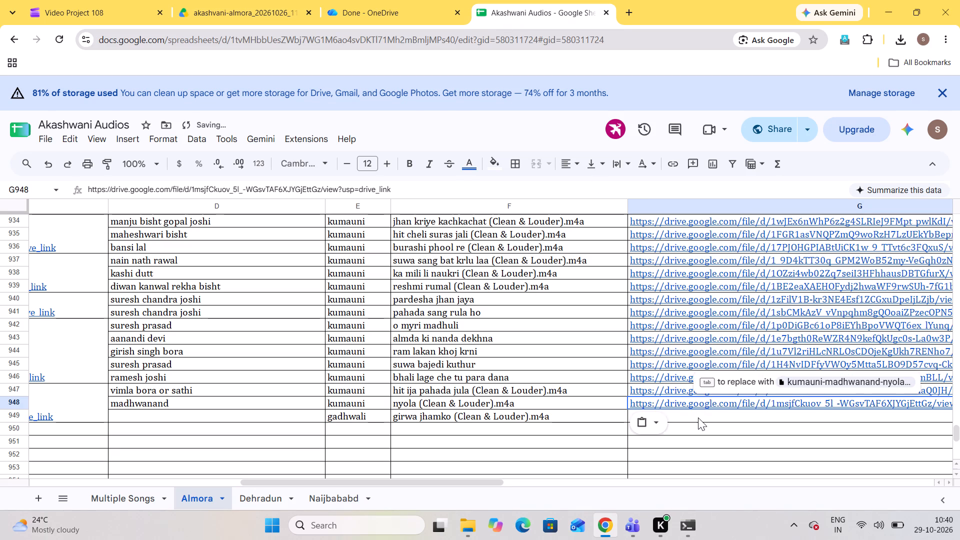
# Copy the Drive link of the gadhwali girwa jhamko audio file and paste it into cell G949.
pyautogui.click(698, 417)
pyautogui.click(265, 1)
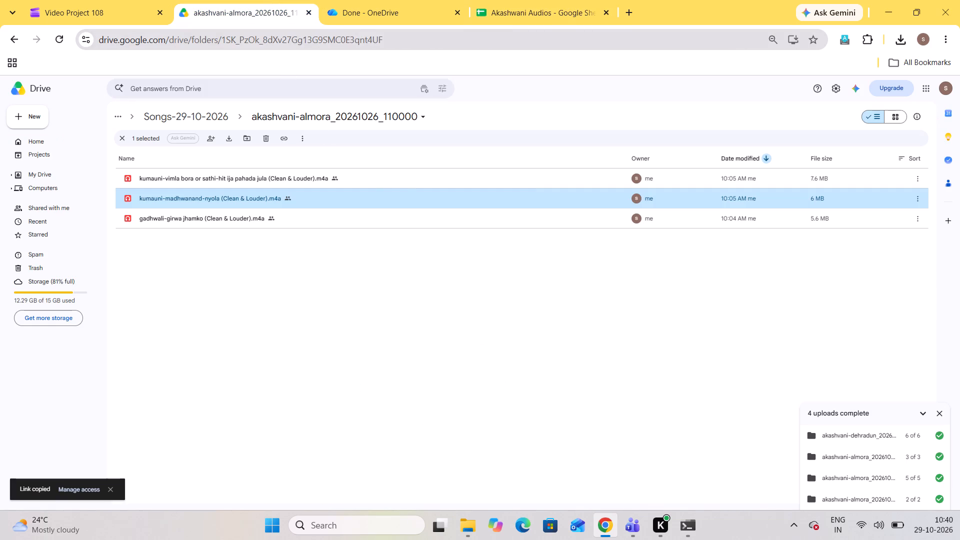
pyautogui.click(916, 221)
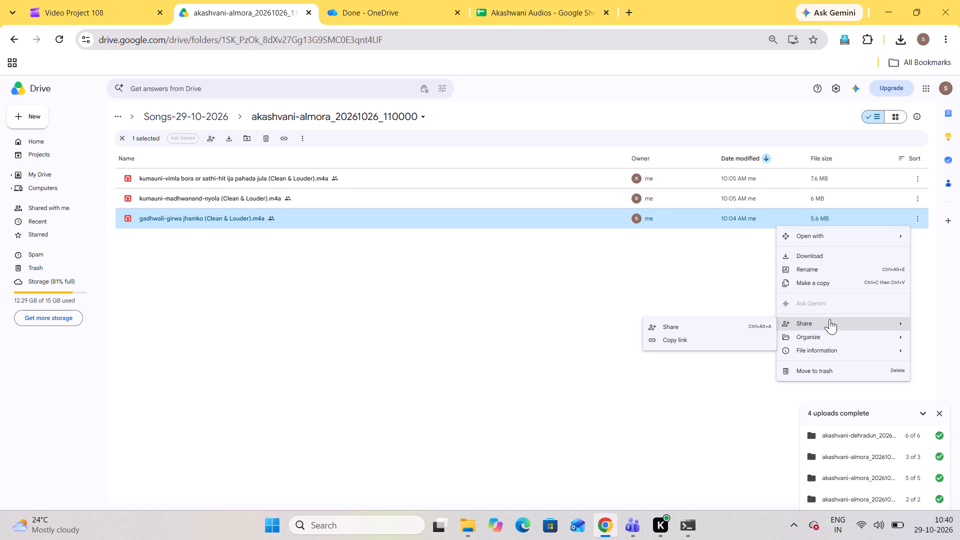
pyautogui.click(744, 337)
pyautogui.click(530, 8)
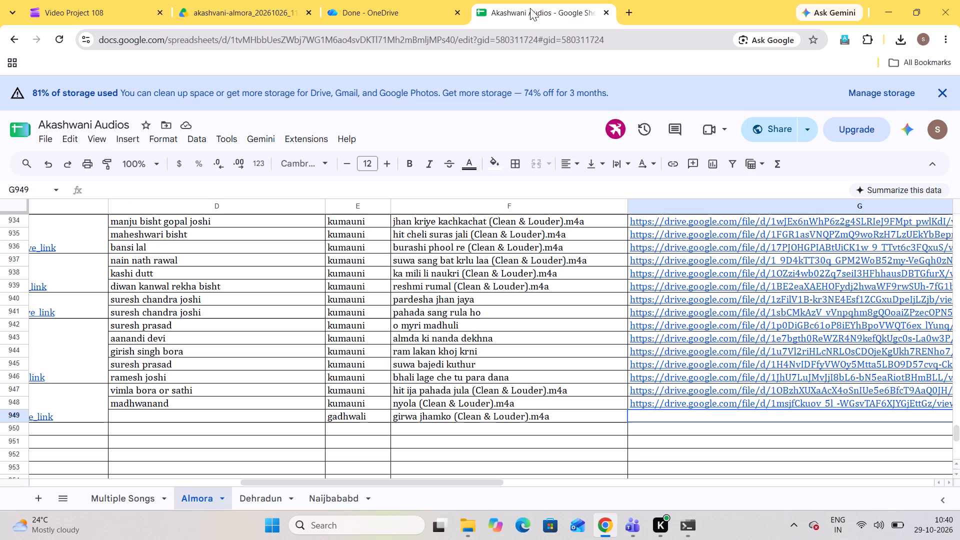
pyautogui.click(746, 418)
pyautogui.hotkey('ctrl', 'v')
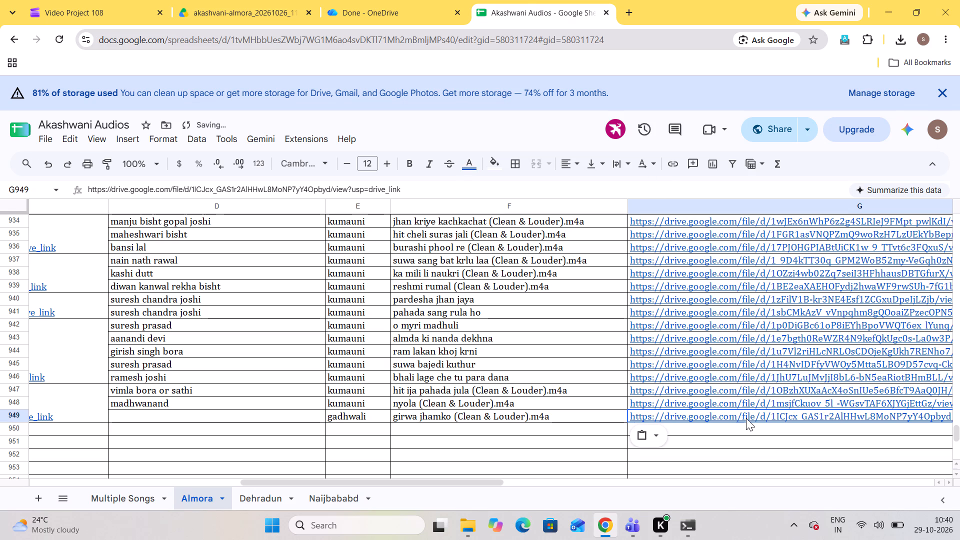
# Review the latest Almora sheet entries across the folder, link, singer, language and song columns.
pyautogui.hscroll(5, 744, 417)
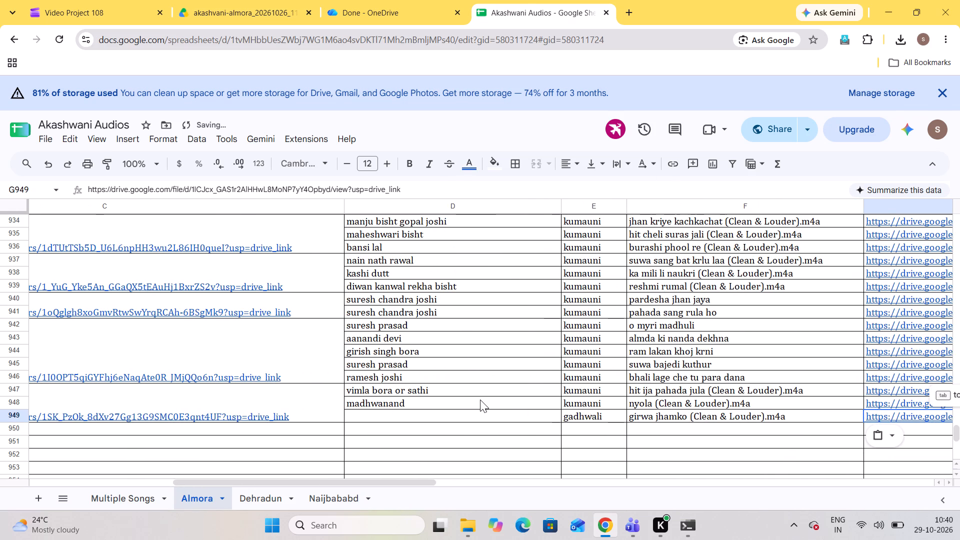
pyautogui.hscroll(12, 478, 399)
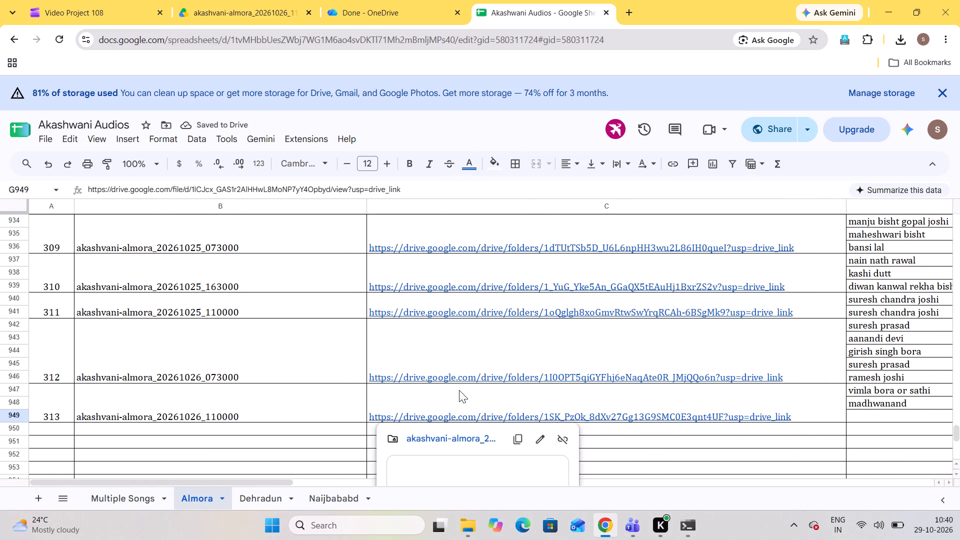
pyautogui.scroll(1, 437, 333)
pyautogui.scroll(-5, 432, 325)
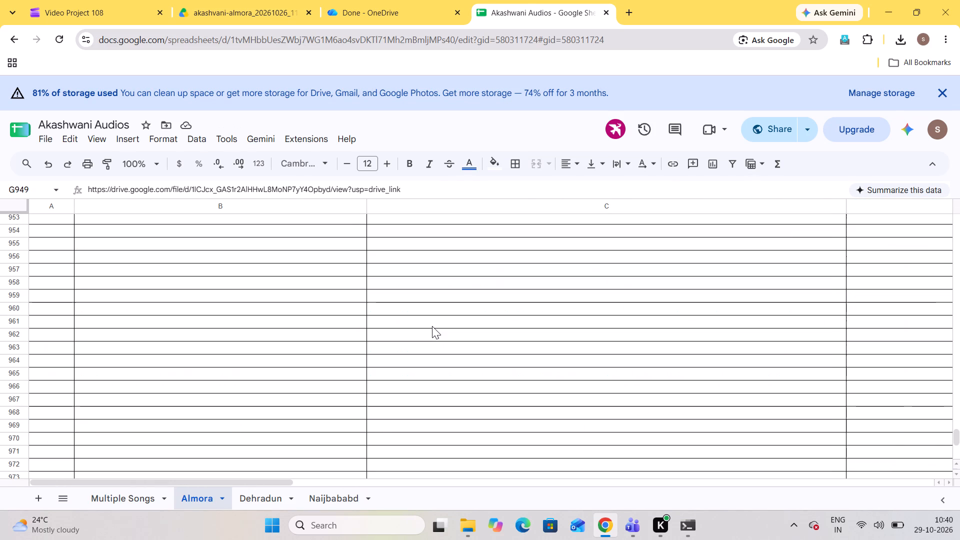
pyautogui.scroll(4, 432, 326)
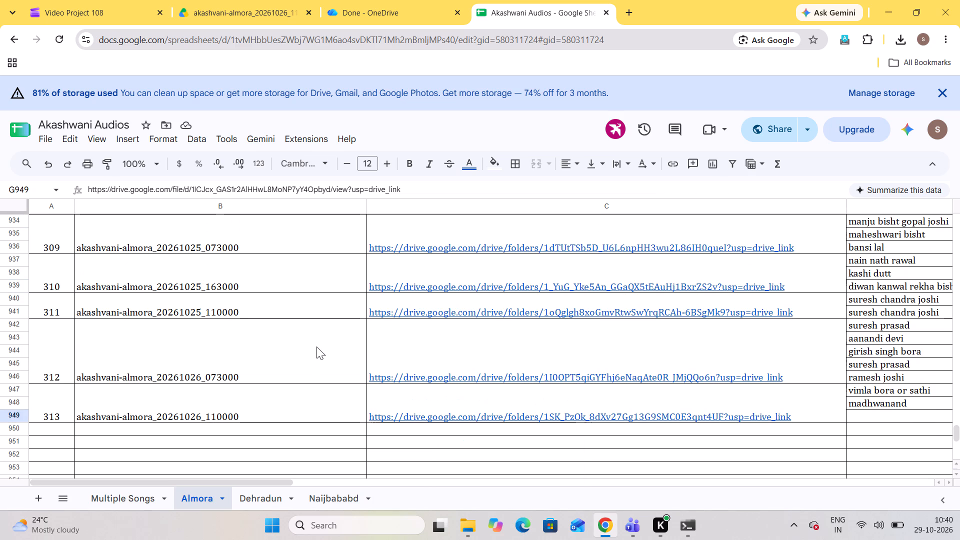
pyautogui.hscroll(-1, 313, 348)
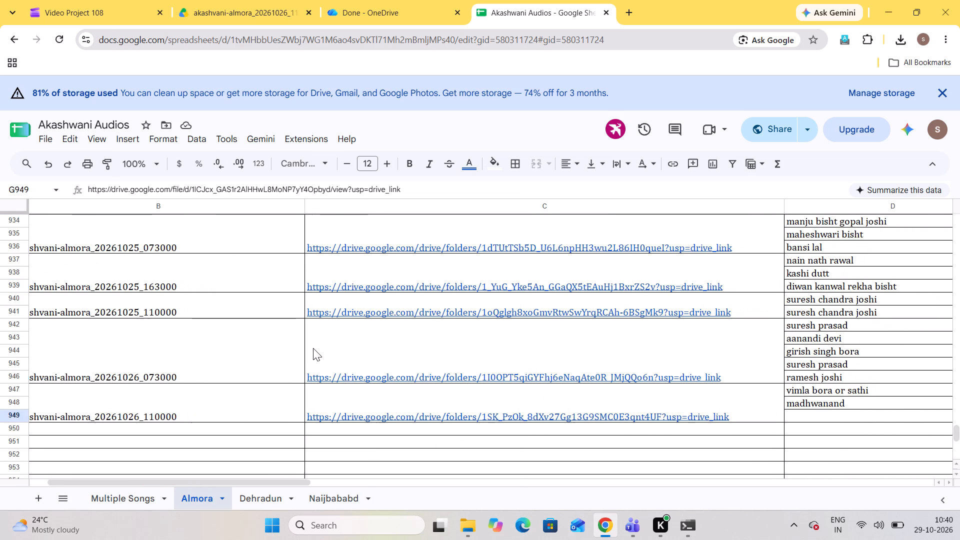
pyautogui.hscroll(-3, 313, 348)
pyautogui.hscroll(4, 313, 348)
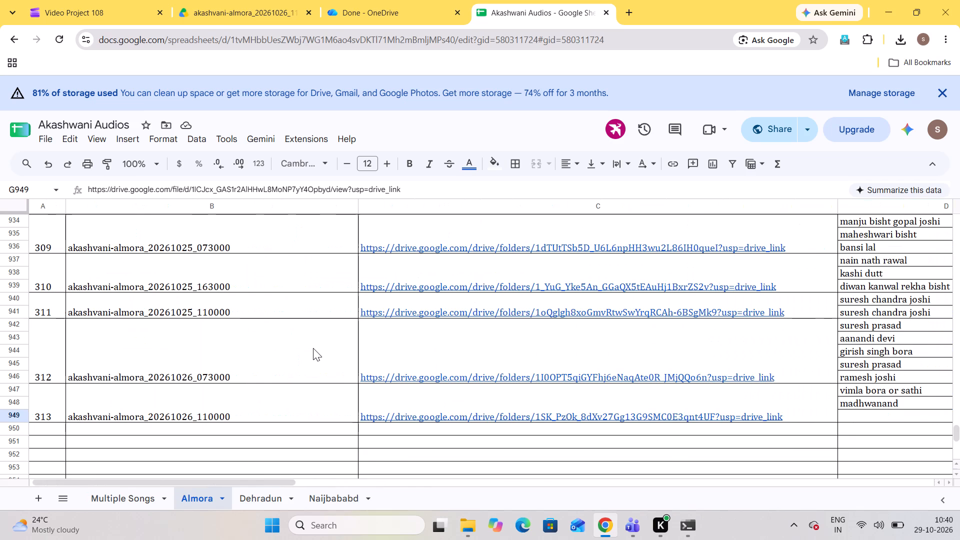
pyautogui.hscroll(-4, 313, 348)
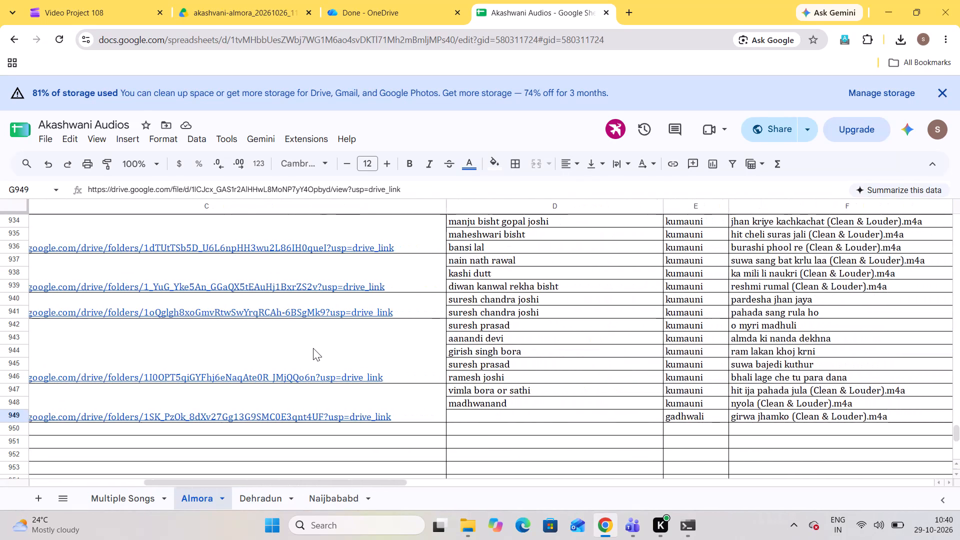
pyautogui.hscroll(6, 313, 348)
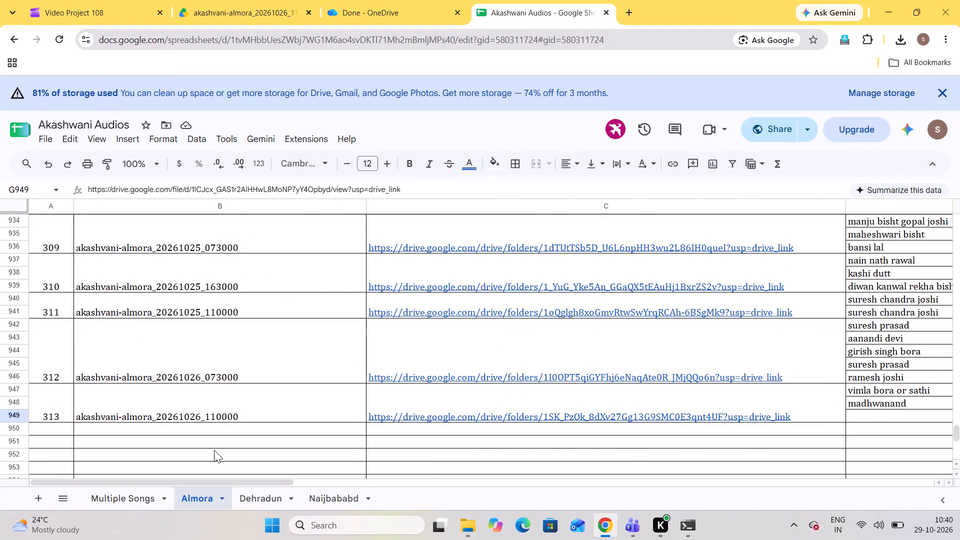
# Check the latest entries in the Dehradun sheet and in the Naijbababd sheet.
pyautogui.click(266, 507)
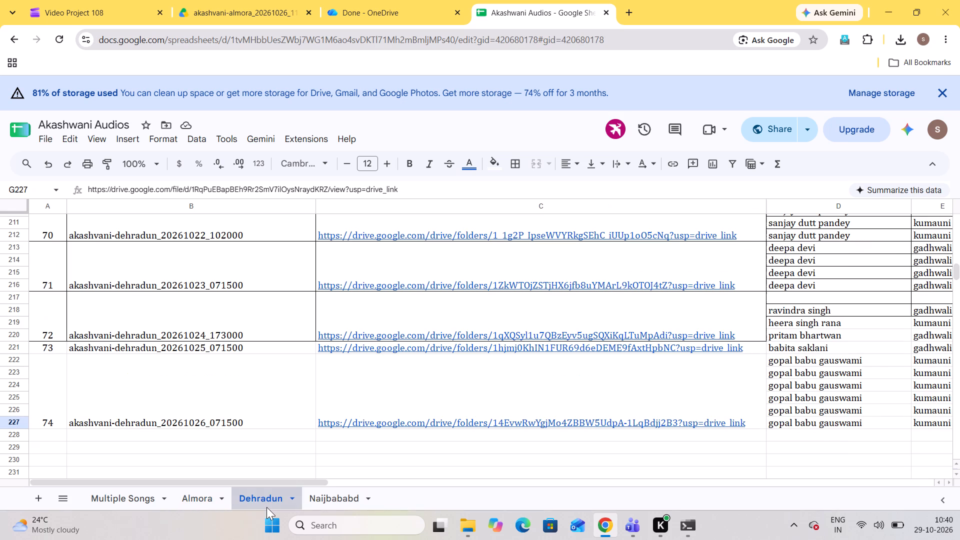
pyautogui.hscroll(-3, 309, 458)
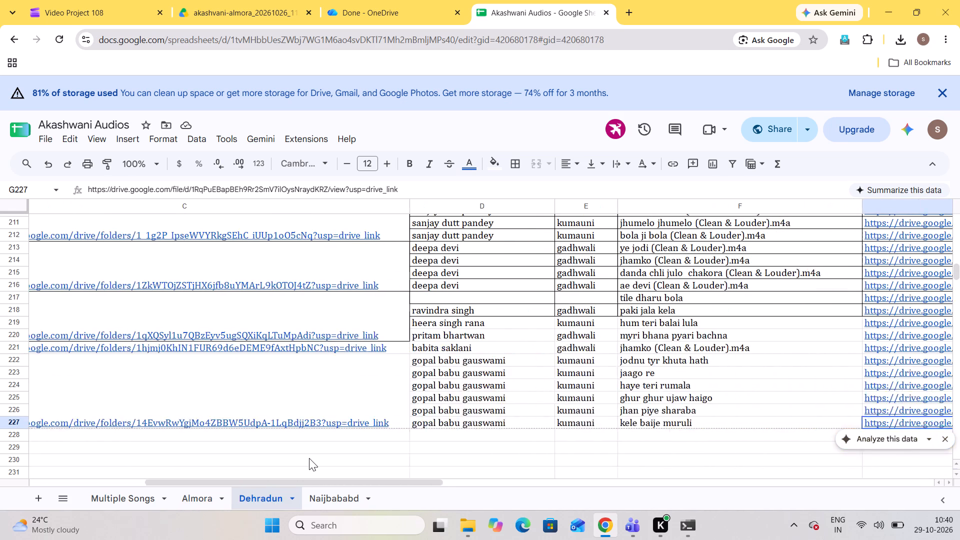
pyautogui.hscroll(-1, 309, 458)
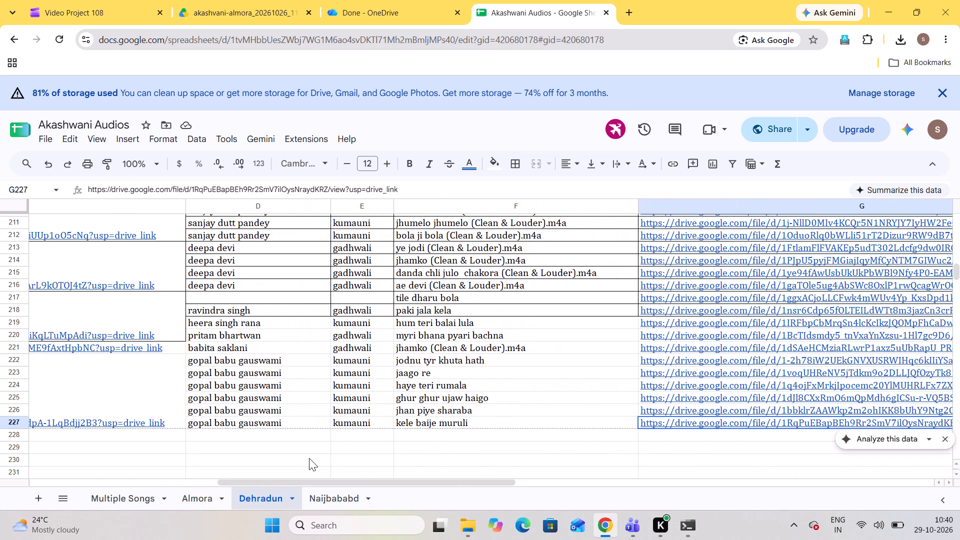
pyautogui.hscroll(-1, 309, 458)
pyautogui.hscroll(5, 309, 458)
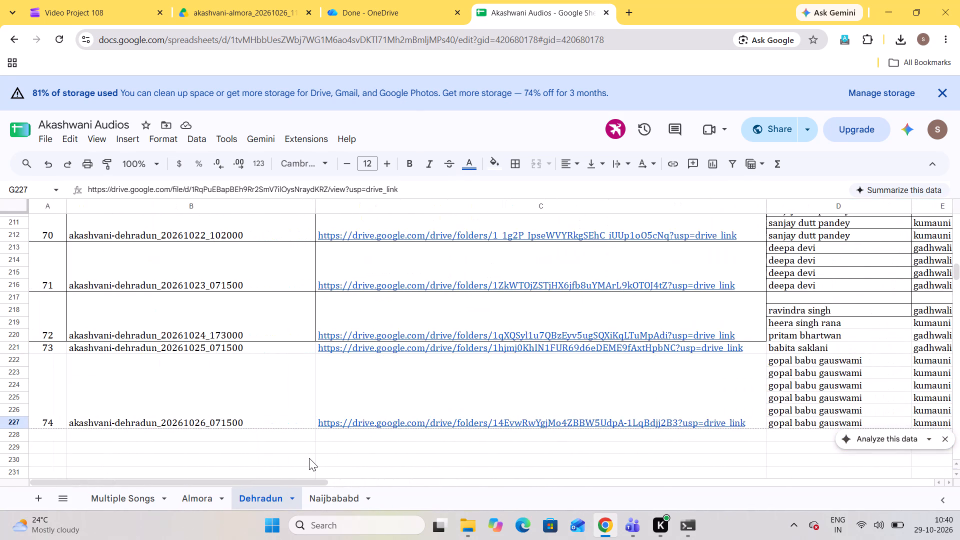
pyautogui.click(338, 499)
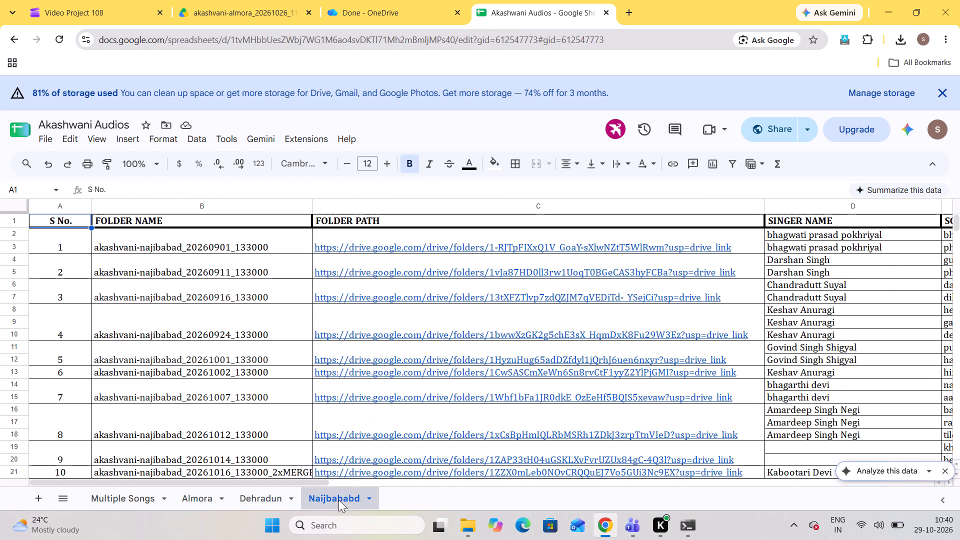
pyautogui.scroll(-1, 338, 499)
pyautogui.scroll(-3, 416, 434)
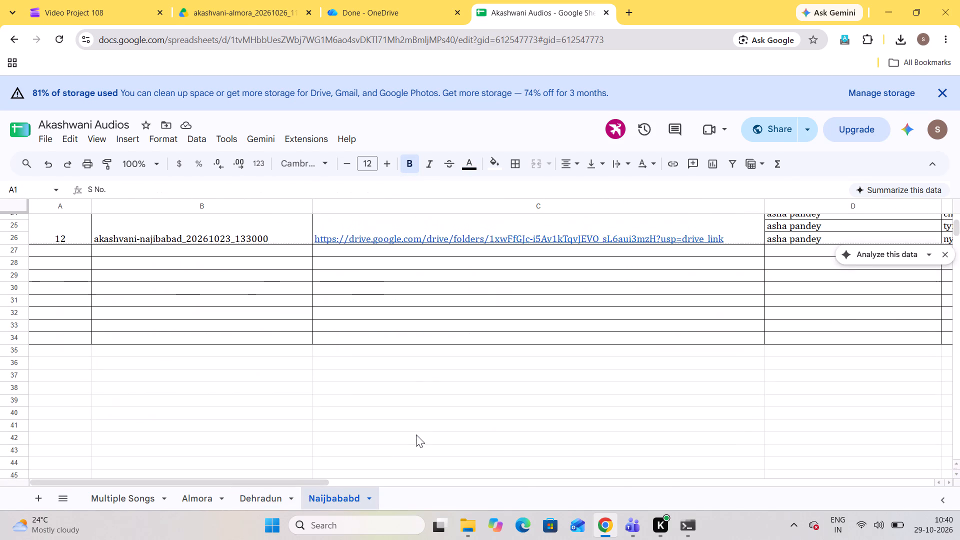
pyautogui.scroll(2, 416, 434)
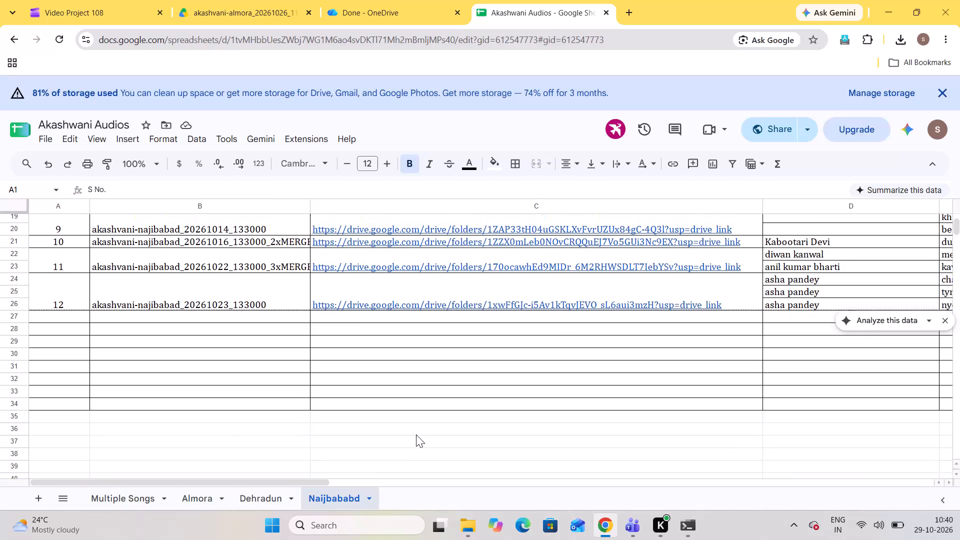
pyautogui.scroll(1, 416, 434)
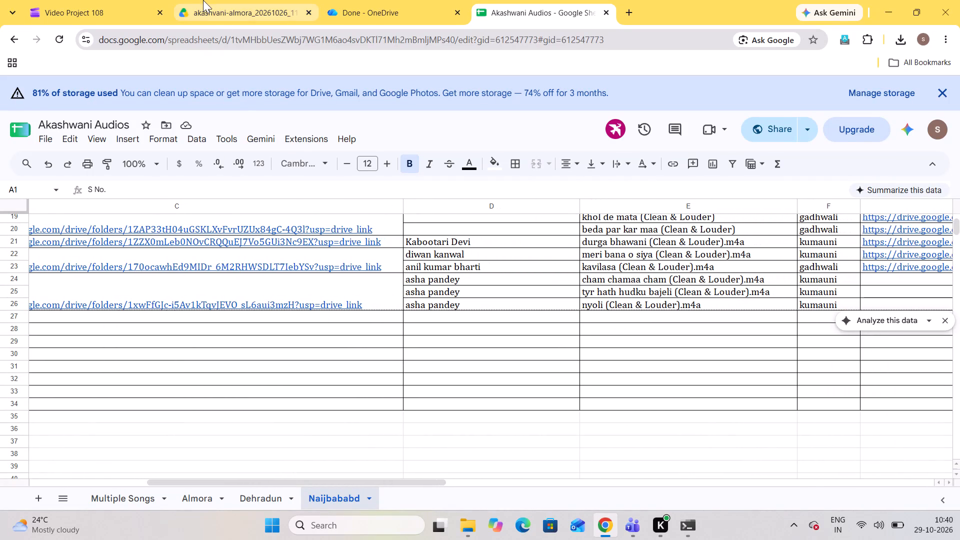
# Open the Akashwani Audio_Naijbababd folder in My Drive and compare its dated folders with the last rows of the Naijbababd sheet.
pyautogui.click(204, 3)
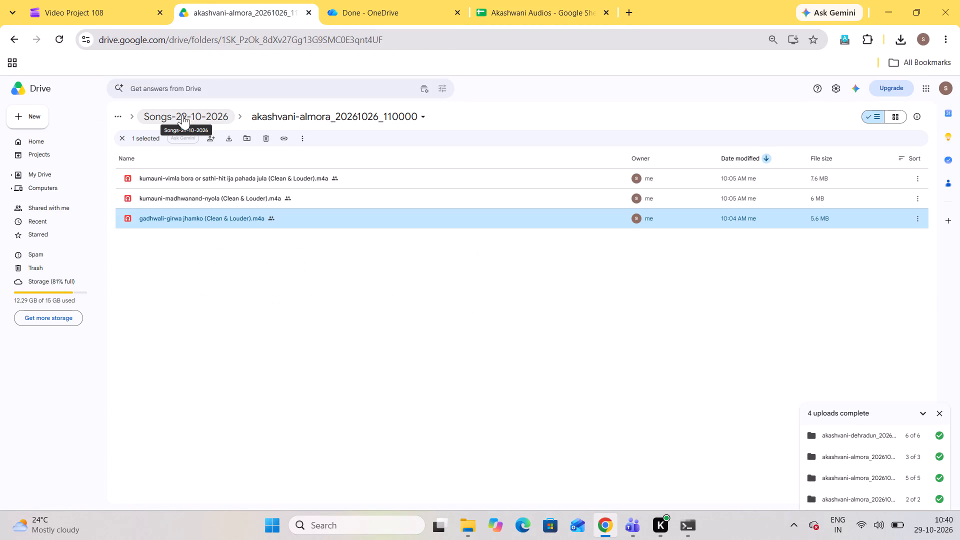
pyautogui.click(175, 115)
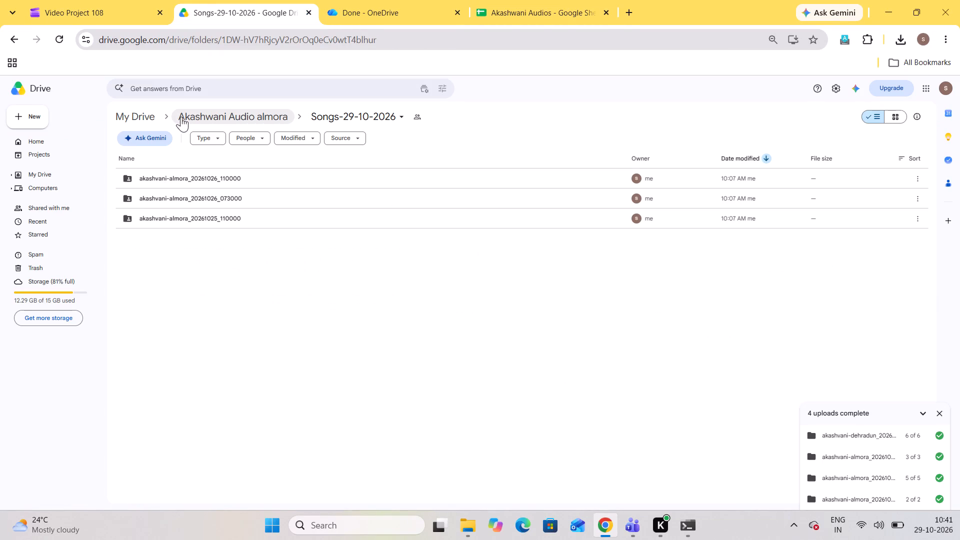
pyautogui.click(152, 114)
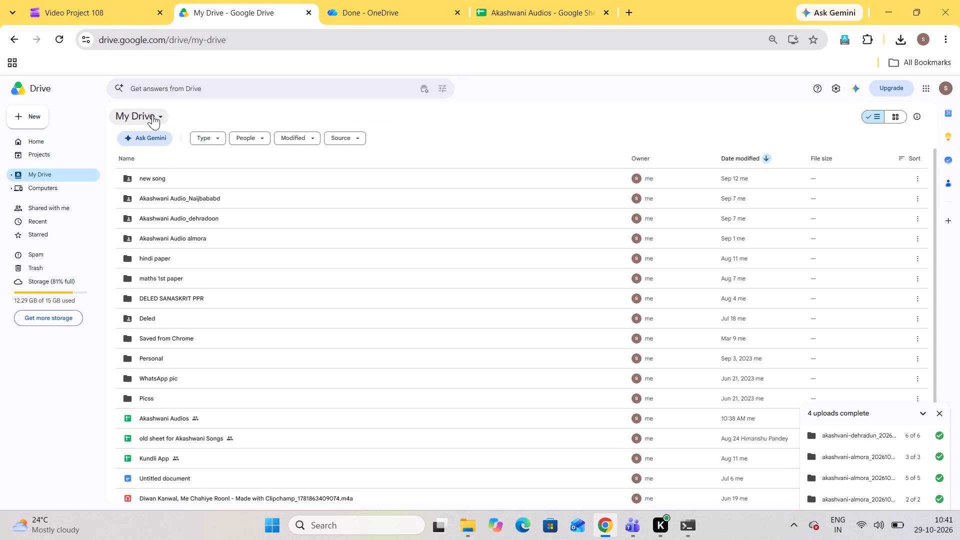
pyautogui.doubleClick(176, 195)
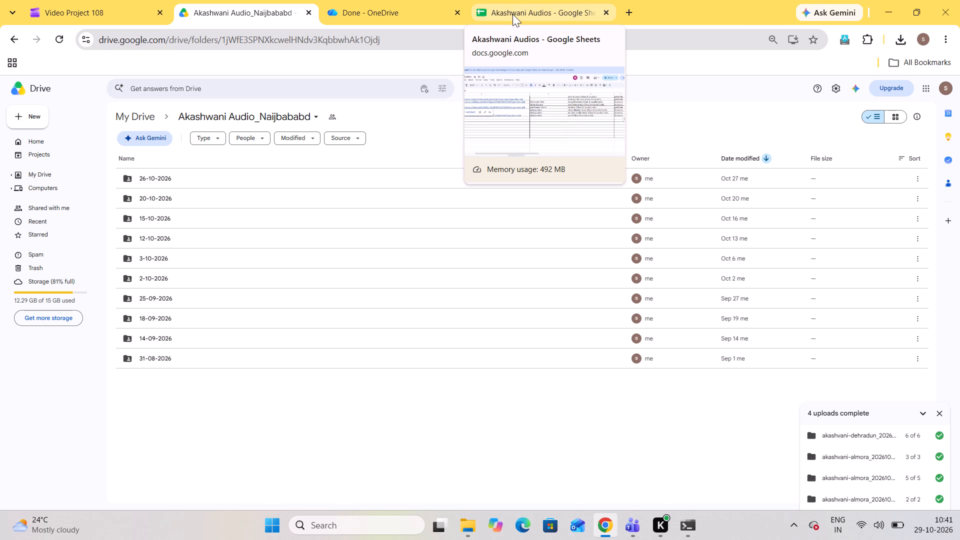
pyautogui.click(512, 14)
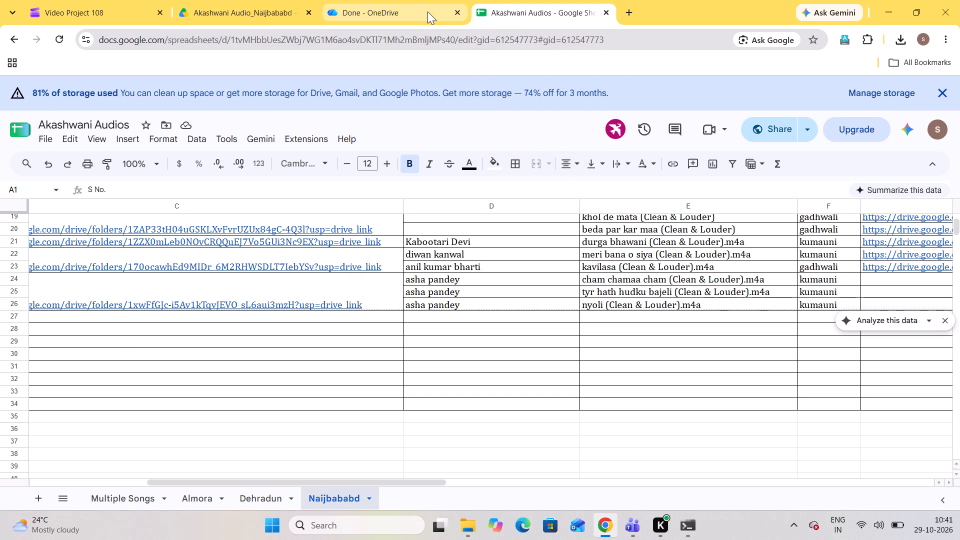
pyautogui.click(222, 4)
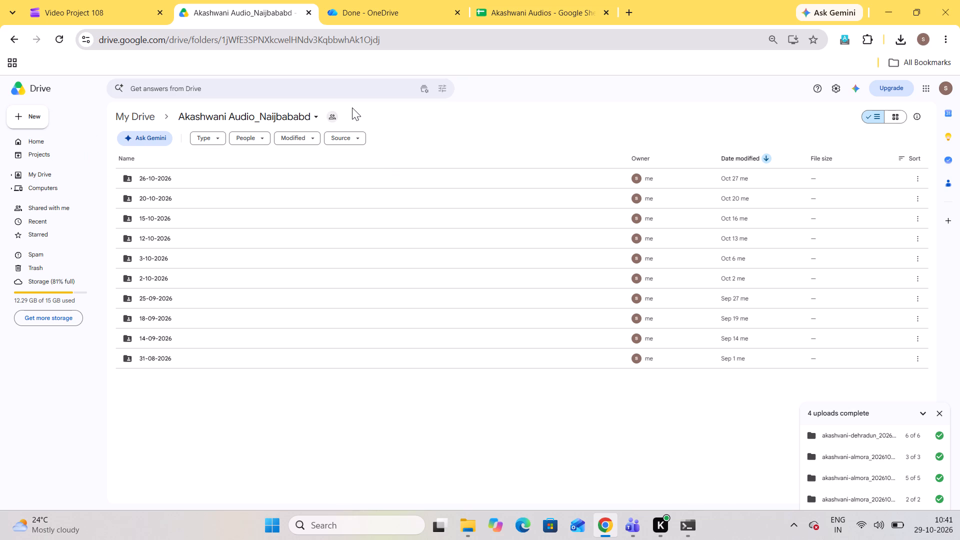
pyautogui.click(515, 16)
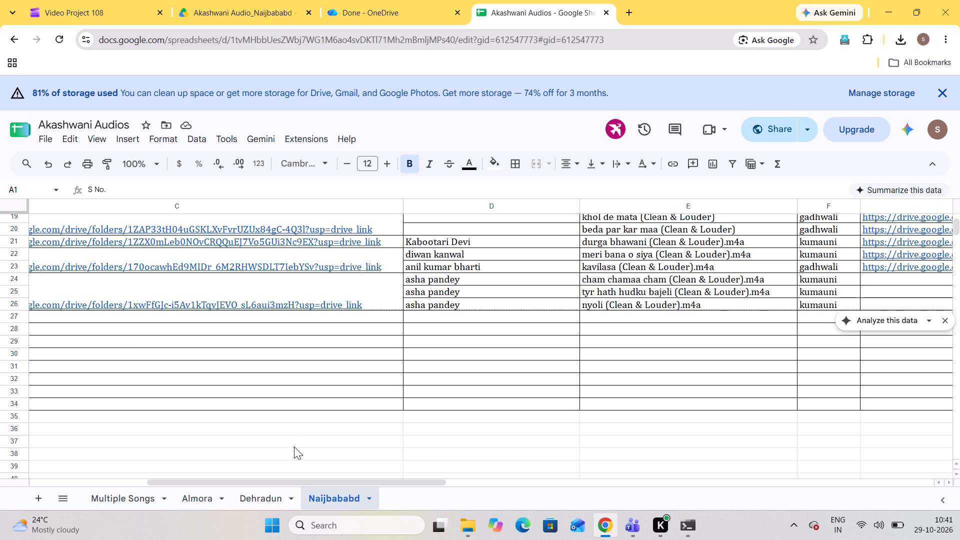
pyautogui.hscroll(6, 245, 377)
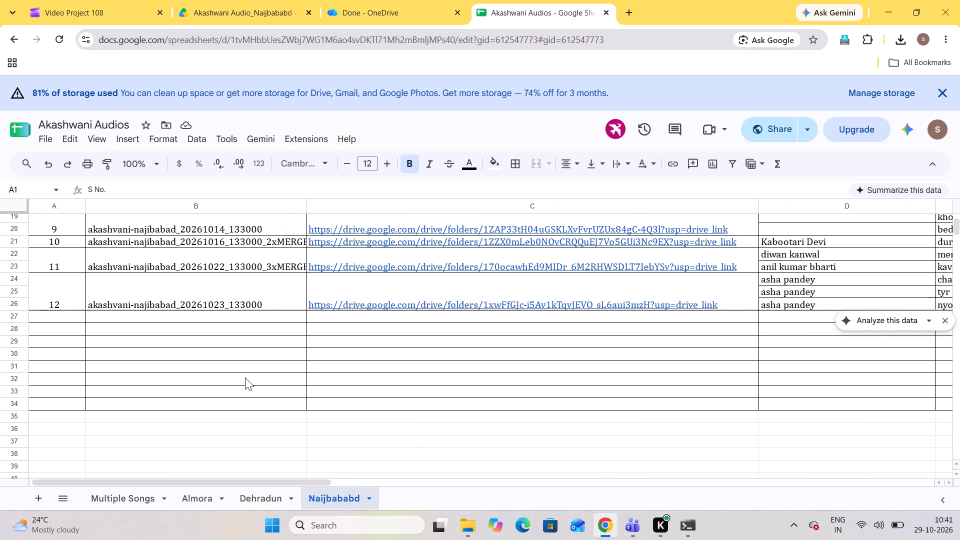
pyautogui.scroll(2, 245, 377)
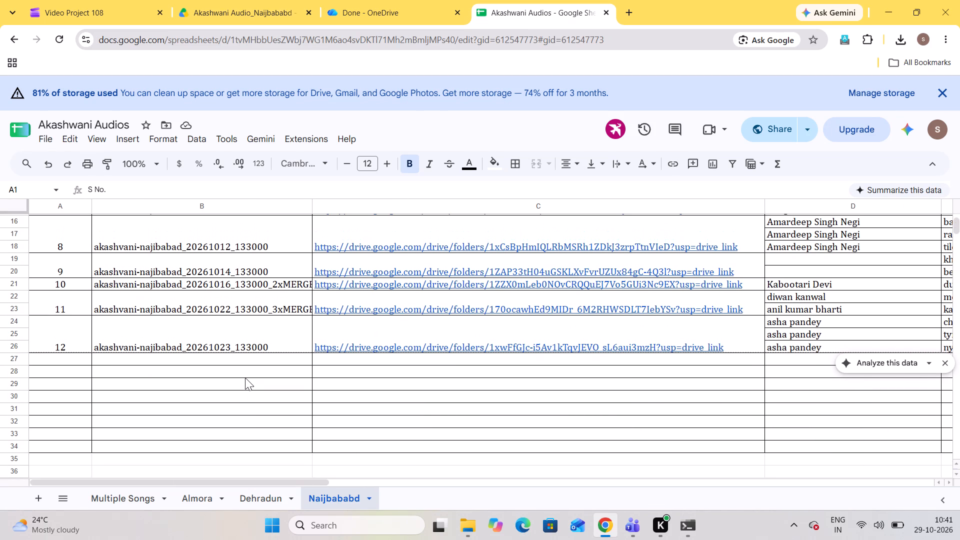
pyautogui.hscroll(-1, 245, 377)
pyautogui.hscroll(1, 245, 377)
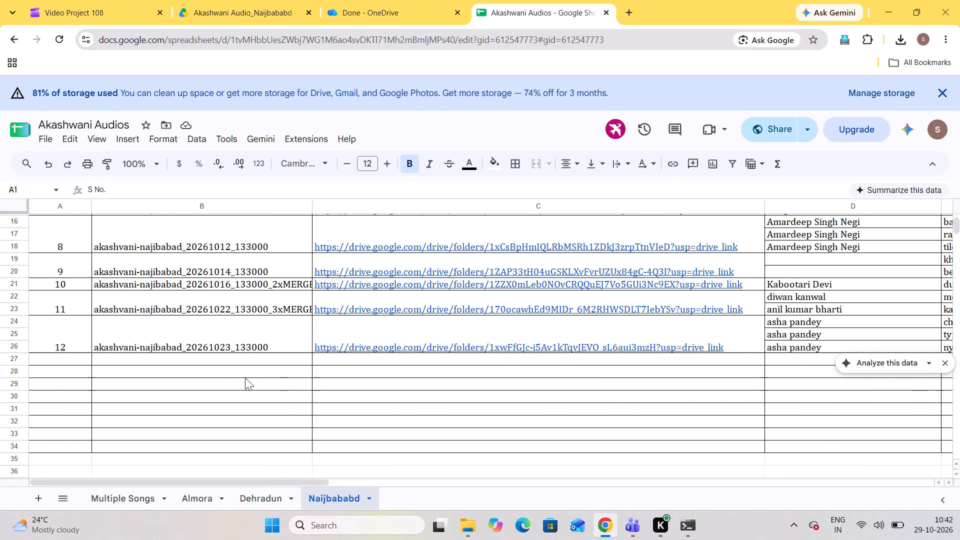
pyautogui.hscroll(1, 245, 377)
pyautogui.hscroll(-2, 134, 352)
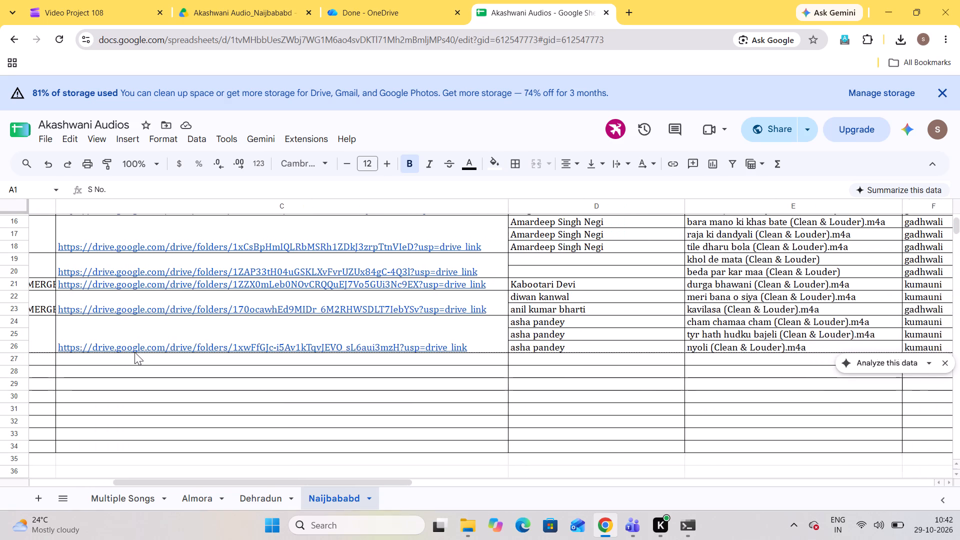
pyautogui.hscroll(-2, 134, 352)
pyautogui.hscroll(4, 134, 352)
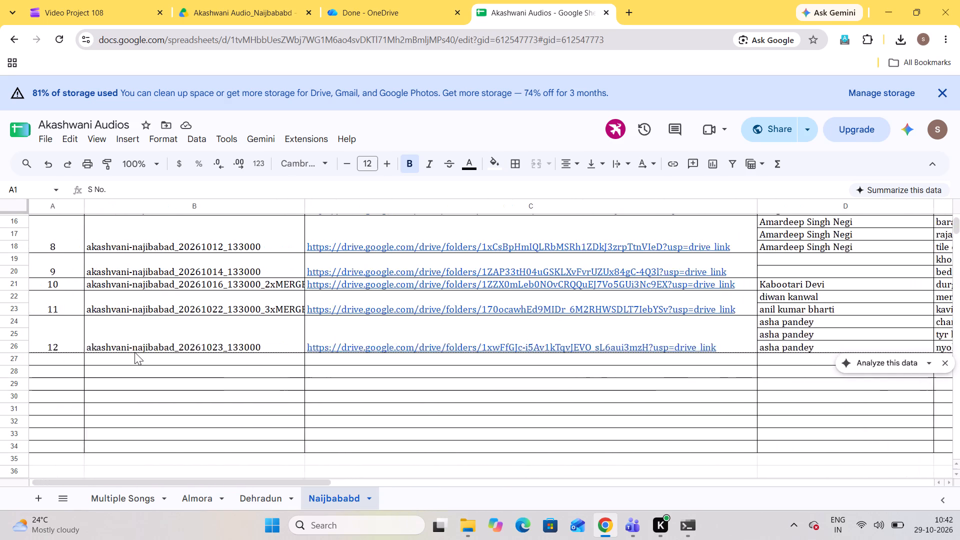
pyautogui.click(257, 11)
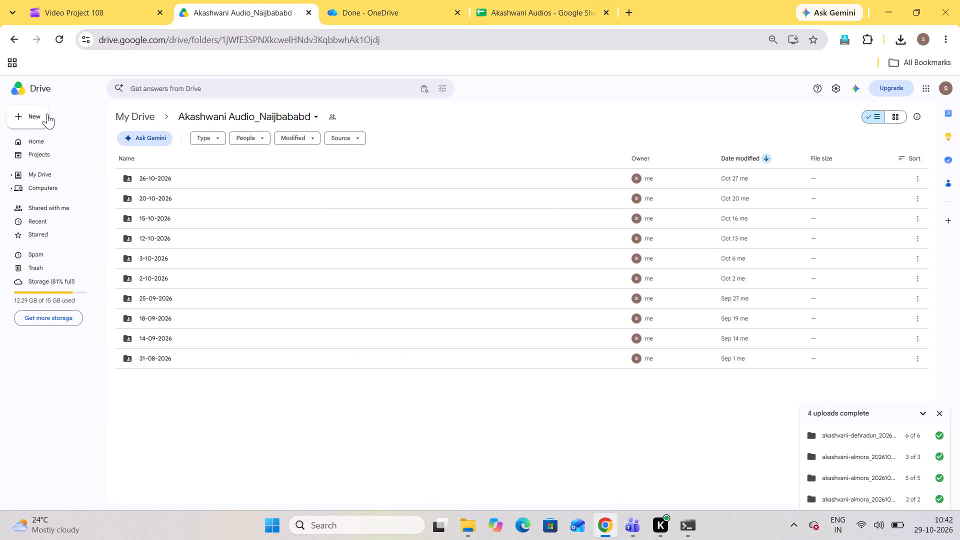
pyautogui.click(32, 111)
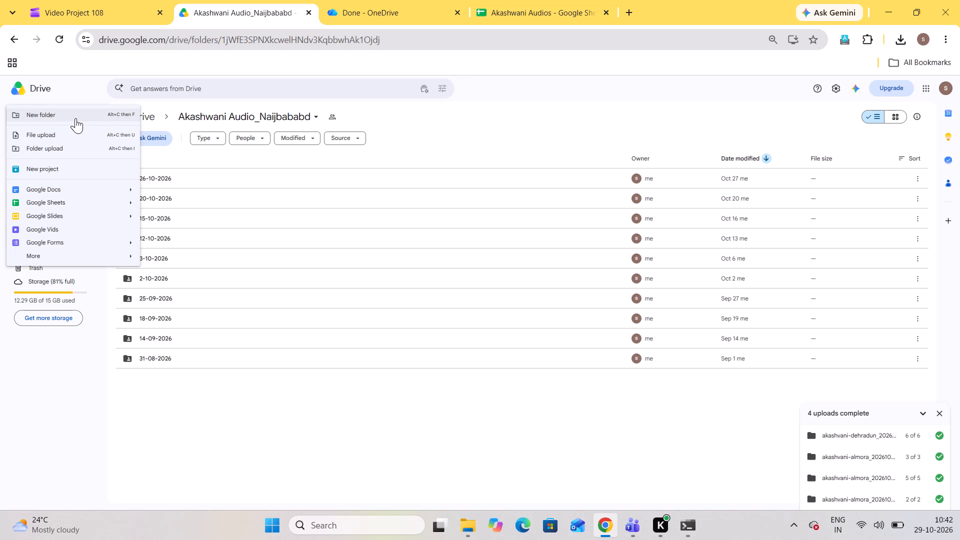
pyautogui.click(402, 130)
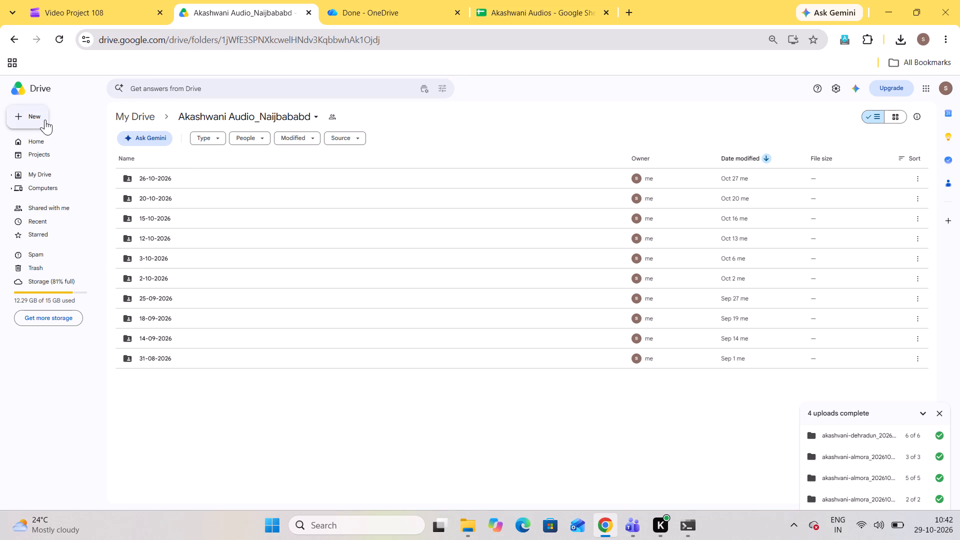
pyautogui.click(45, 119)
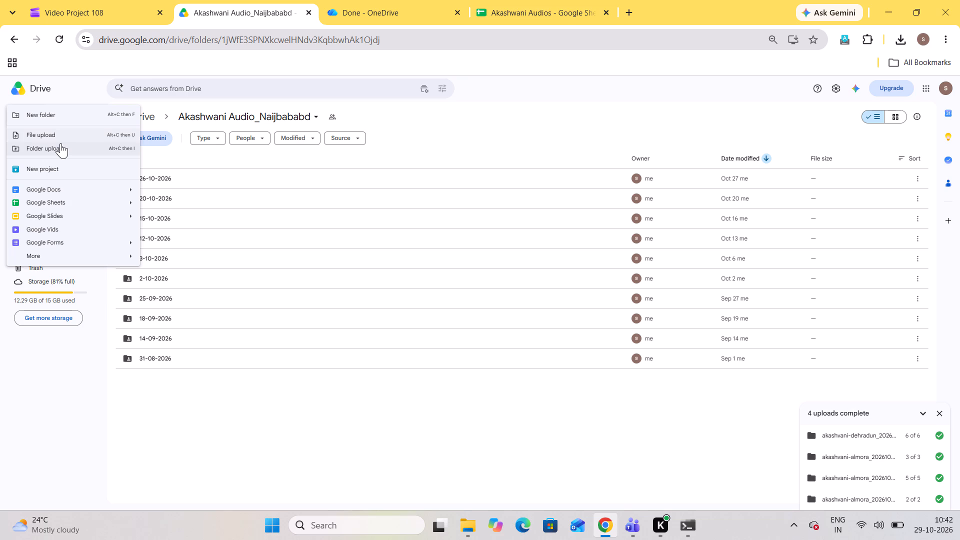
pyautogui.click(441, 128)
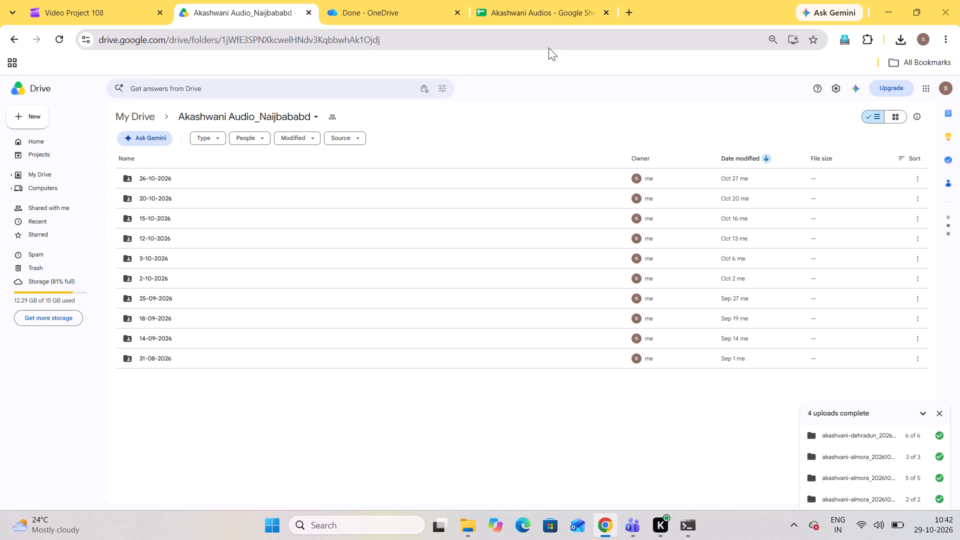
# Compare the last Naijbababd sheet entries, including the song link column, with the contents of the 26-10-2026 folder in Drive.
pyautogui.click(534, 10)
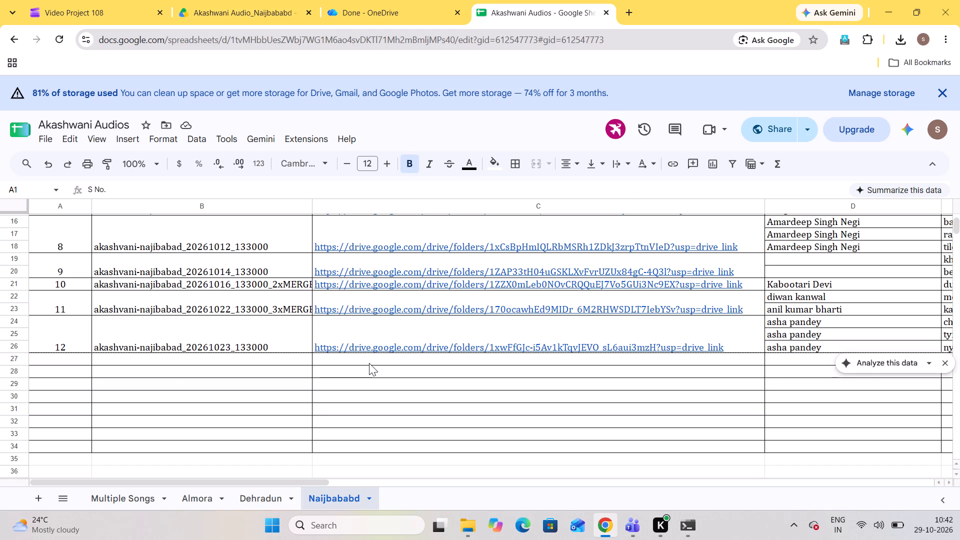
pyautogui.hscroll(-7, 369, 363)
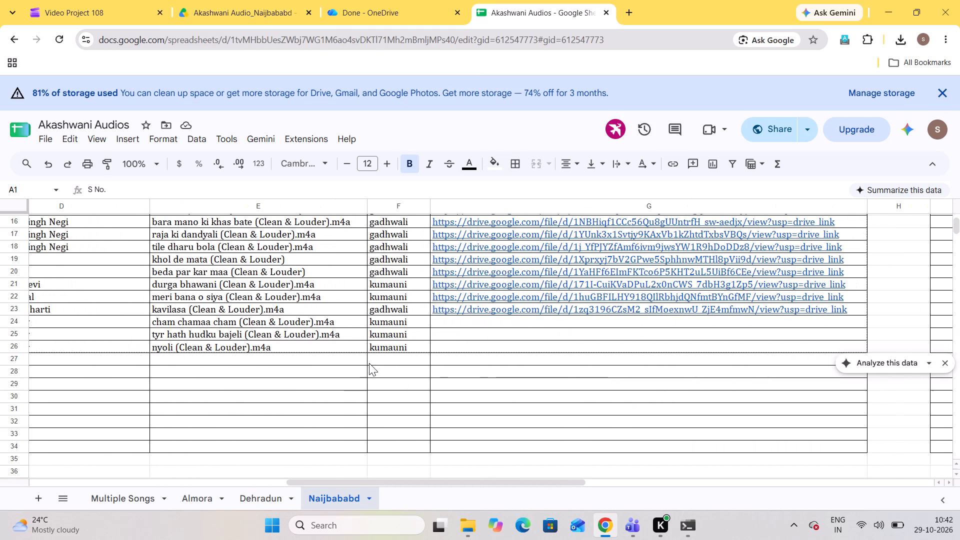
pyautogui.hscroll(5, 369, 363)
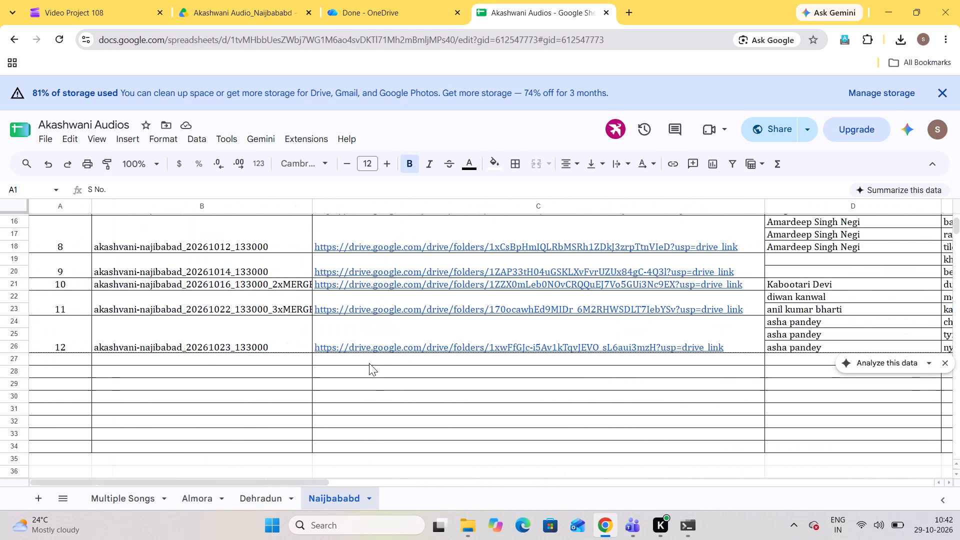
pyautogui.hscroll(-2, 369, 363)
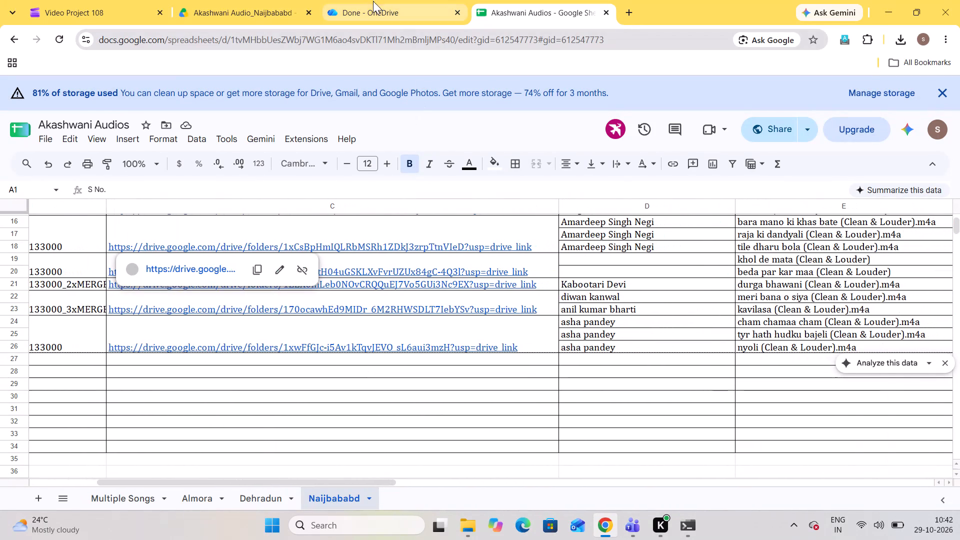
pyautogui.click(252, 5)
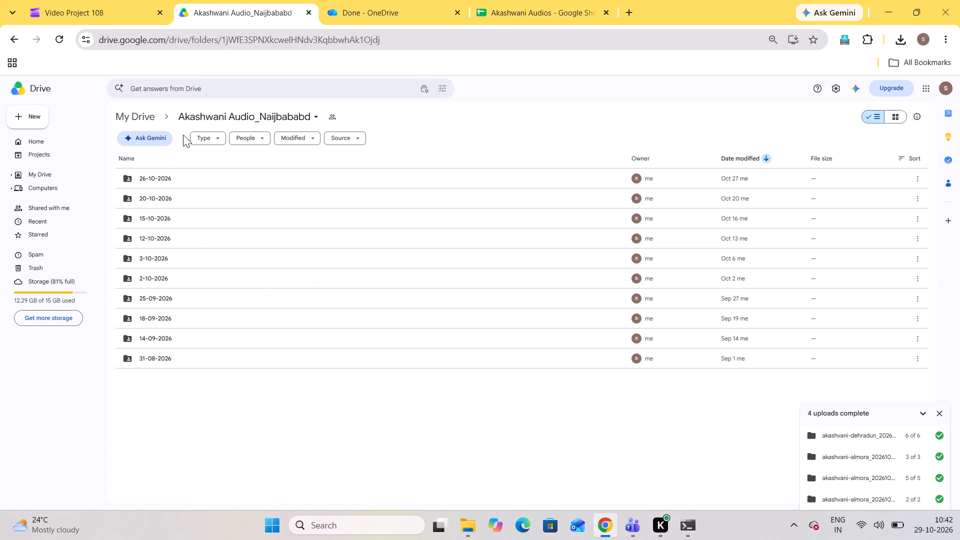
pyautogui.doubleClick(167, 179)
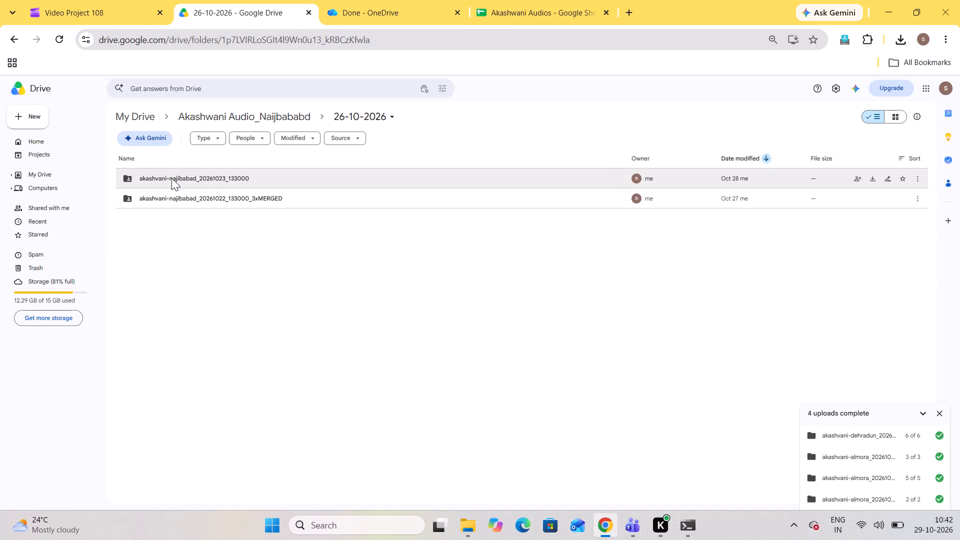
pyautogui.click(539, 10)
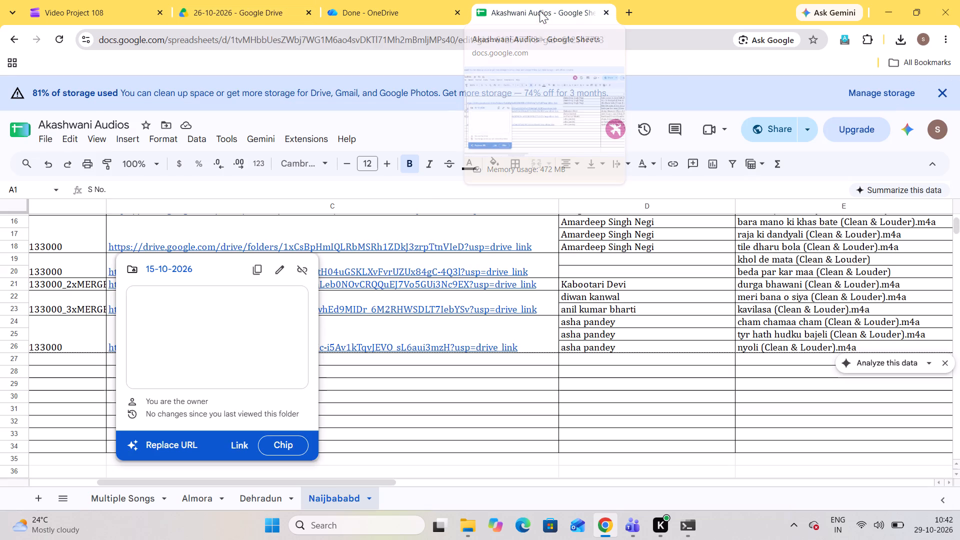
pyautogui.hscroll(3, 409, 290)
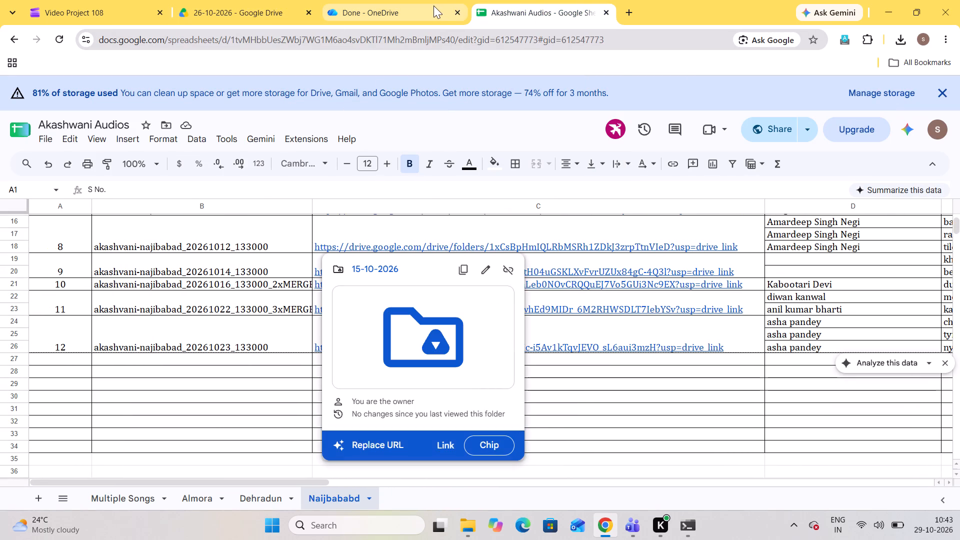
# Copy the Drive link of the cham chamaa cham audio from folder akashvani-najibabad_20261023_133000 and paste it into cell G24.
pyautogui.click(255, 11)
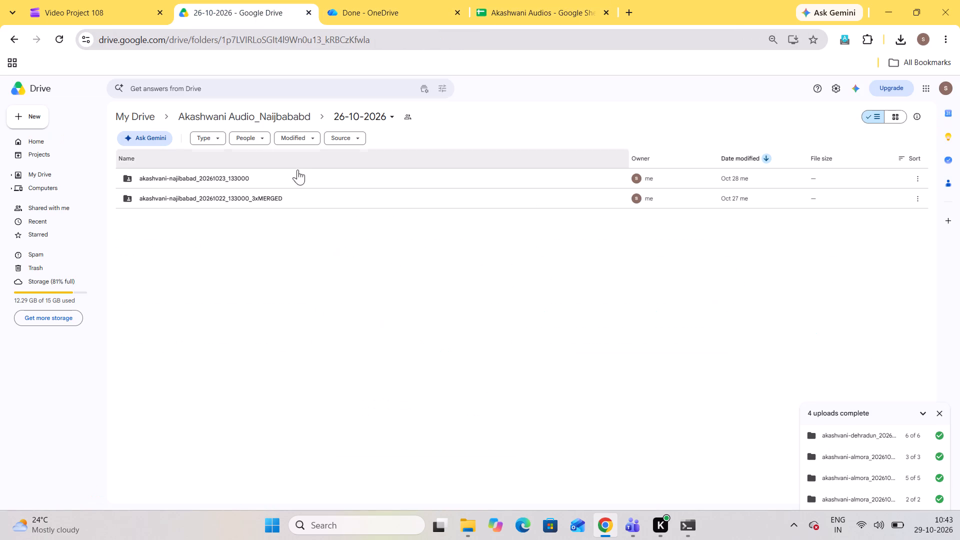
pyautogui.doubleClick(292, 180)
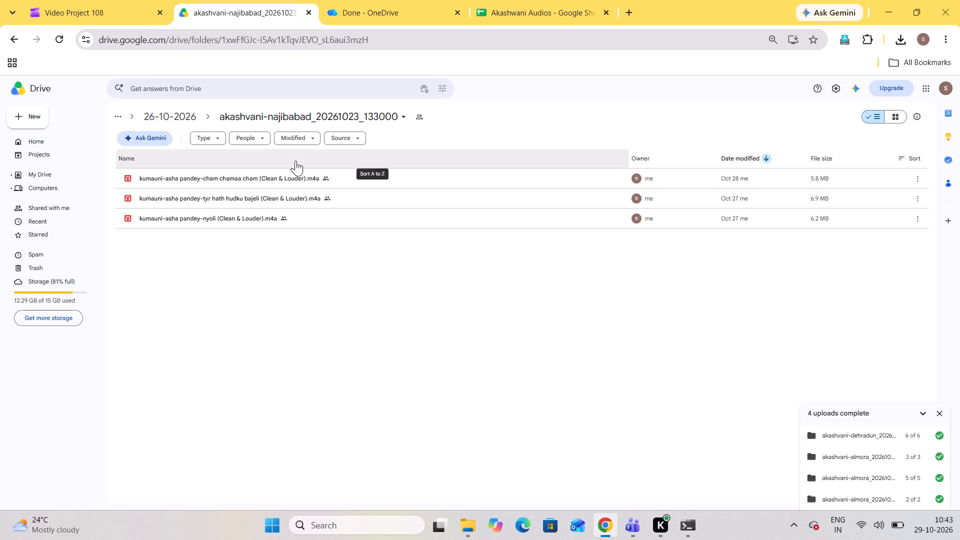
pyautogui.click(918, 180)
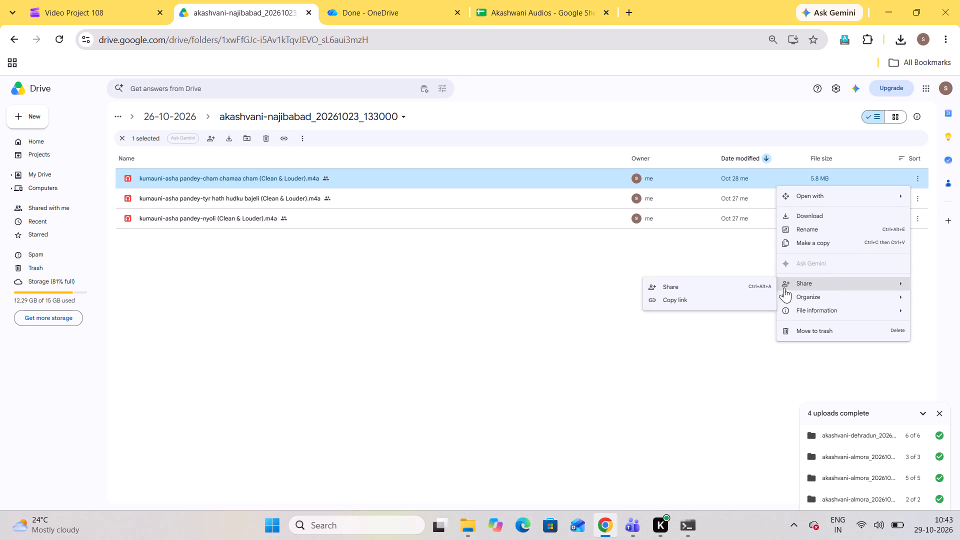
pyautogui.click(762, 297)
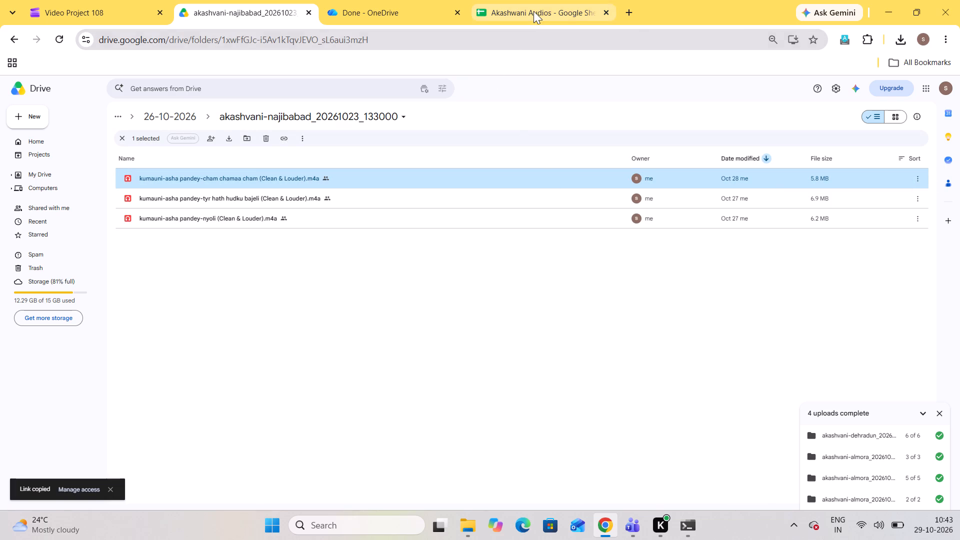
pyautogui.click(533, 11)
pyautogui.hscroll(-9, 783, 317)
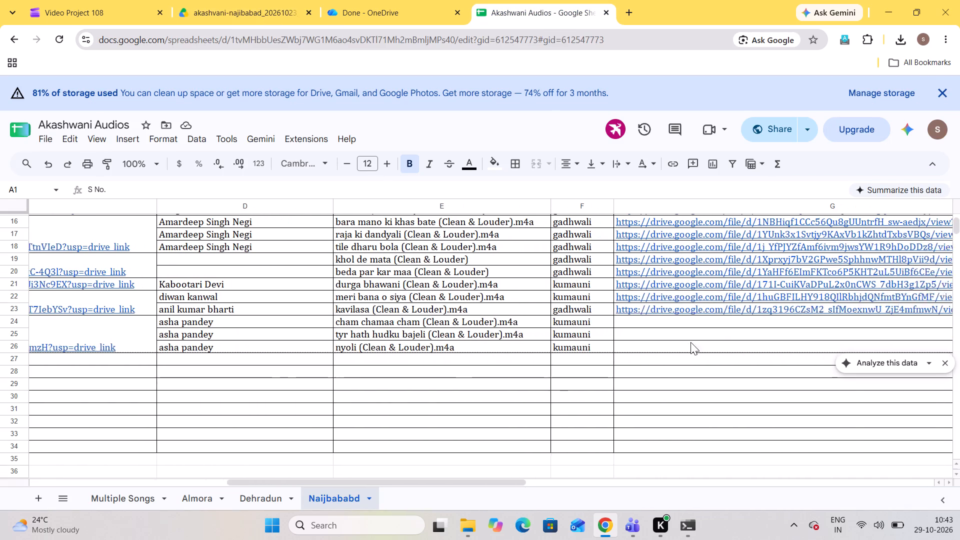
pyautogui.click(615, 320)
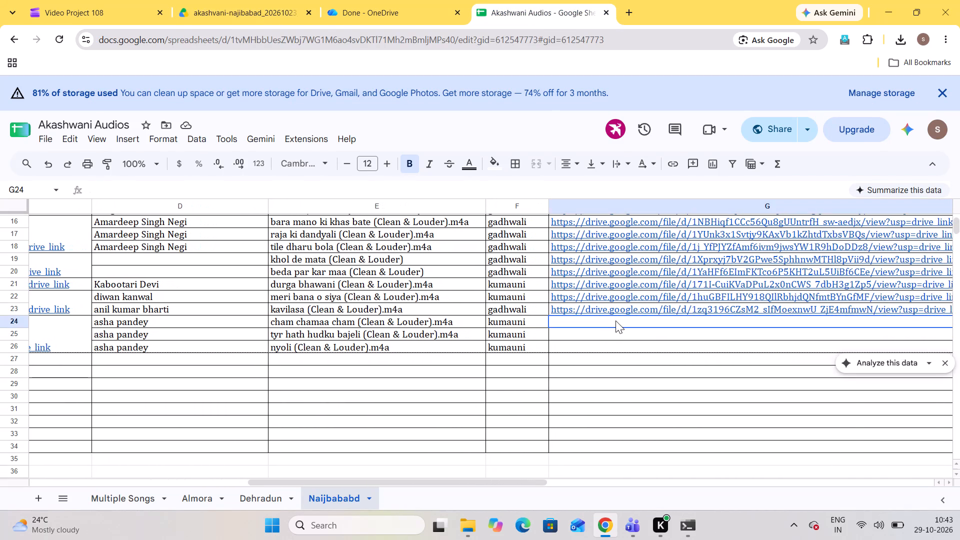
pyautogui.hotkey('ctrl', 'v')
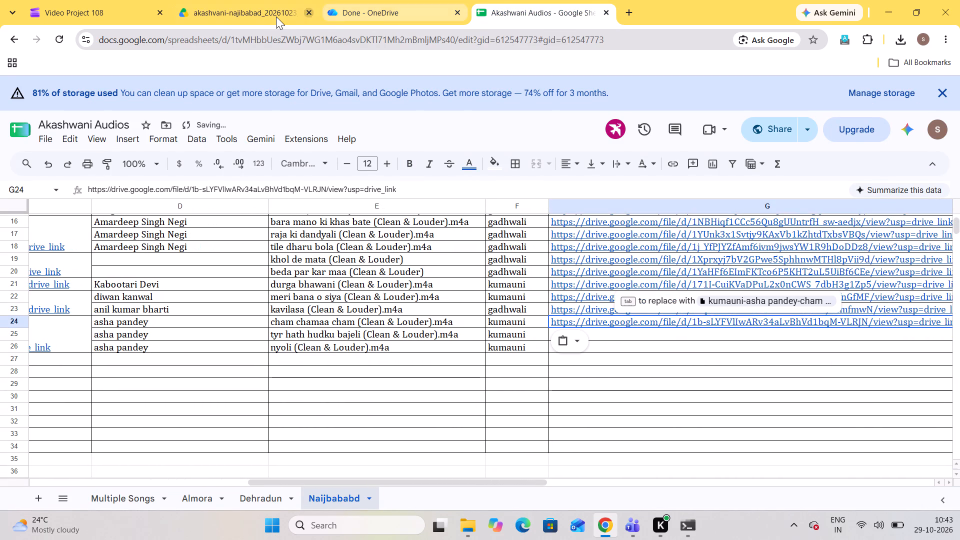
# Copy the Drive link of the tyr hath hudku bajeli audio file and paste it into cell G25.
pyautogui.click(264, 16)
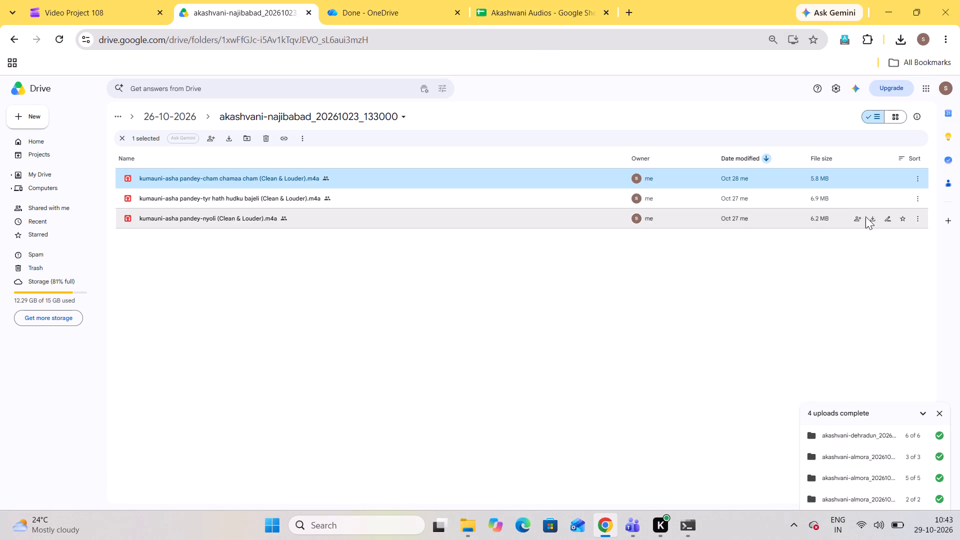
pyautogui.click(917, 199)
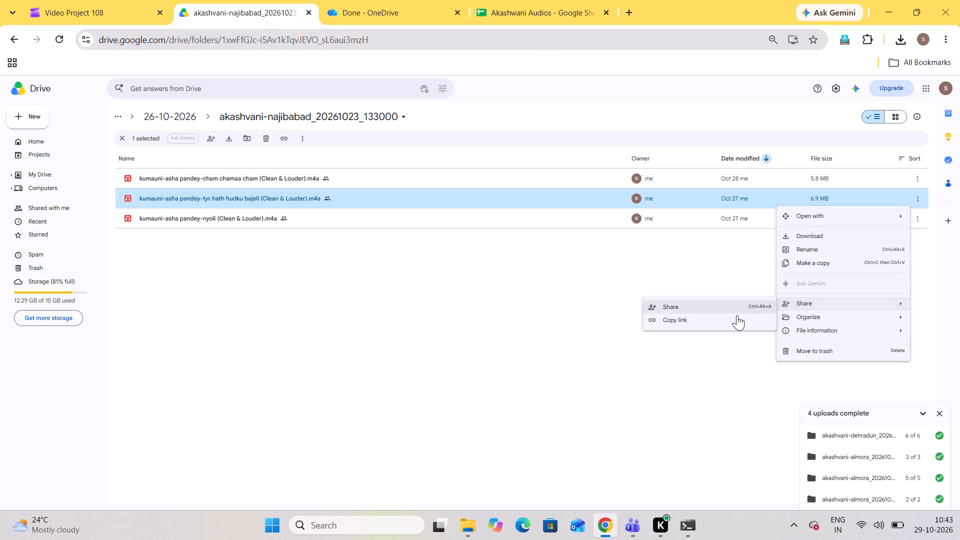
pyautogui.click(737, 316)
pyautogui.click(504, 18)
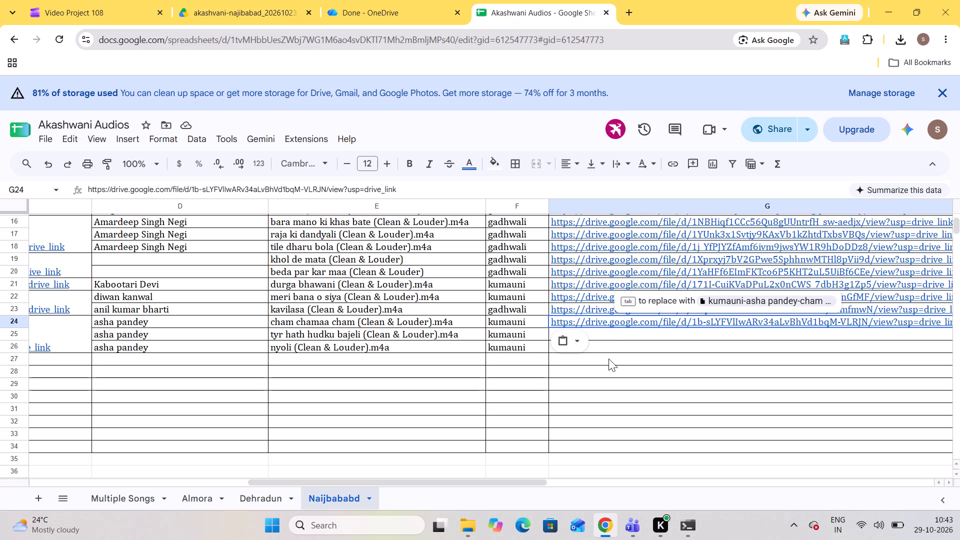
pyautogui.click(610, 338)
pyautogui.hotkey('ctrl', 'v')
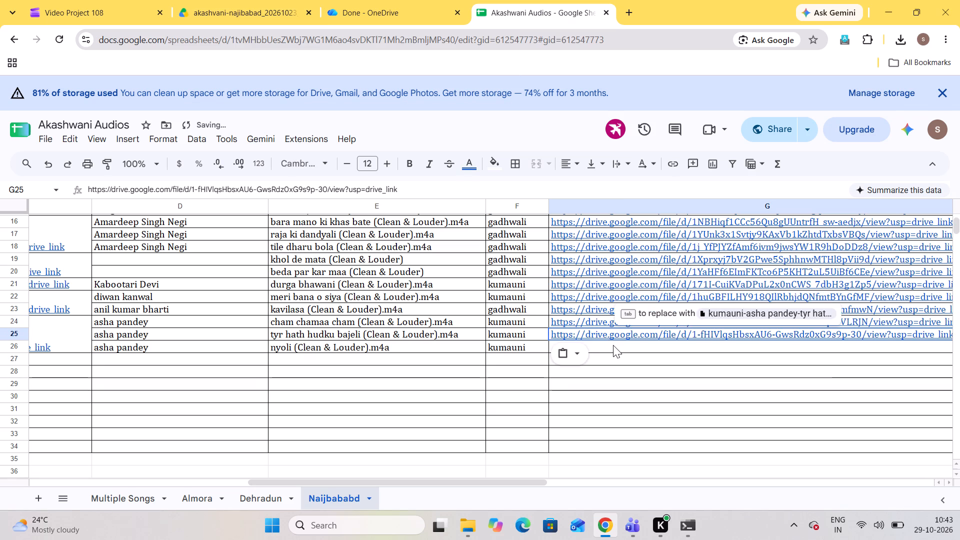
pyautogui.click(615, 347)
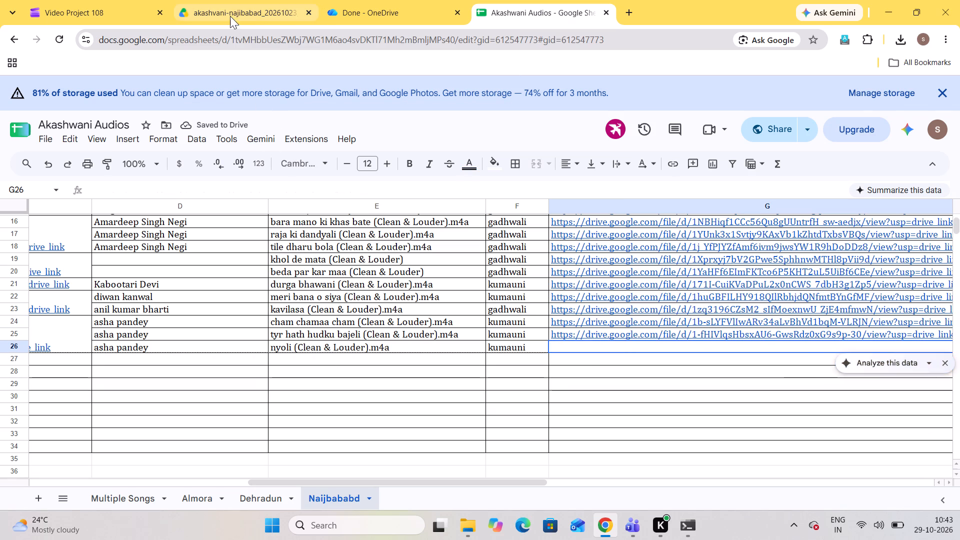
pyautogui.click(228, 7)
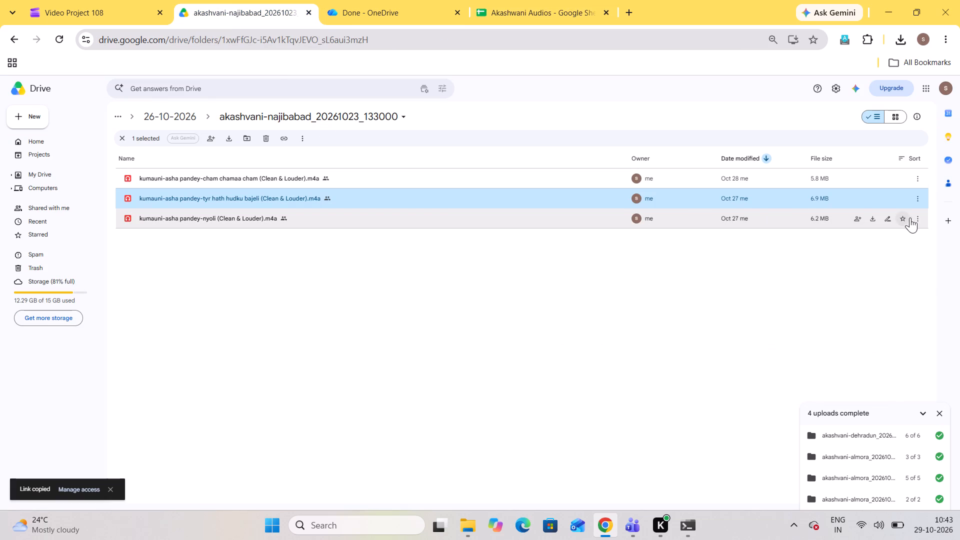
pyautogui.click(918, 216)
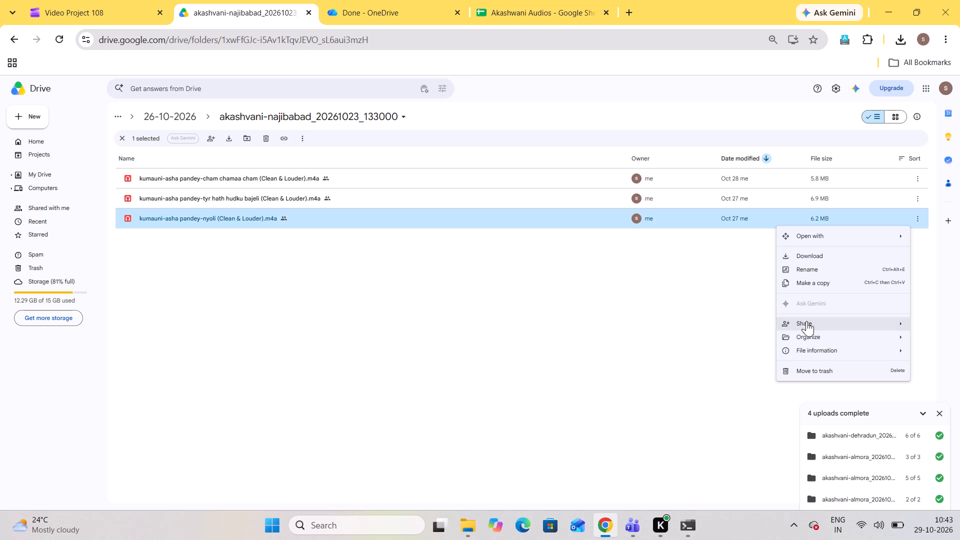
pyautogui.click(743, 337)
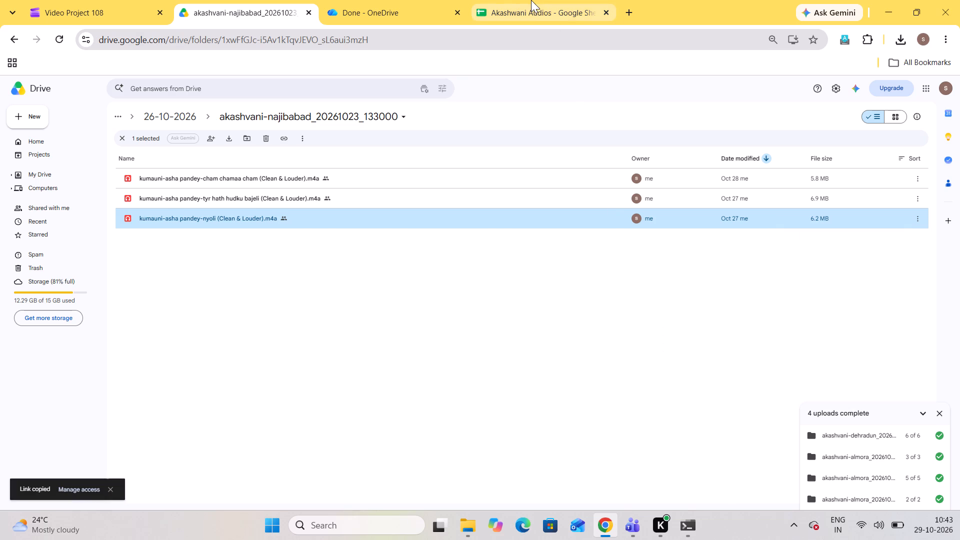
pyautogui.click(530, 4)
pyautogui.click(608, 347)
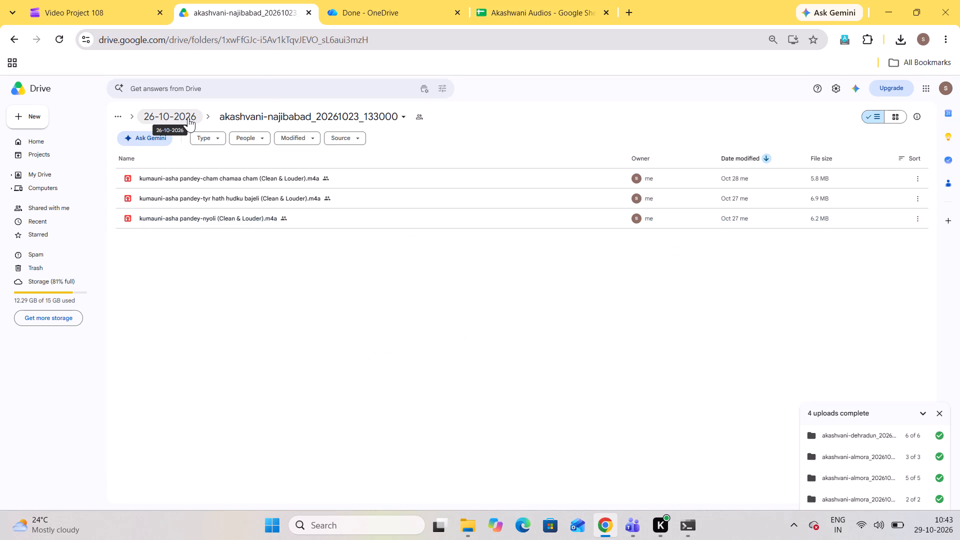
pyautogui.click(514, 4)
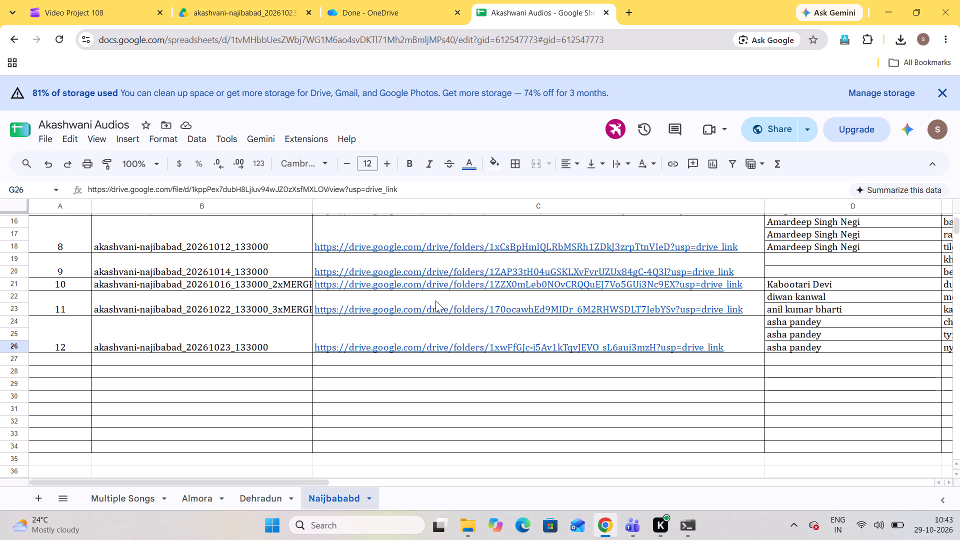
pyautogui.hscroll(1, 435, 300)
pyautogui.hscroll(-3, 435, 300)
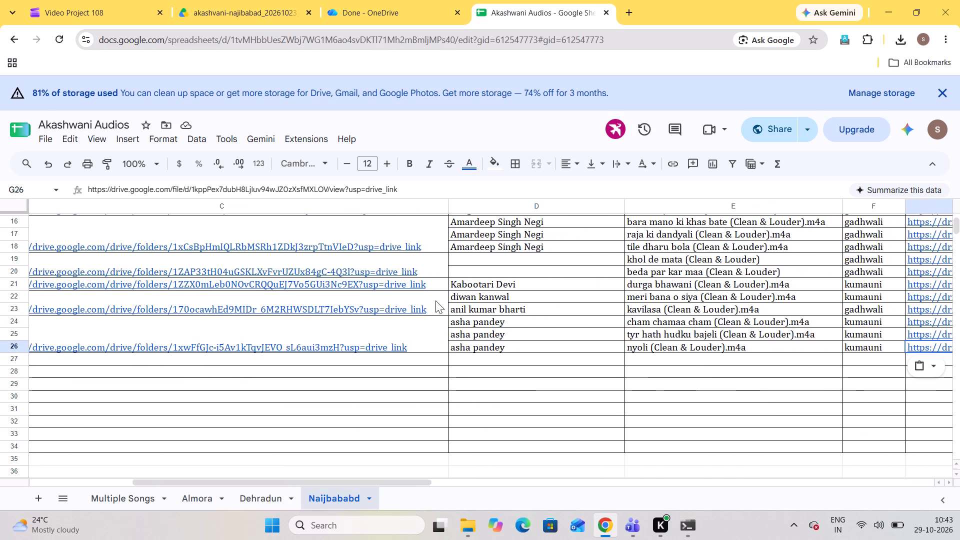
pyautogui.hscroll(-4, 435, 300)
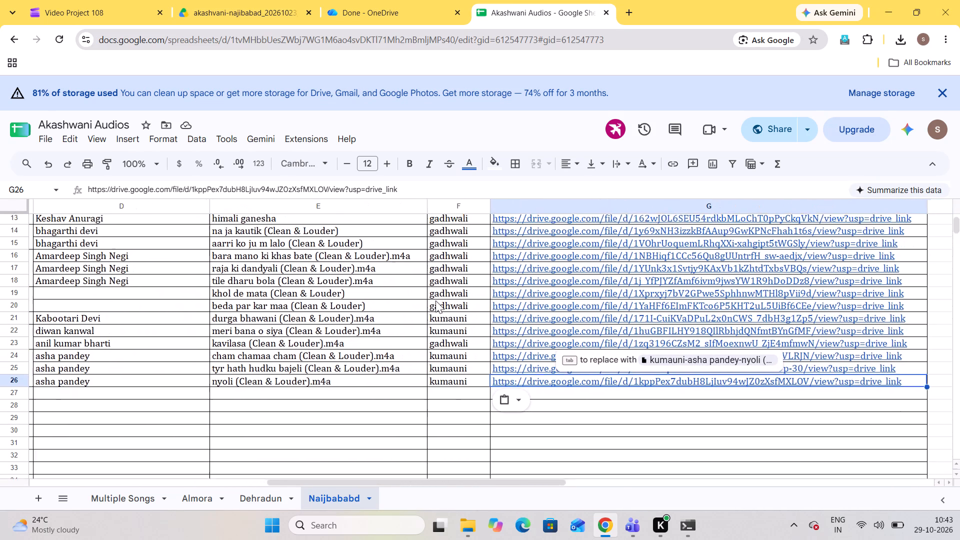
pyautogui.hscroll(6, 435, 300)
pyautogui.scroll(-1, 435, 300)
# Review the latest folder entries and Drive folder links at the end of the Almora and Dehradun sheets.
pyautogui.click(191, 502)
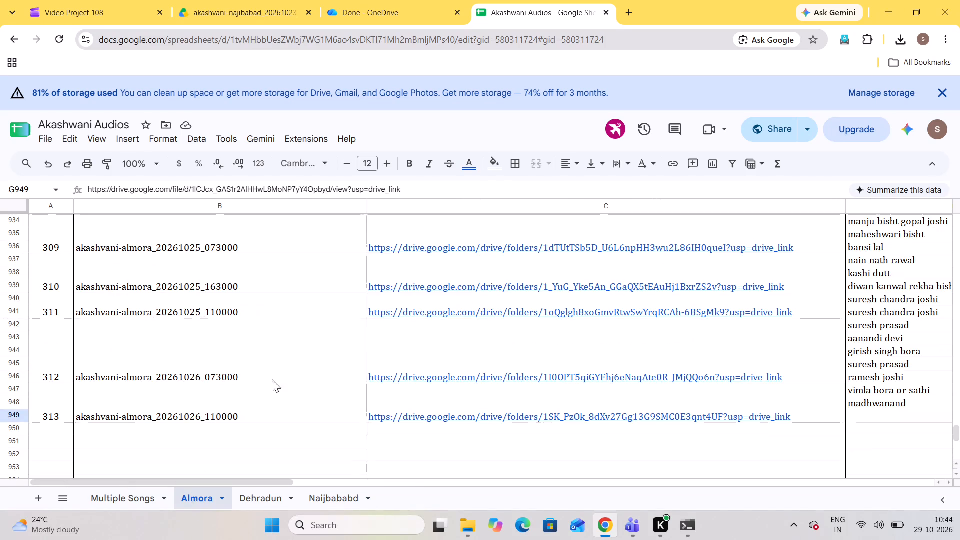
pyautogui.hscroll(1, 272, 378)
pyautogui.hscroll(-1, 272, 378)
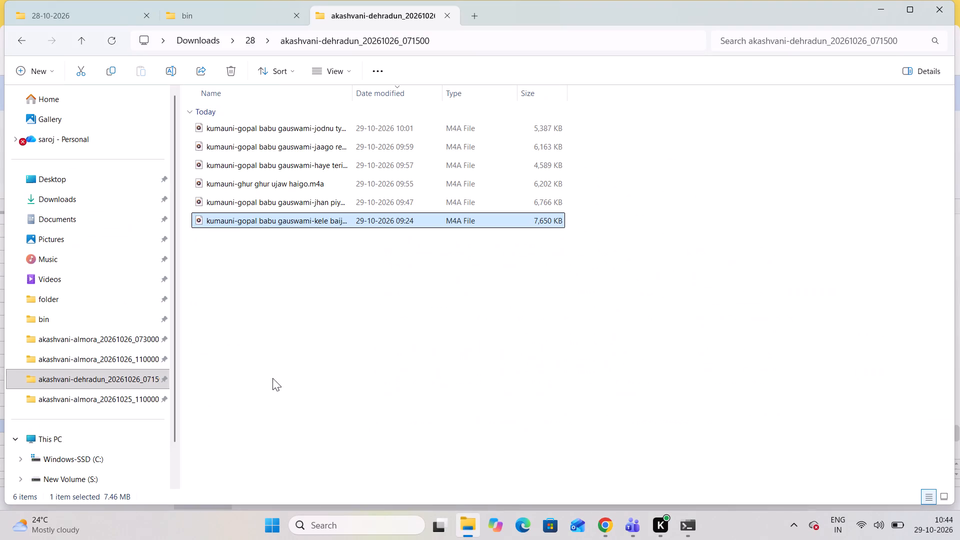
pyautogui.click(884, 13)
pyautogui.scroll(-2, 562, 216)
pyautogui.scroll(1, 562, 216)
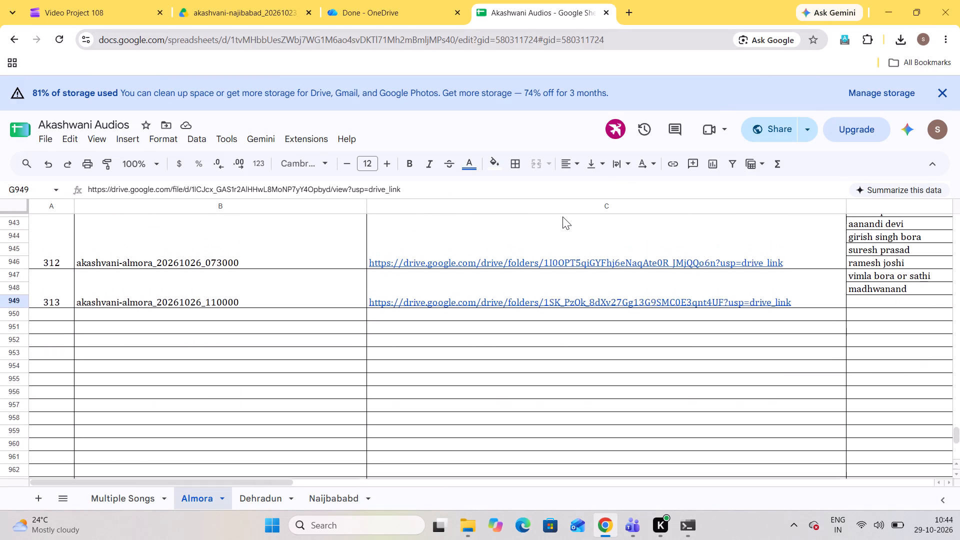
pyautogui.scroll(1, 562, 216)
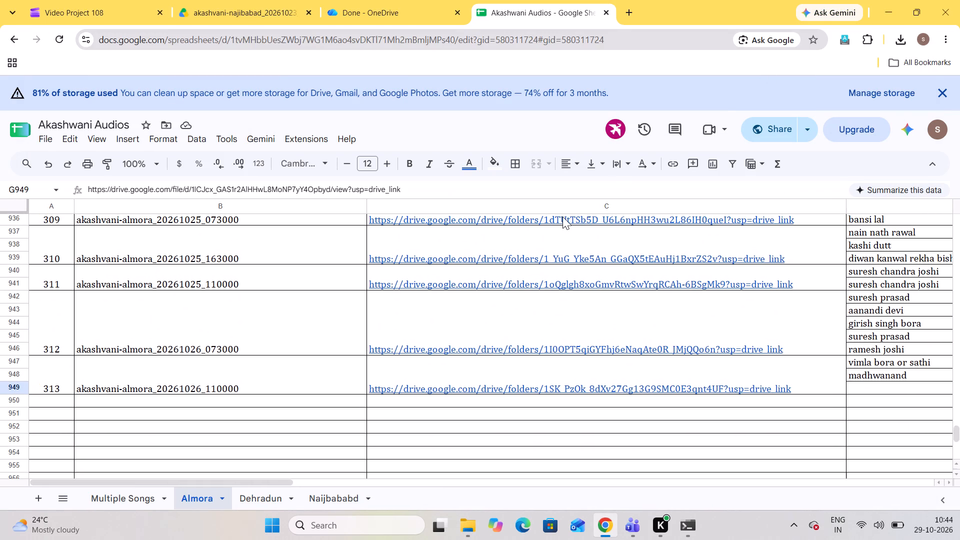
pyautogui.click(247, 505)
pyautogui.scroll(-1, 283, 459)
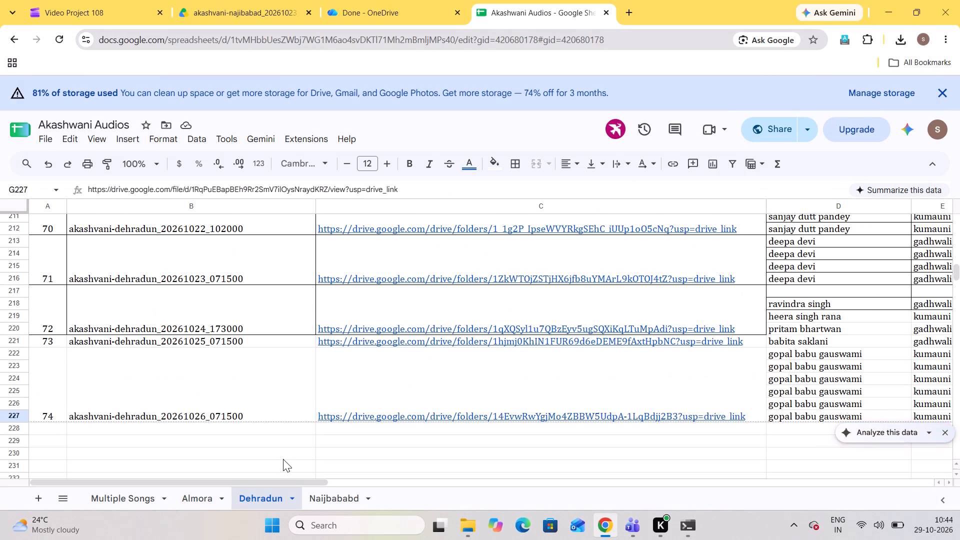
pyautogui.hscroll(-1, 283, 459)
pyautogui.hscroll(2, 283, 459)
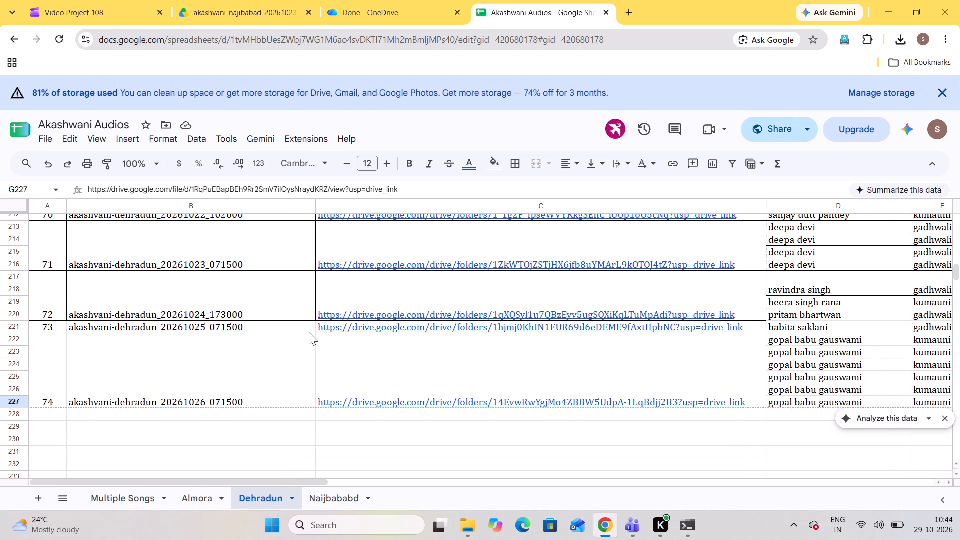
pyautogui.click(306, 331)
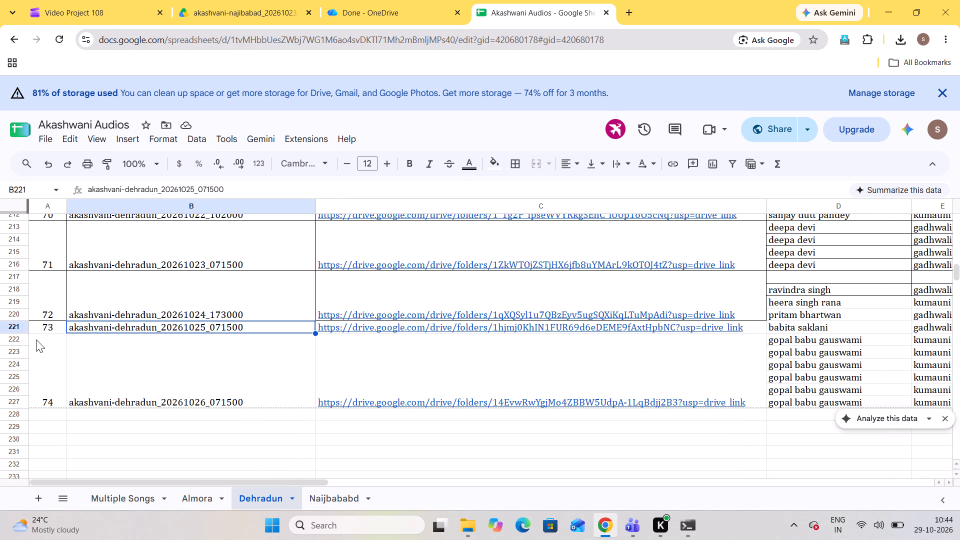
pyautogui.click(34, 333)
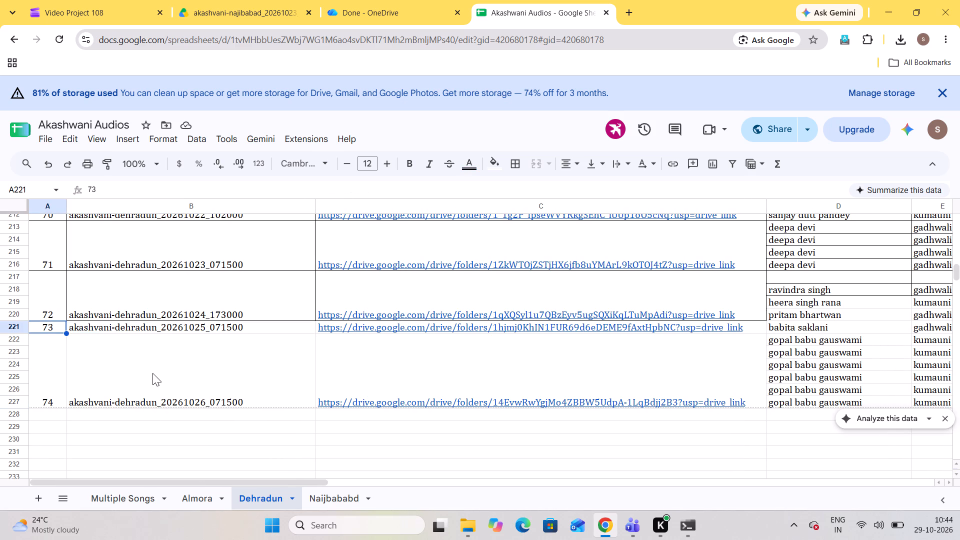
# Close the OneDrive page showing the Done folder.
pyautogui.click(386, 8)
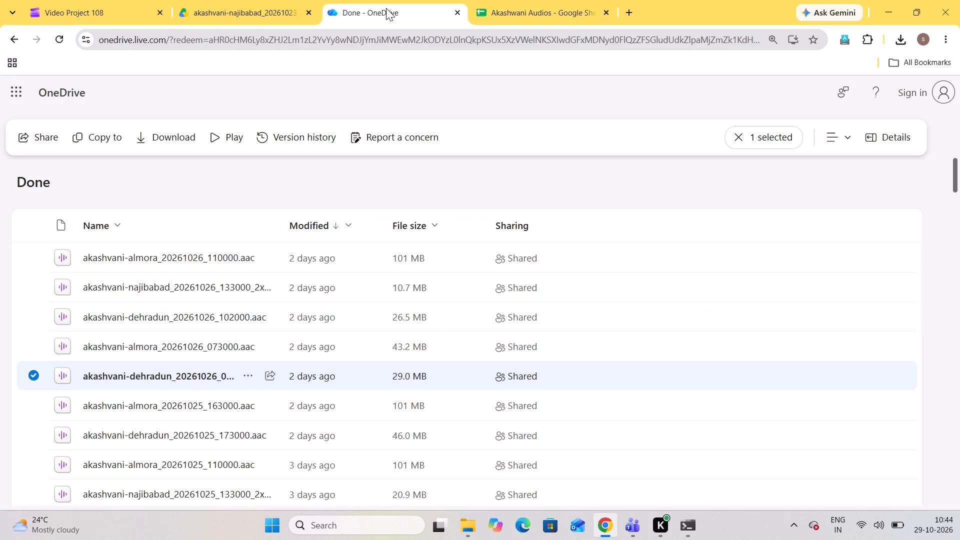
pyautogui.click(272, 9)
pyautogui.click(432, 9)
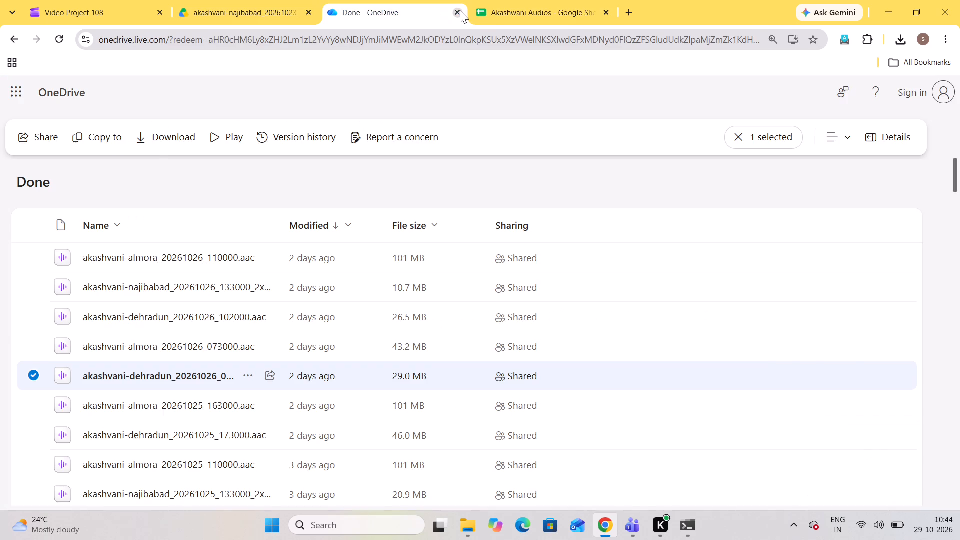
pyautogui.click(460, 10)
# Go back up to the 26-10-2026 folder in Drive and collapse the list of completed uploads.
pyautogui.click(274, 20)
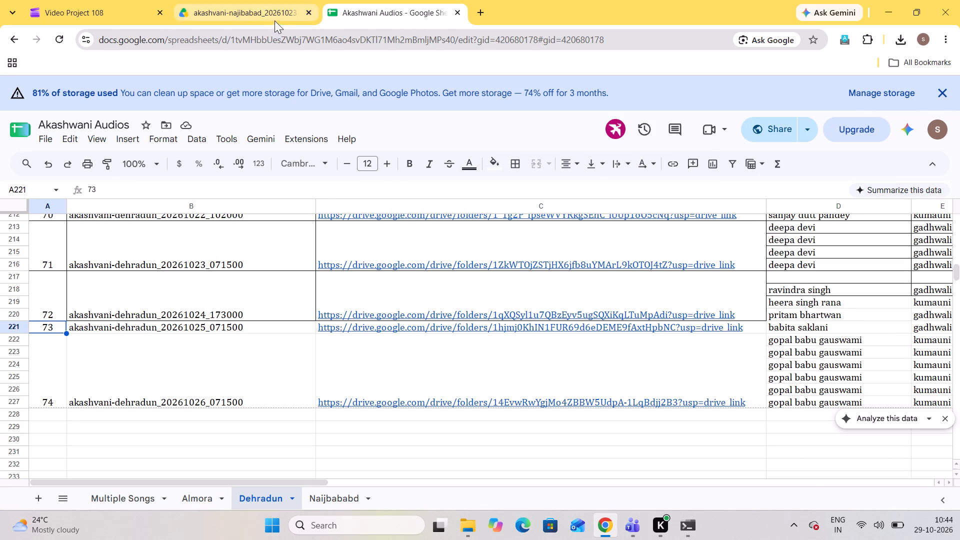
pyautogui.click(180, 121)
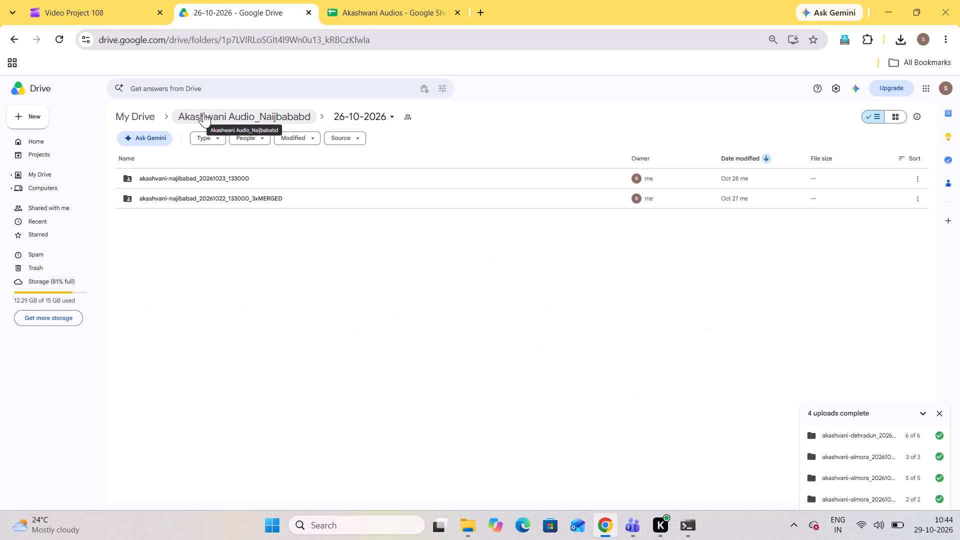
pyautogui.click(923, 407)
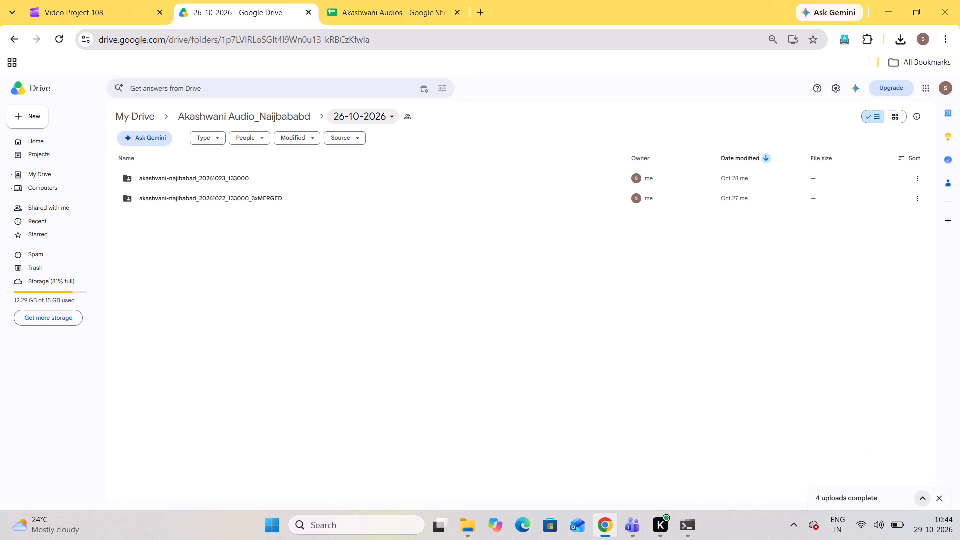
# Examine the last Dehradun entries, akashvani-dehradun_20261025_071500 and akashvani-dehradun_20261026_071500, across serial number, folder, singer, song and link columns.
pyautogui.click(372, 5)
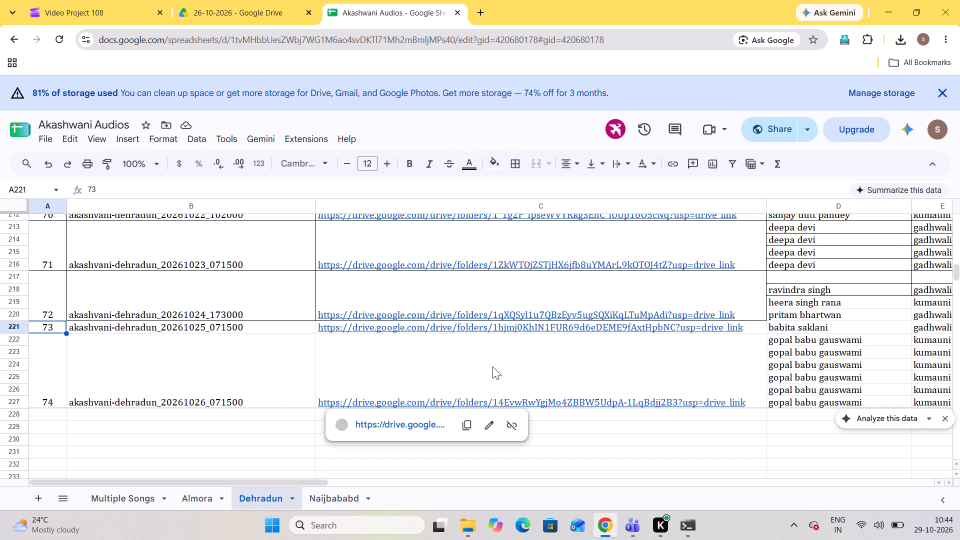
pyautogui.hscroll(4, 492, 366)
pyautogui.scroll(-2, 492, 366)
pyautogui.scroll(2, 492, 366)
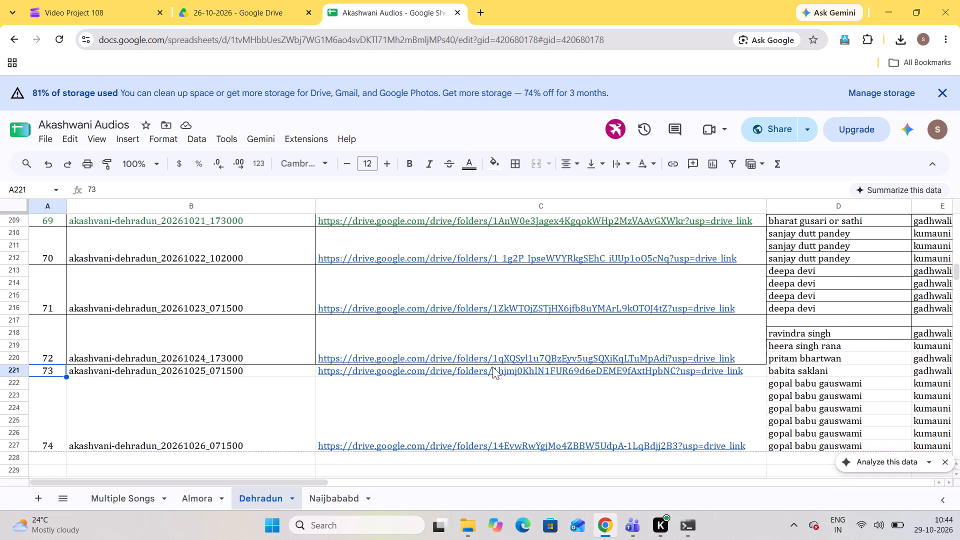
pyautogui.scroll(-1, 492, 366)
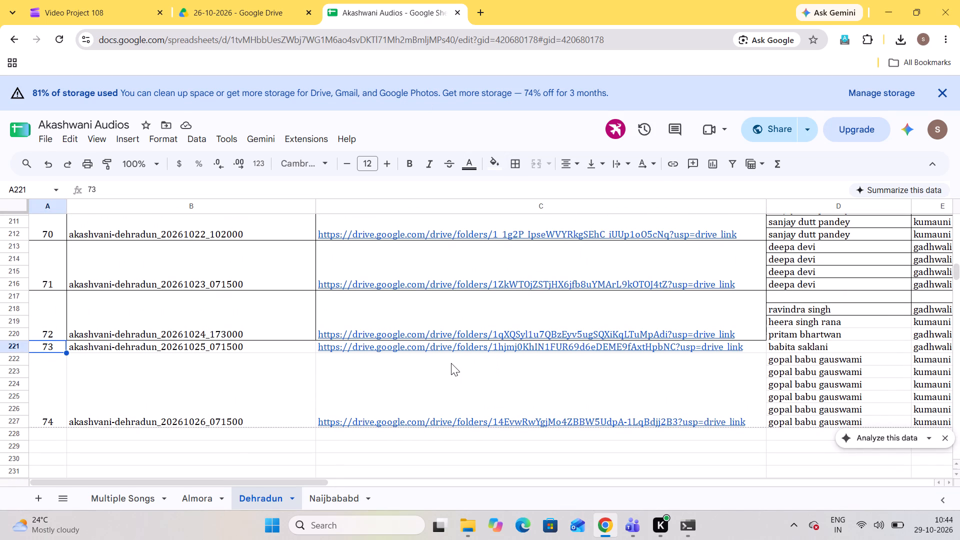
pyautogui.click(309, 350)
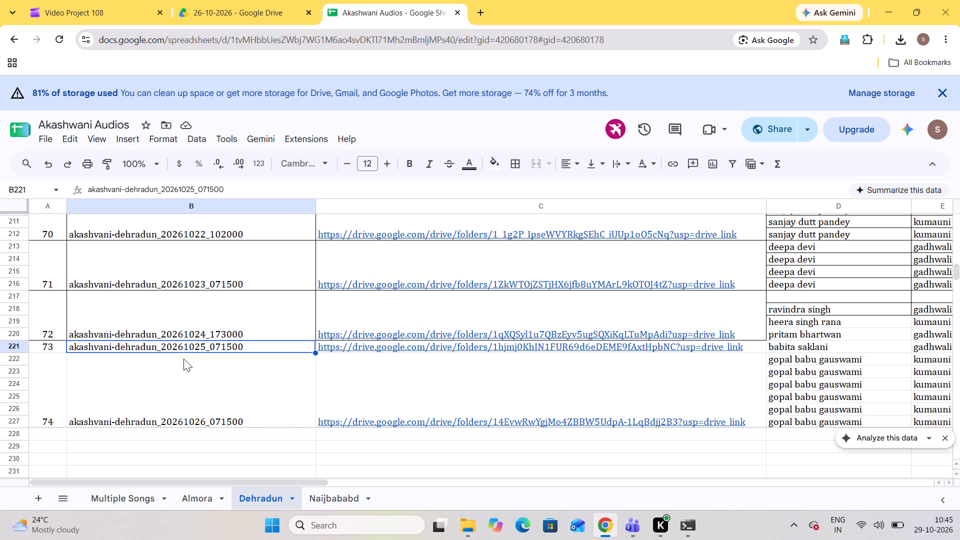
pyautogui.hscroll(-2, 183, 358)
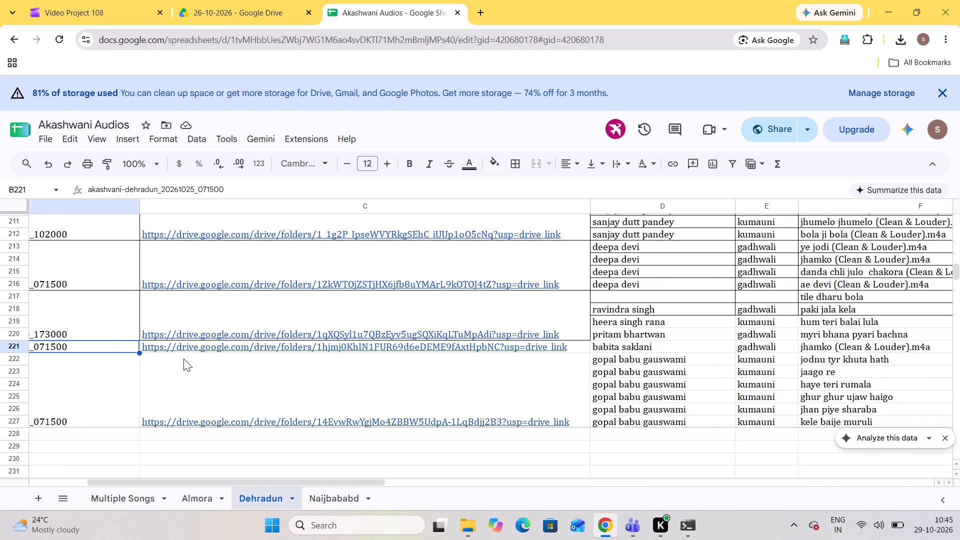
pyautogui.hscroll(-6, 183, 358)
pyautogui.hscroll(13, 183, 358)
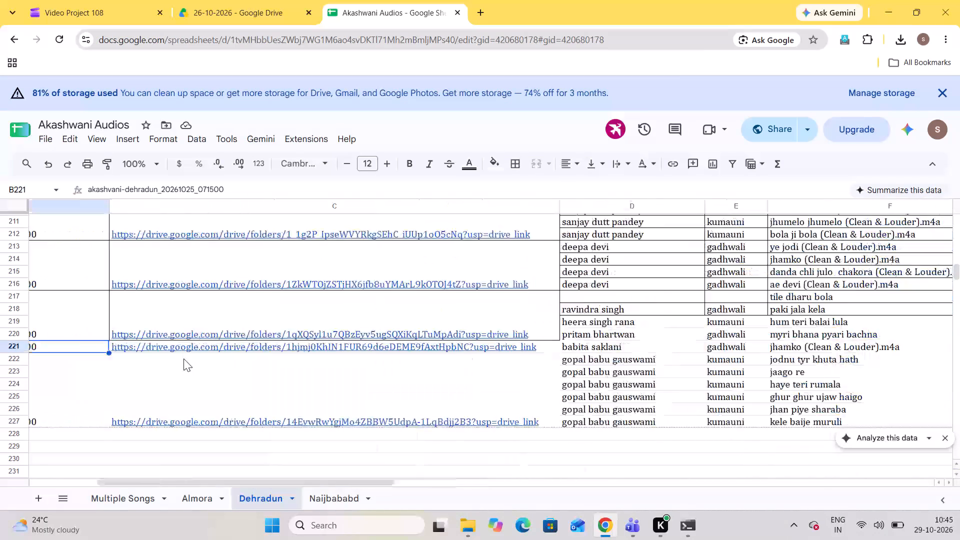
pyautogui.click(45, 350)
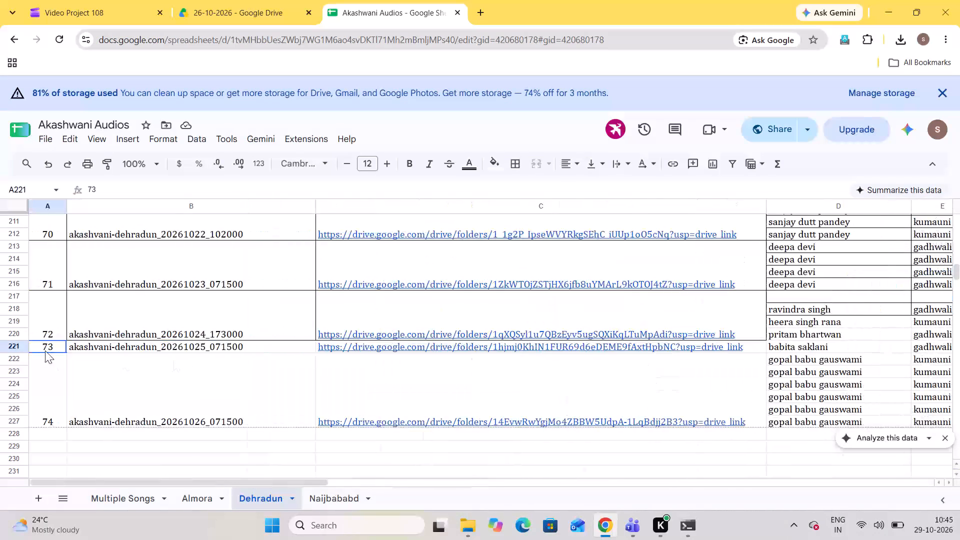
pyautogui.click(44, 386)
pyautogui.hscroll(-1, 44, 386)
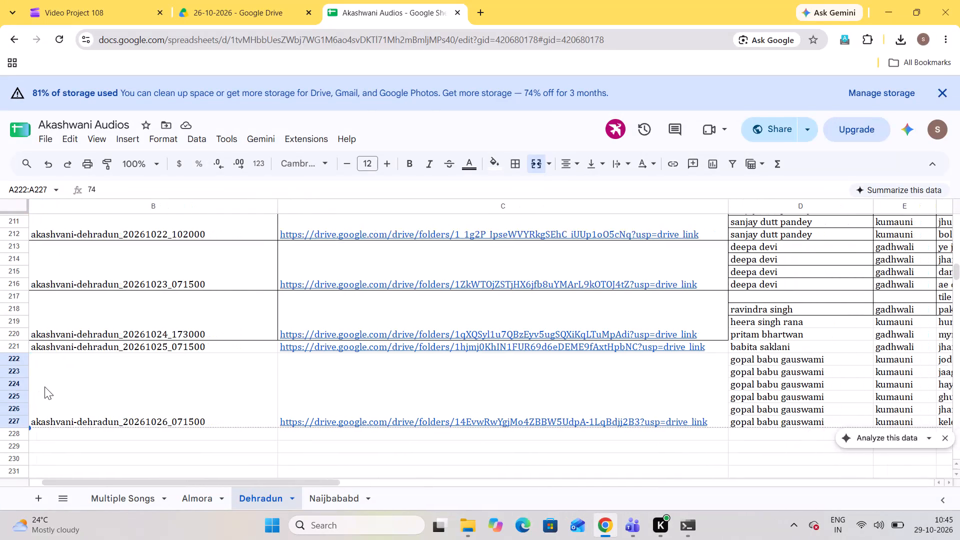
pyautogui.hscroll(7, 44, 386)
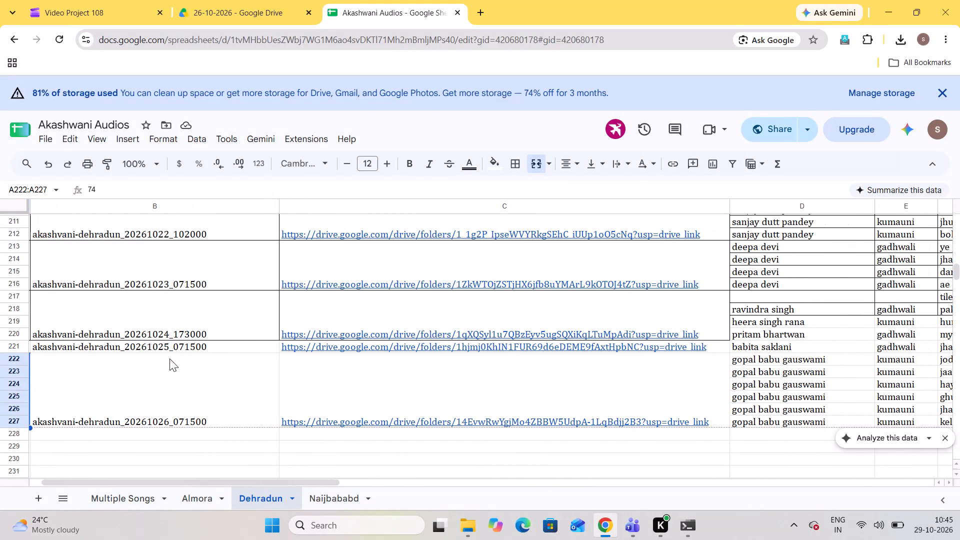
pyautogui.click(163, 355)
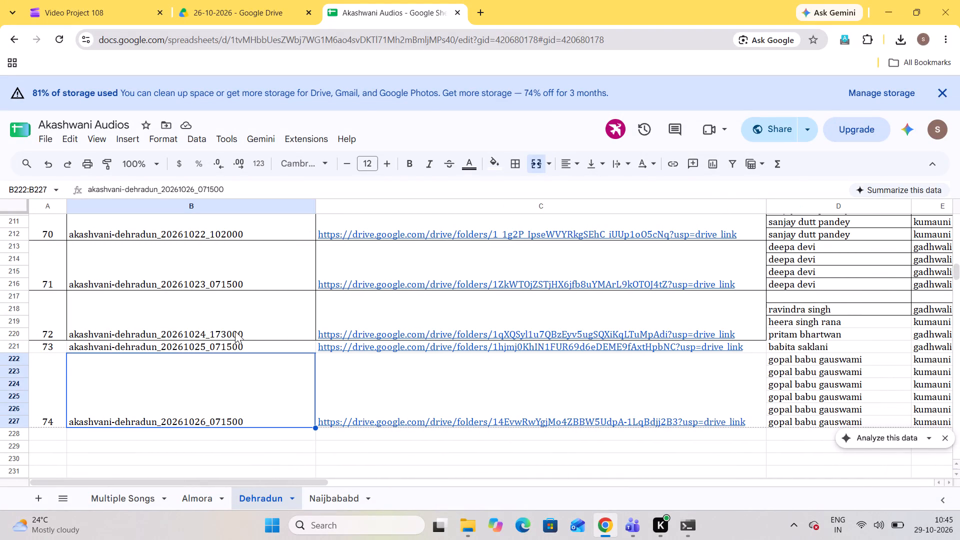
pyautogui.click(236, 351)
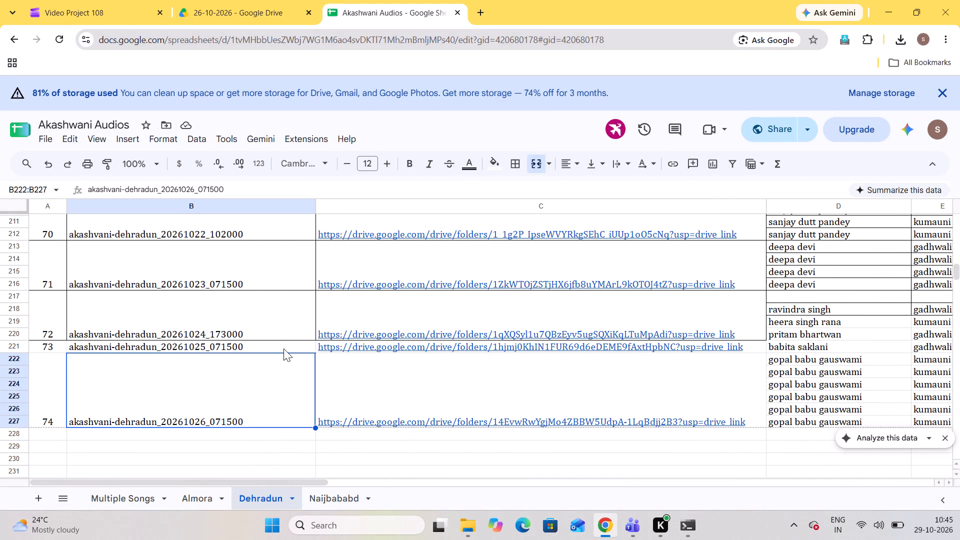
pyautogui.click(284, 350)
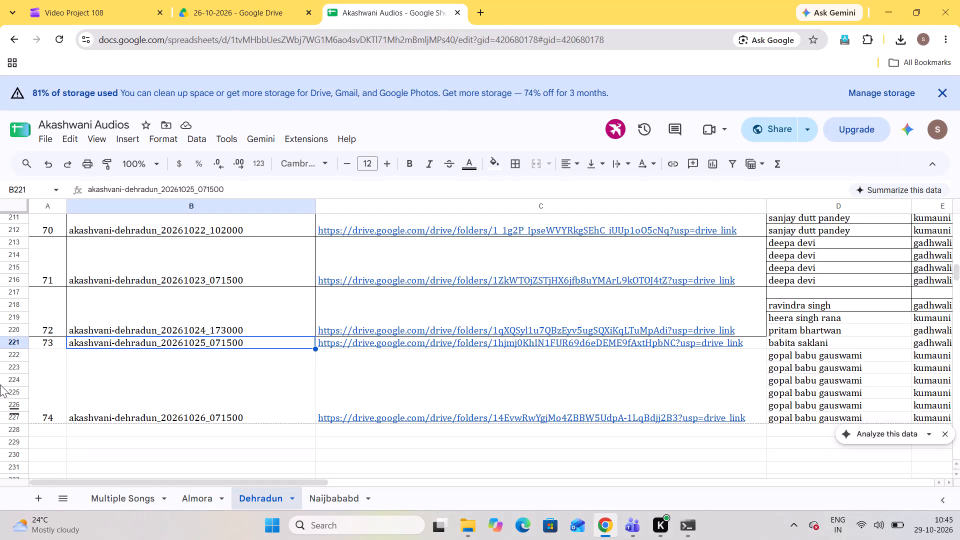
pyautogui.click(46, 348)
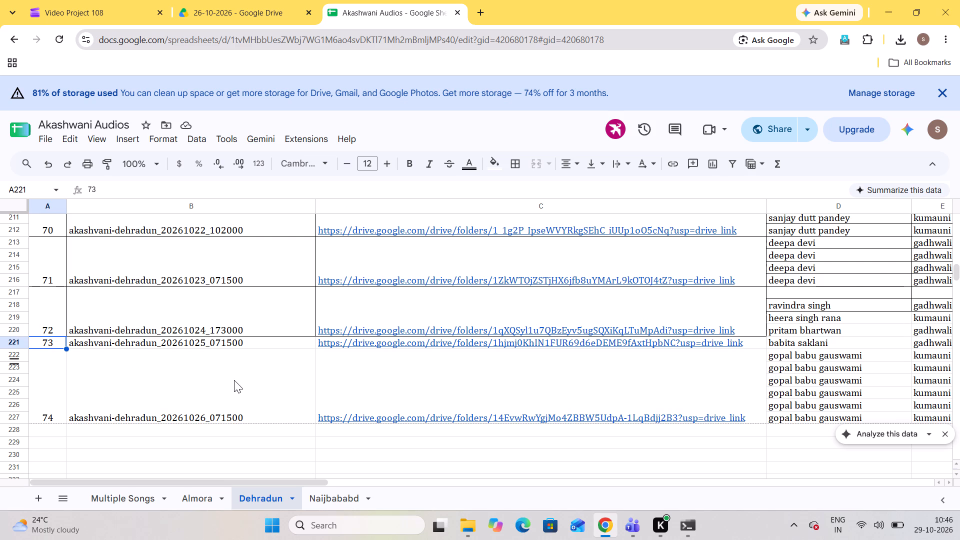
pyautogui.hscroll(-8, 234, 380)
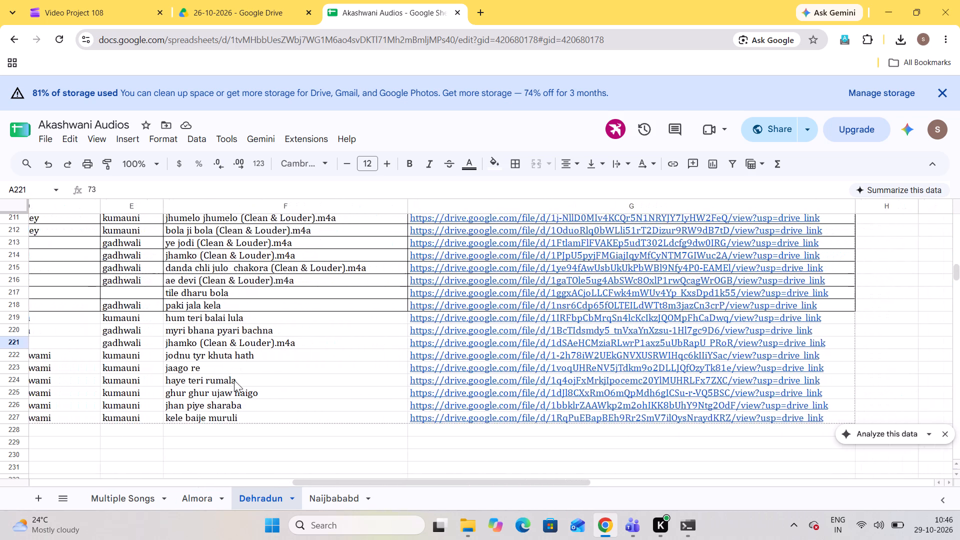
# Examine the last Dehradun rows from serial number and folder name across to the song names and file links.
pyautogui.hscroll(6, 234, 380)
pyautogui.hscroll(-1, 234, 380)
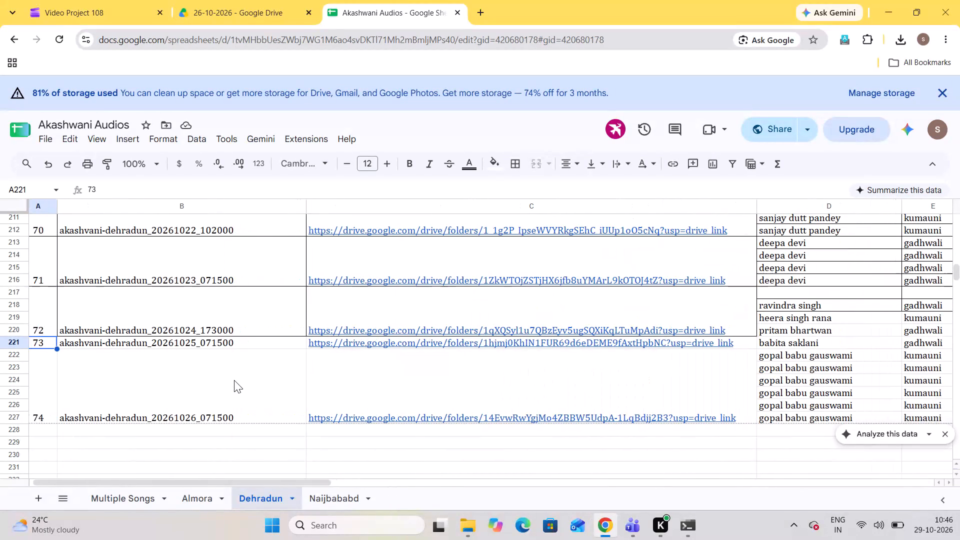
pyautogui.hscroll(-5, 234, 380)
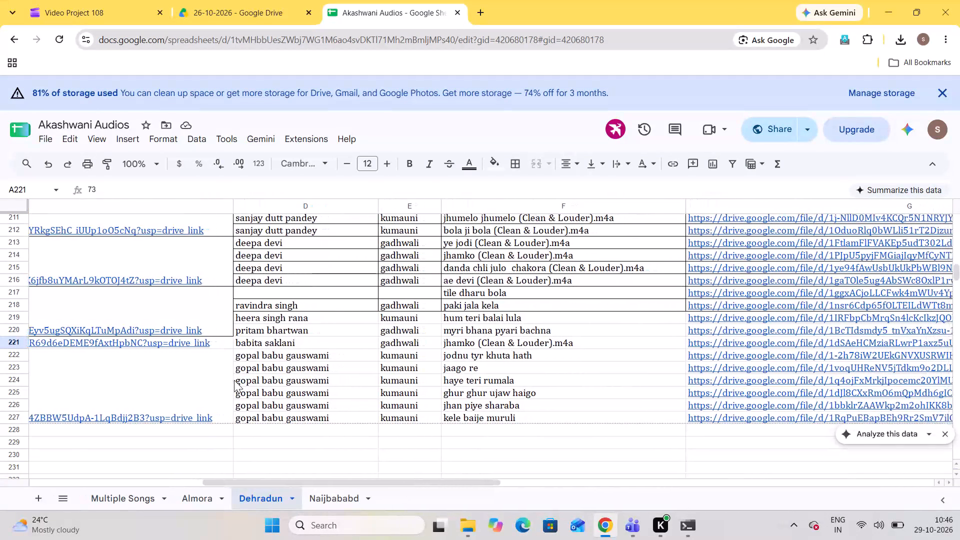
pyautogui.hscroll(9, 234, 380)
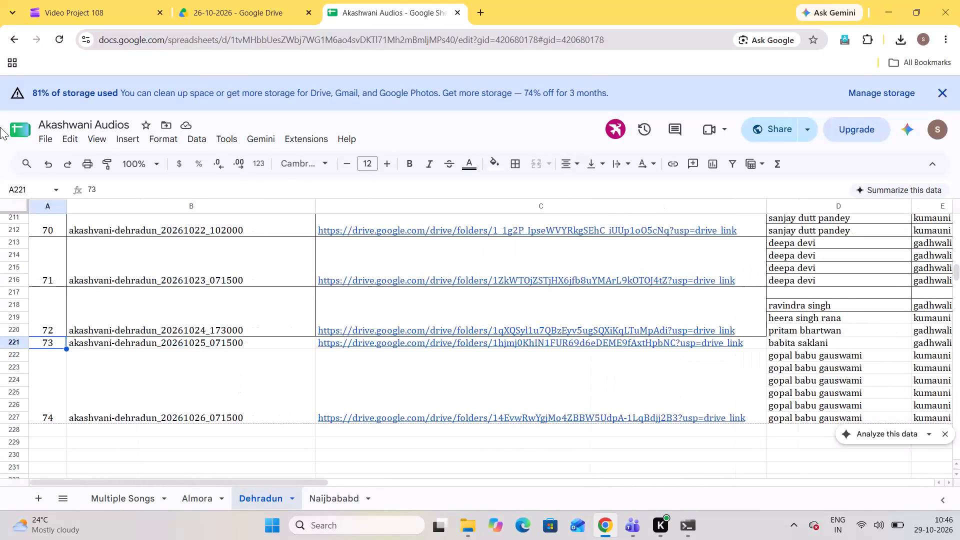
# Switch to Google Drive and go from the 26-10-2026 folder up to the top level of My Drive.
pyautogui.click(231, 10)
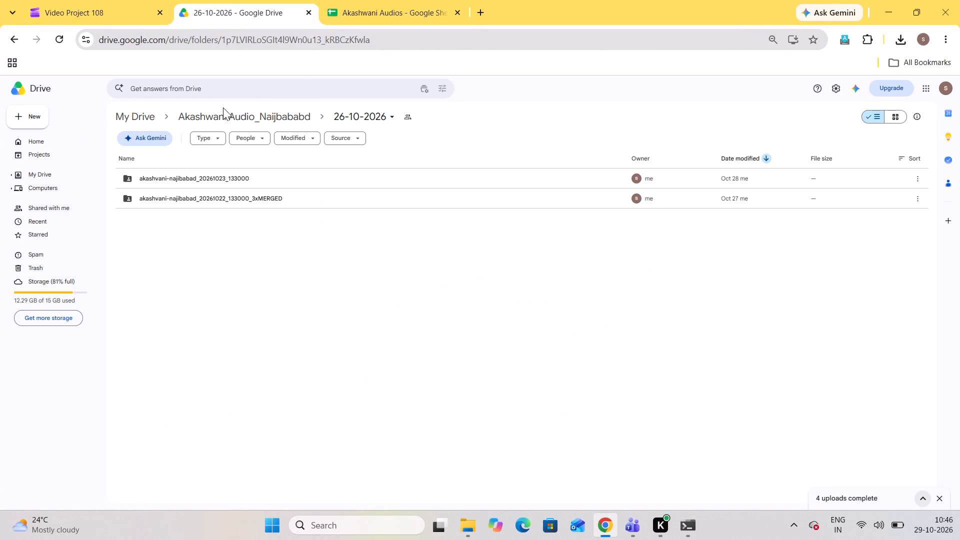
pyautogui.click(155, 116)
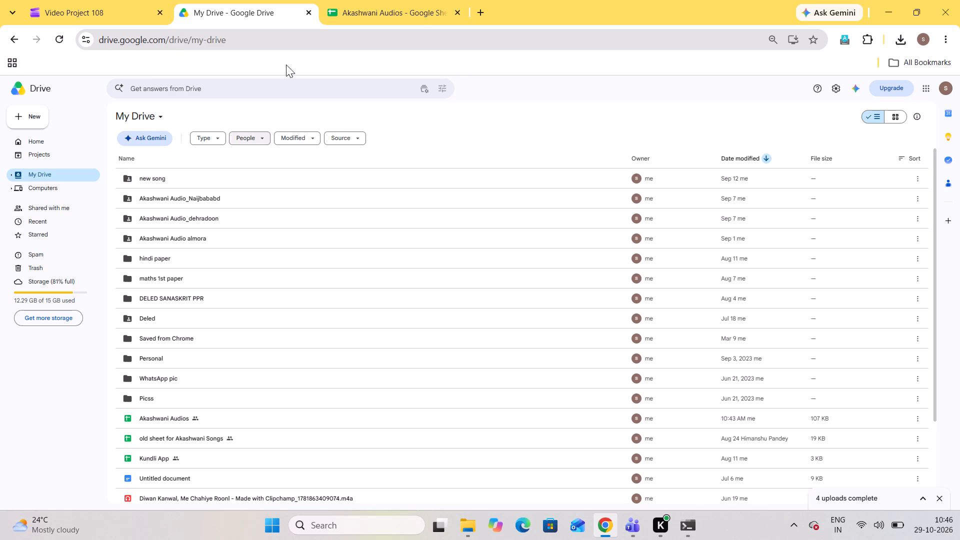
# Switch back to Akashwani Audios and examine Dehradun rows 221 to 227 across all columns, from serial number to song links.
pyautogui.click(369, 8)
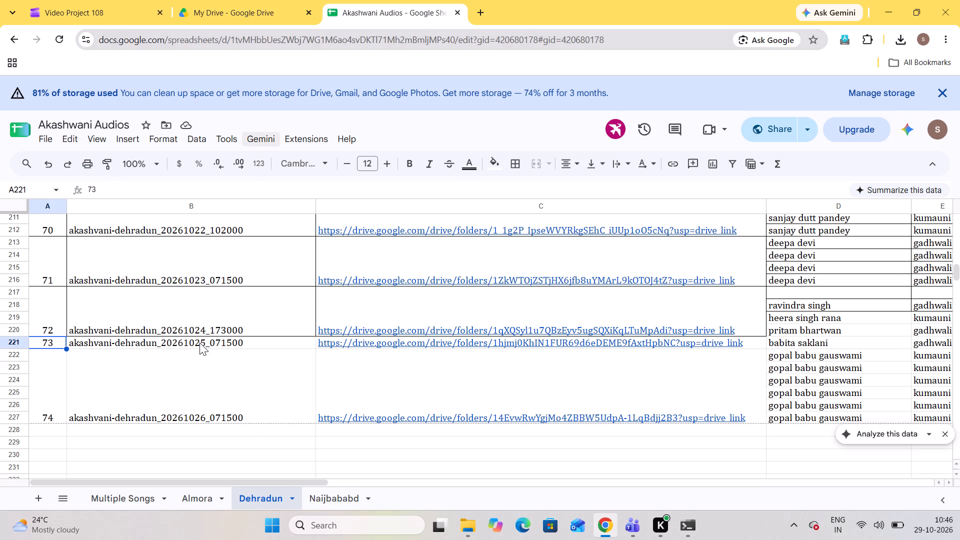
pyautogui.click(198, 341)
pyautogui.click(42, 342)
pyautogui.scroll(-1, 120, 382)
pyautogui.hscroll(-1, 120, 382)
pyautogui.hscroll(2, 120, 382)
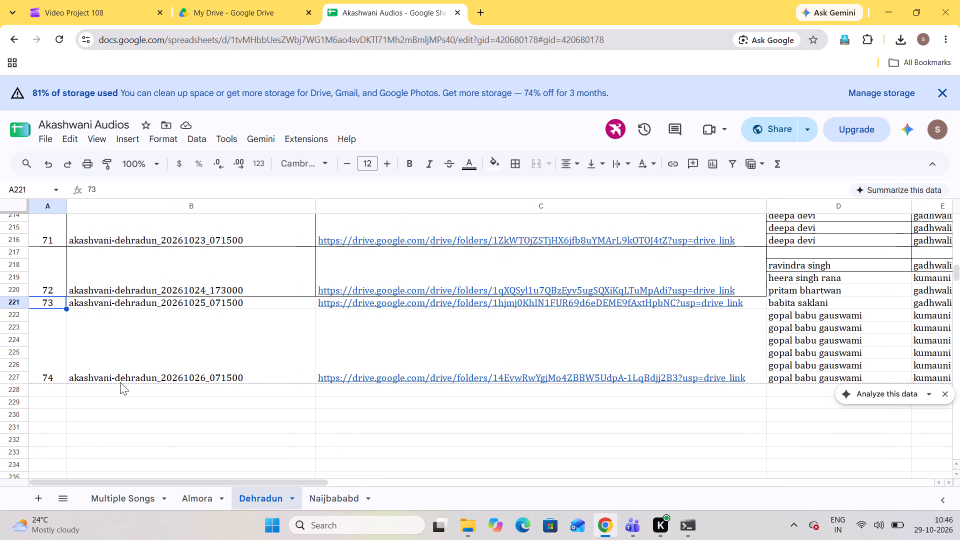
pyautogui.hscroll(1, 120, 382)
pyautogui.scroll(1, 120, 382)
pyautogui.scroll(-1, 120, 382)
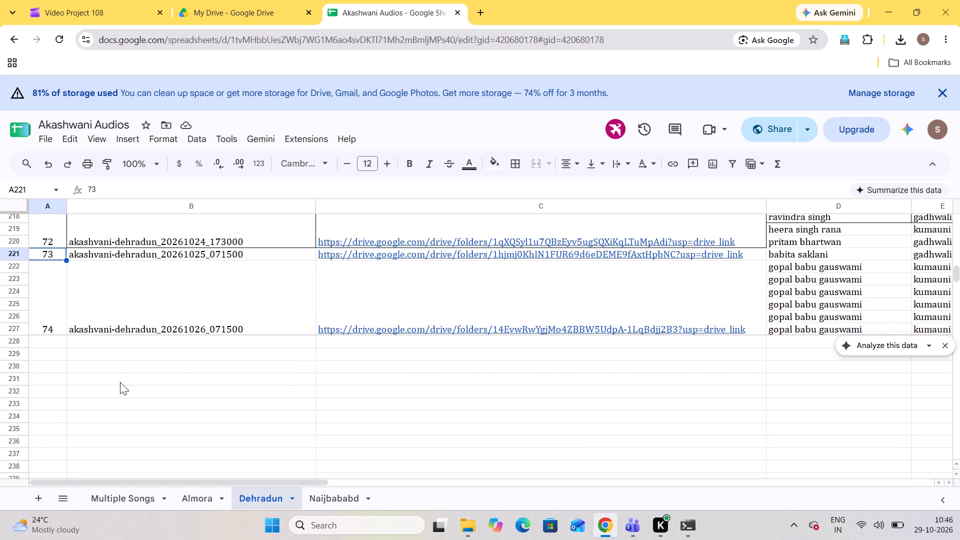
pyautogui.scroll(-1, 120, 382)
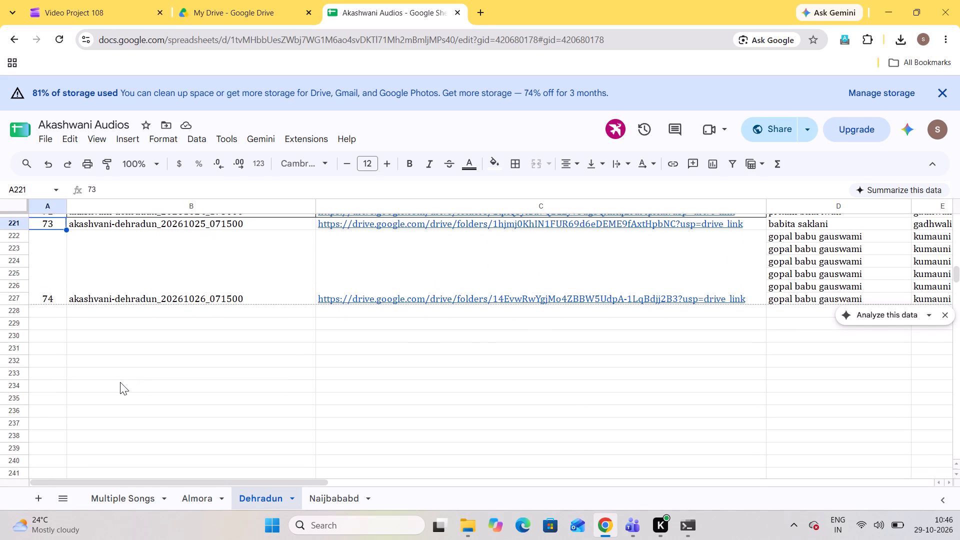
pyautogui.scroll(-1, 120, 382)
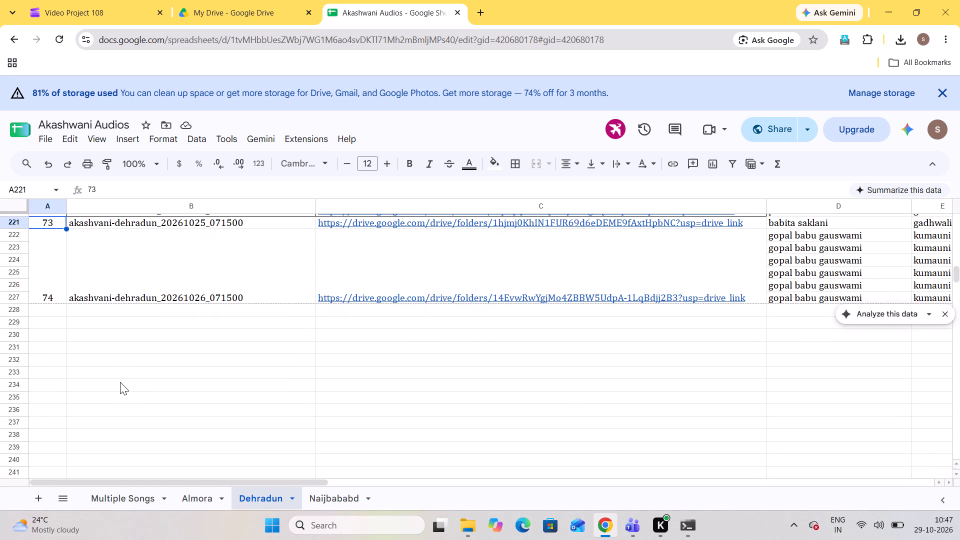
pyautogui.hscroll(-1, 120, 382)
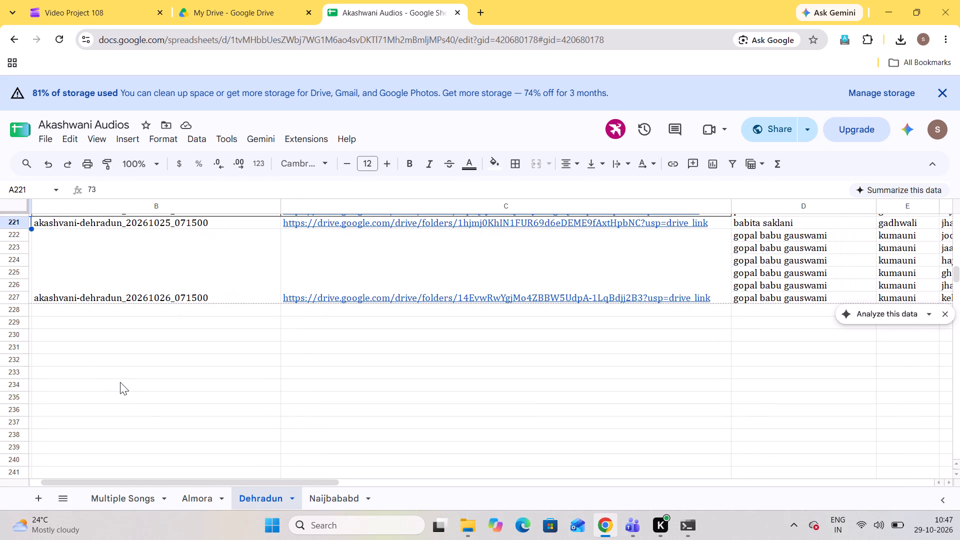
pyautogui.hscroll(-6, 120, 382)
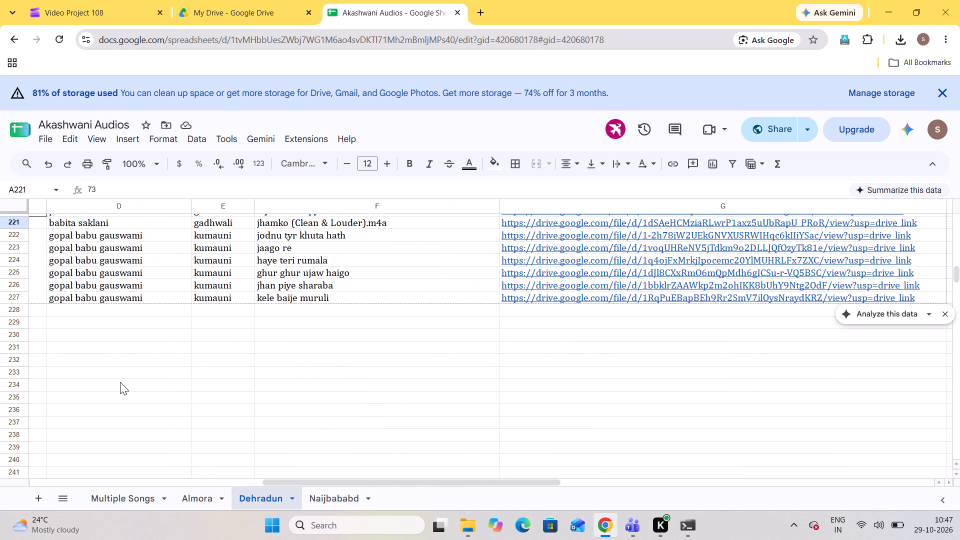
pyautogui.hscroll(5, 120, 382)
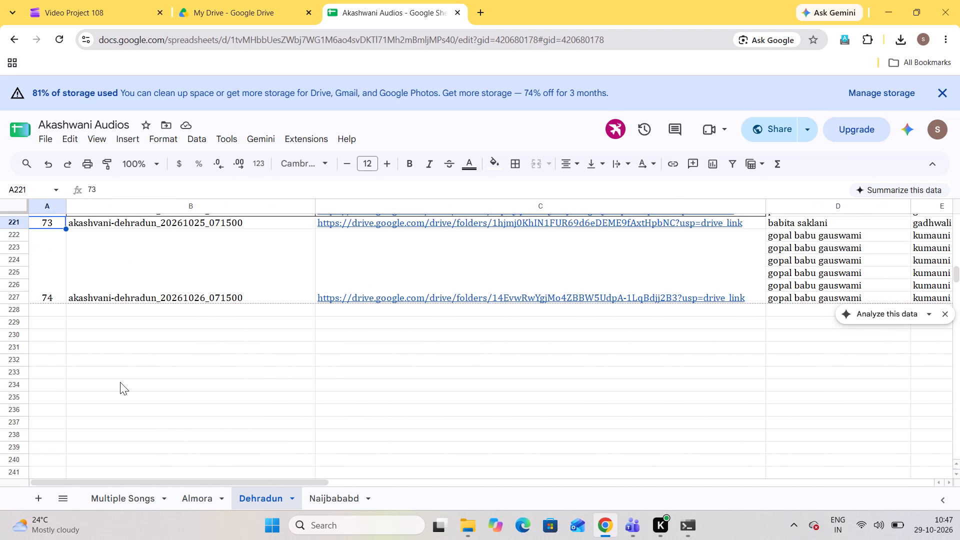
pyautogui.hscroll(-8, 120, 382)
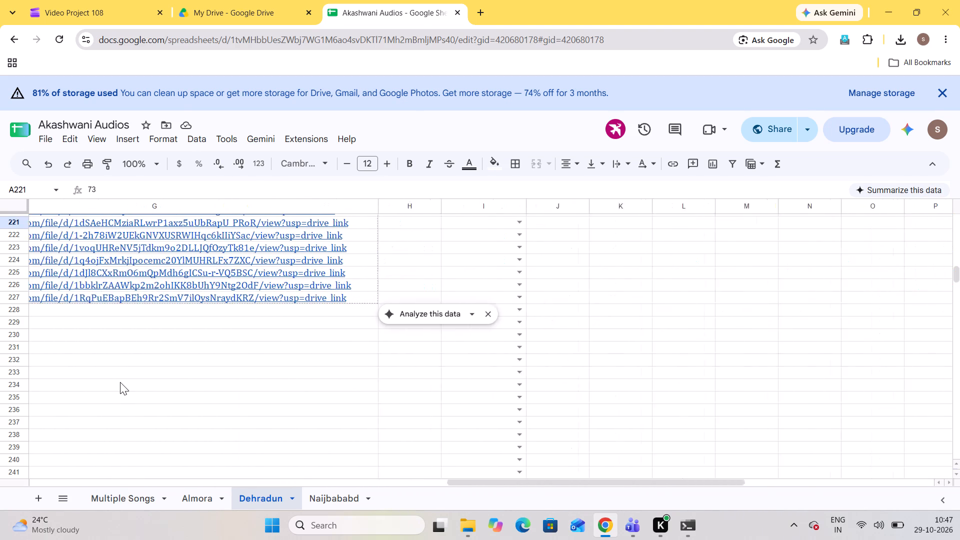
pyautogui.hscroll(11, 120, 382)
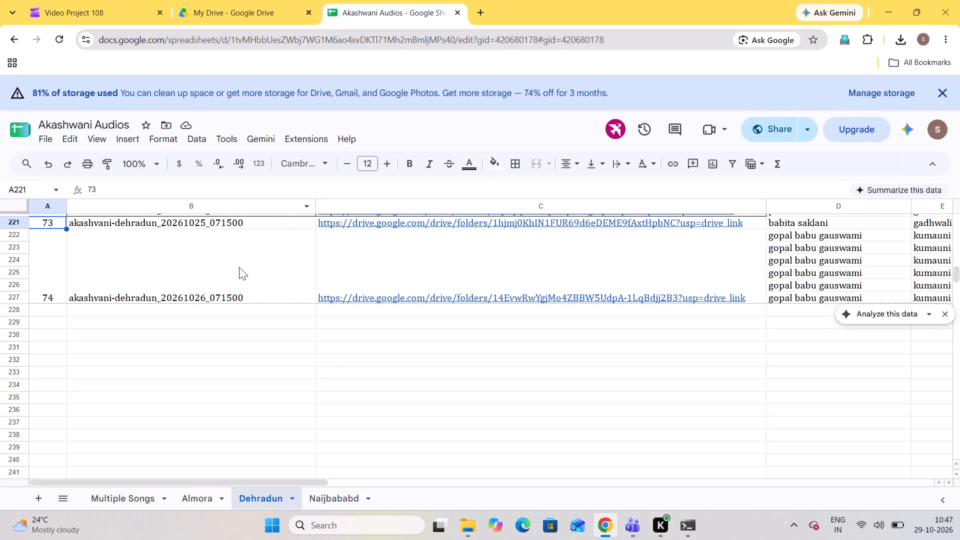
# Switch back to the My Drive folder list in Google Drive.
pyautogui.click(190, 6)
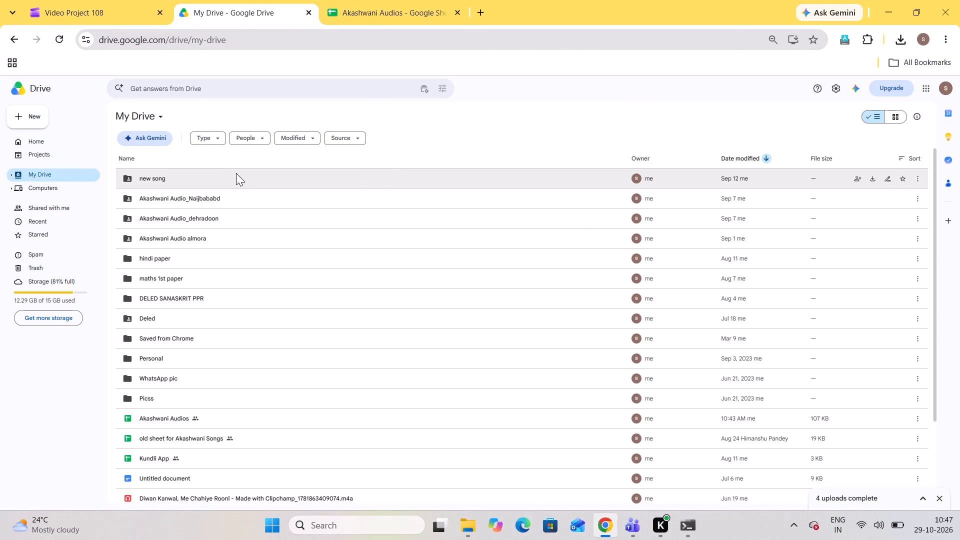
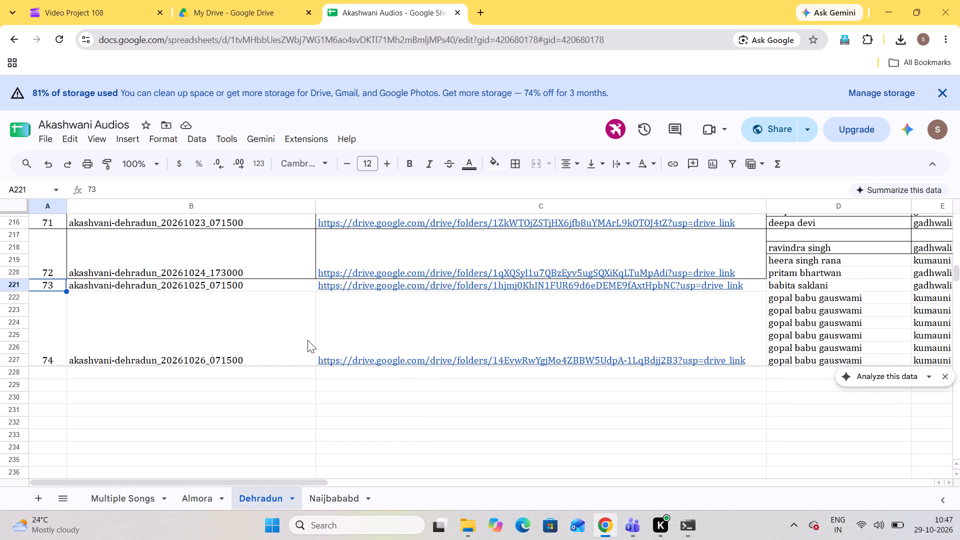
# Switch from the Dehradun sheet to the Almora sheet to view its latest akashvani-almora folder entries.
pyautogui.click(198, 501)
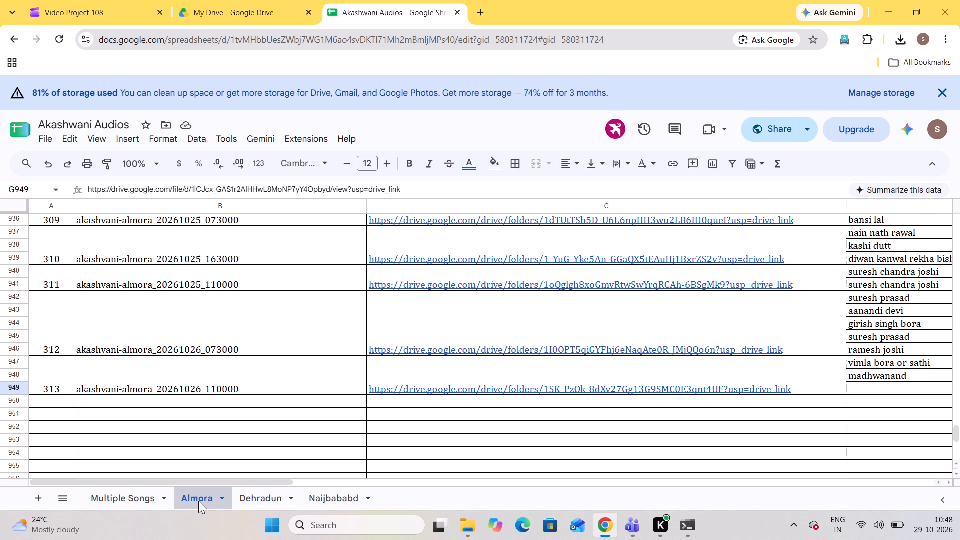
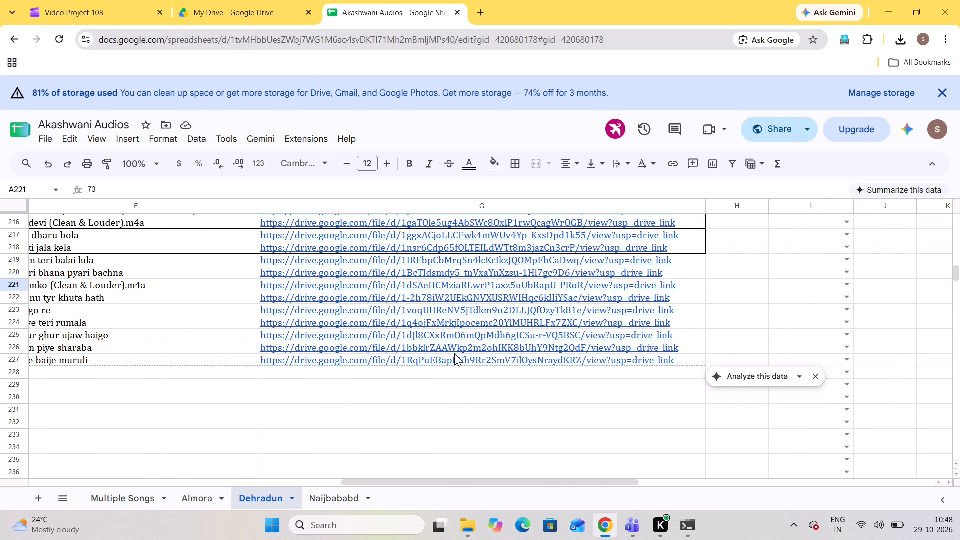
# Switch from the Dehradun sheet to the Almora sheet and examine its latest entries, from folder names through song titles to song links.
pyautogui.hscroll(5, 454, 353)
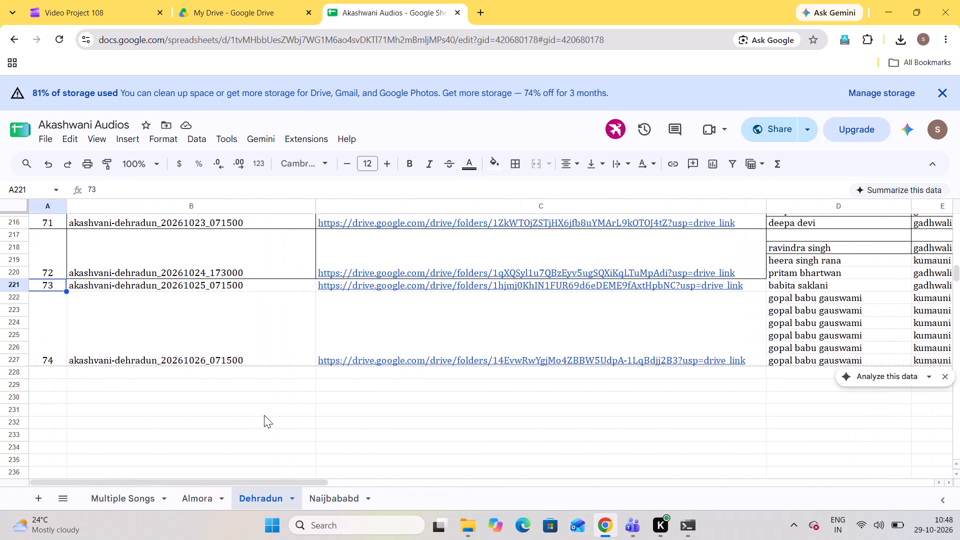
pyautogui.click(182, 501)
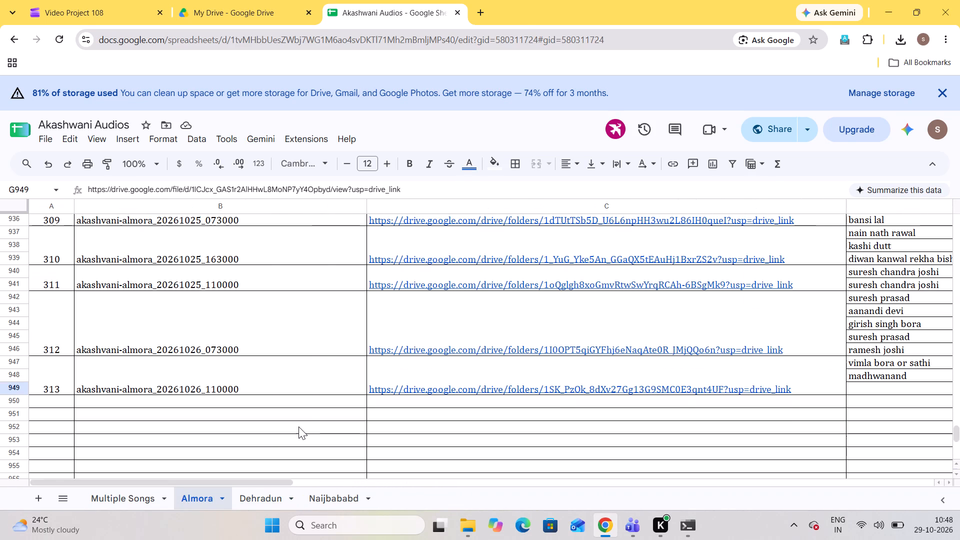
pyautogui.hscroll(-3, 298, 426)
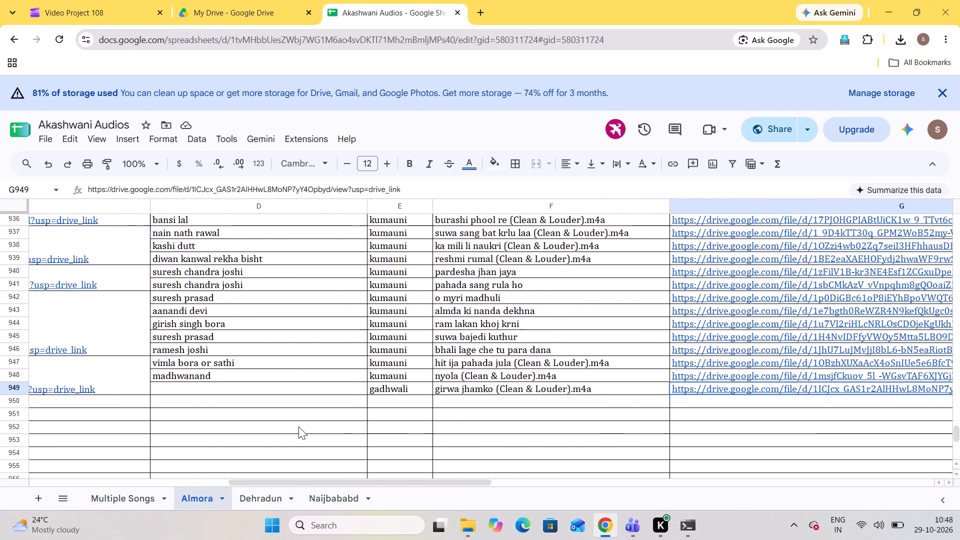
pyautogui.hscroll(-3, 298, 426)
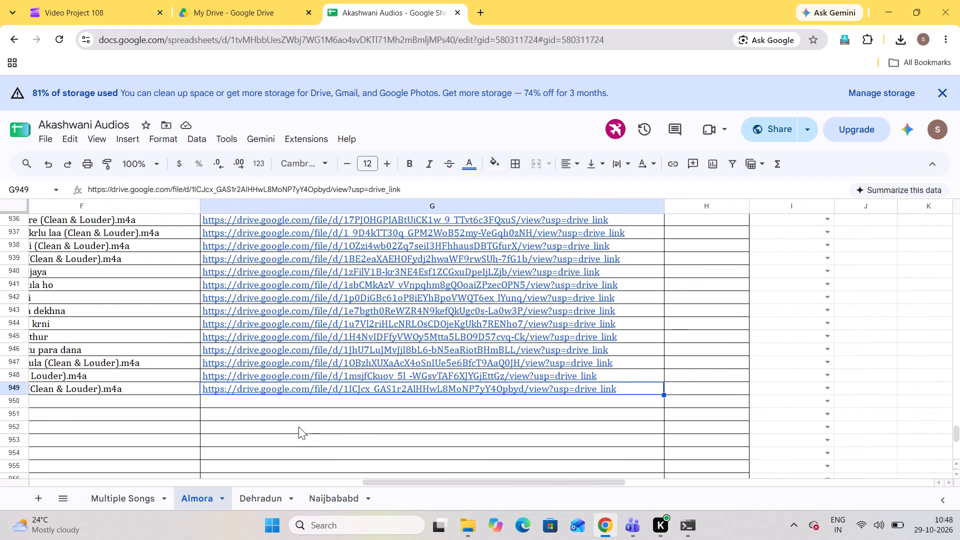
pyautogui.hscroll(9, 298, 426)
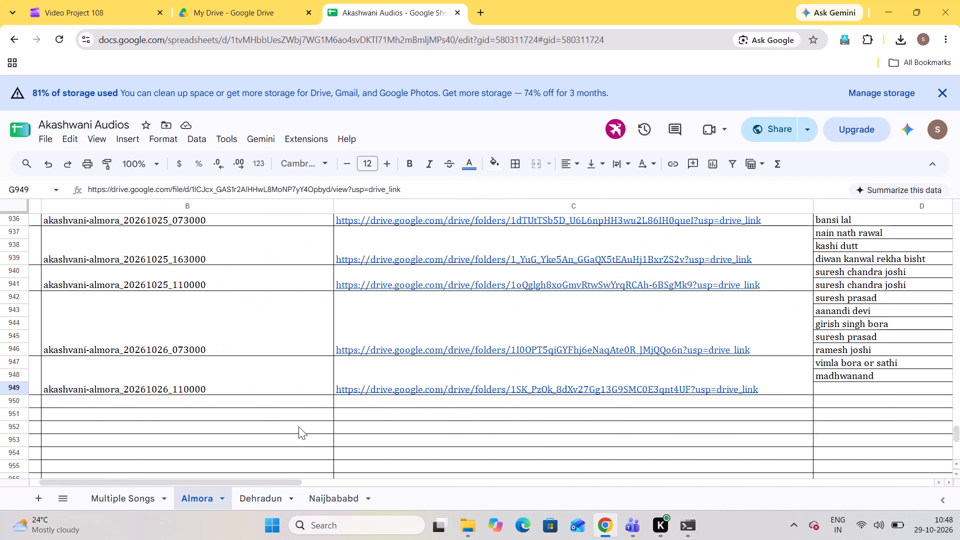